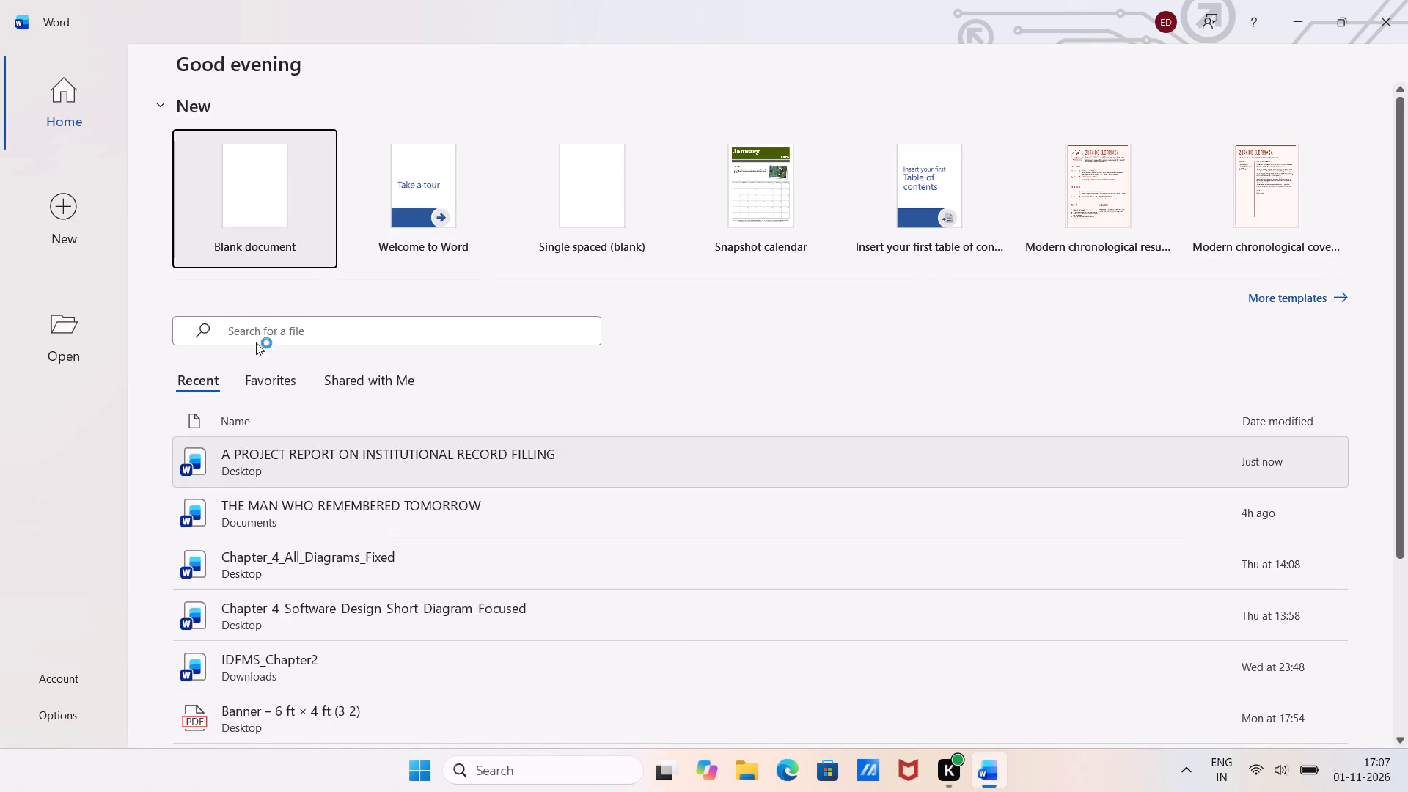
Create a new blank document.
click(287, 237)
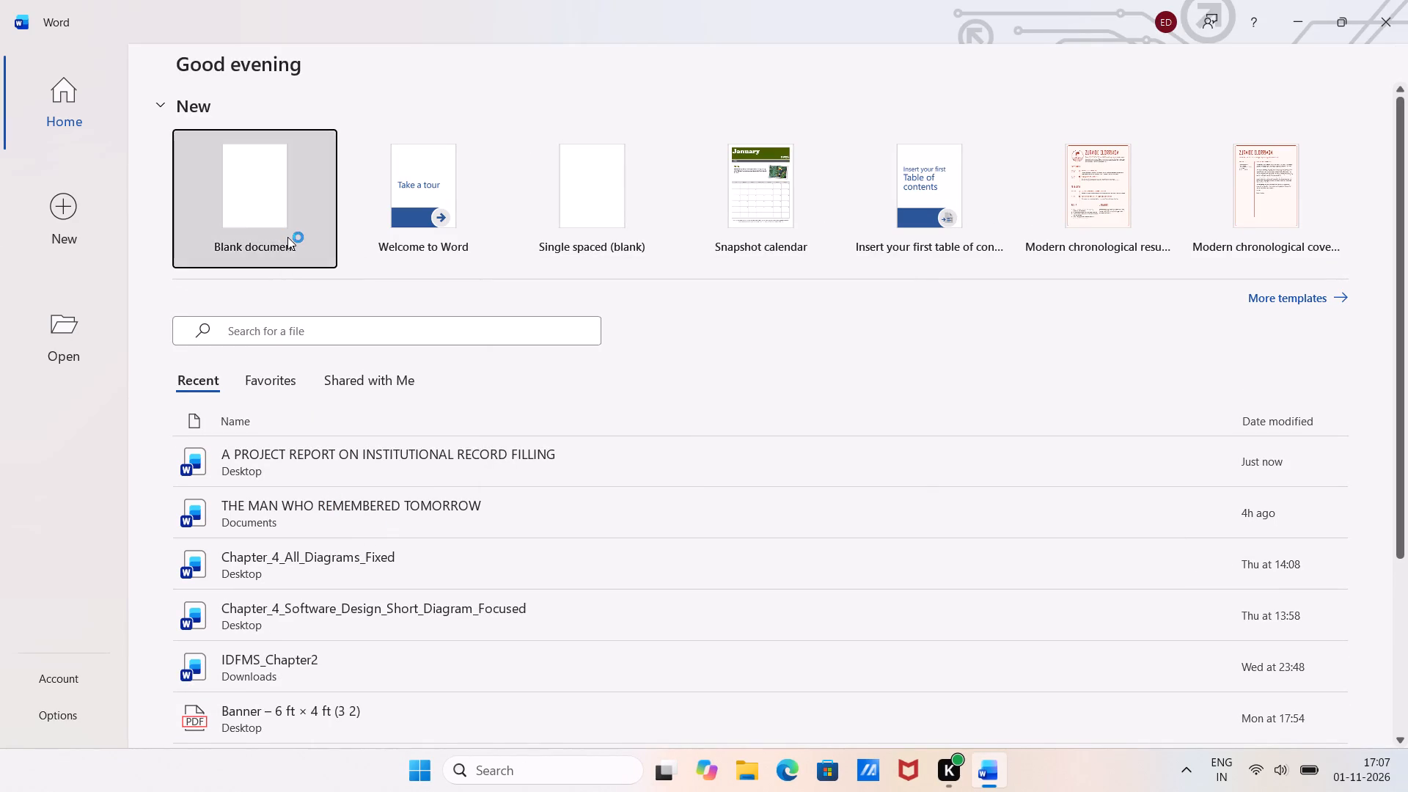
click(571, 444)
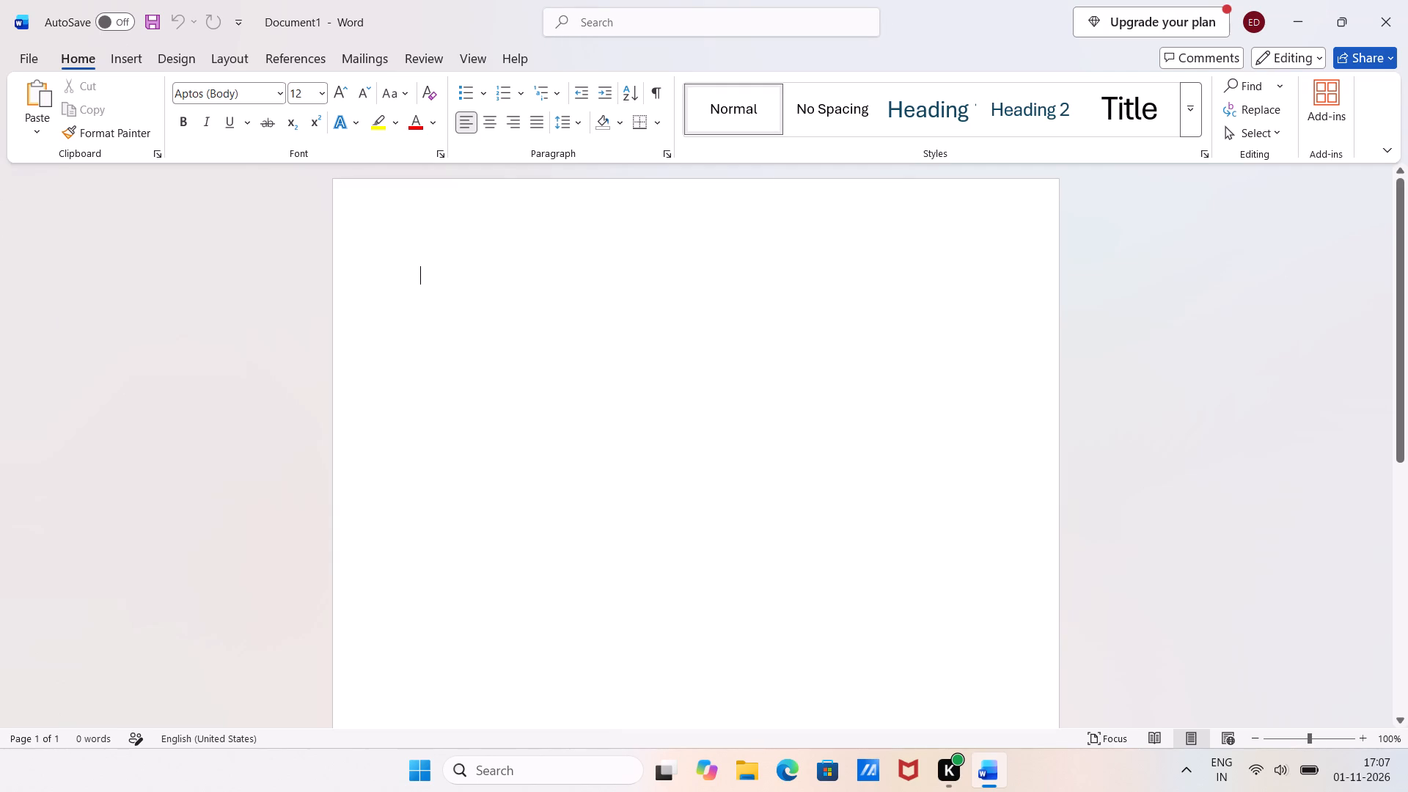
Paste the copied college logo at the start of the blank page.
right_click(648, 473)
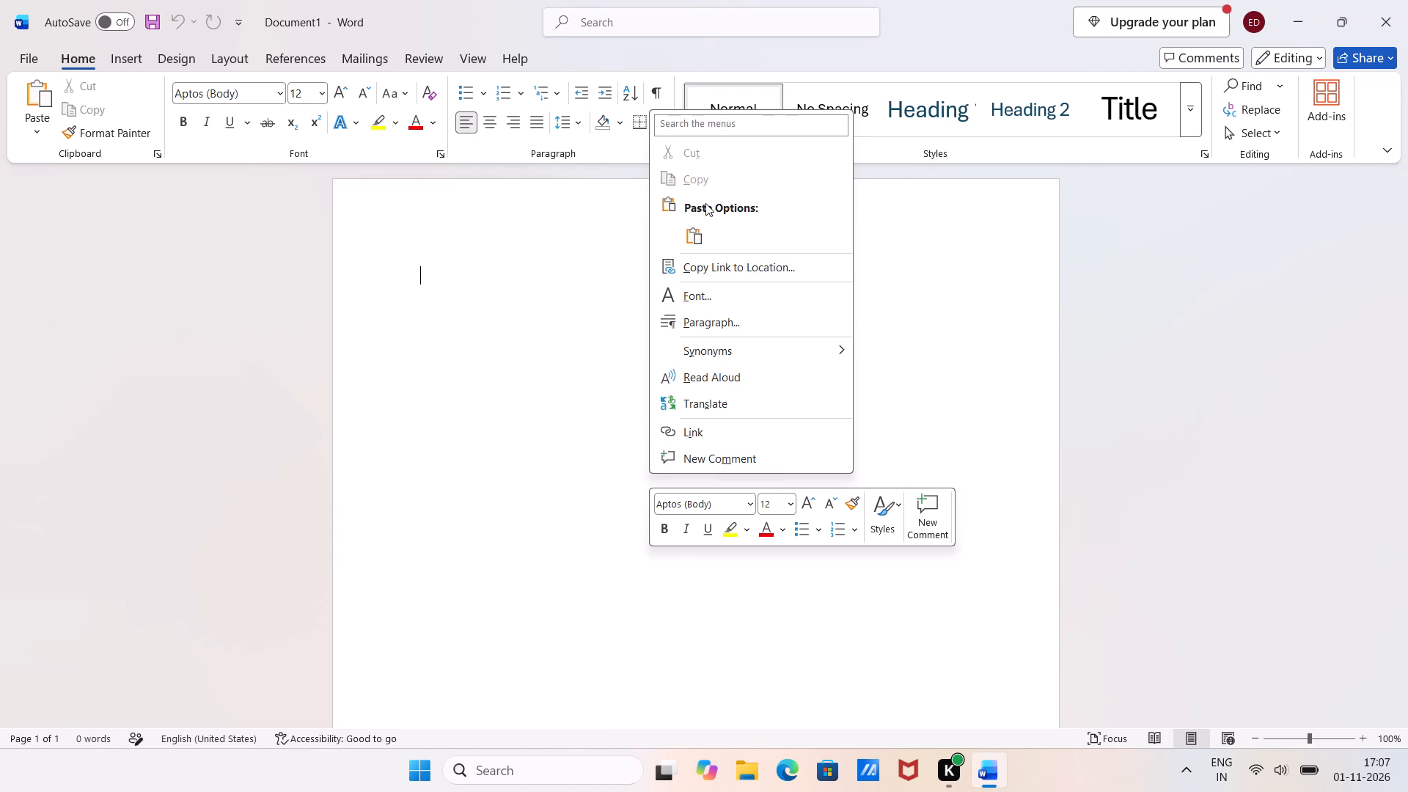
click(705, 204)
click(694, 208)
click(477, 584)
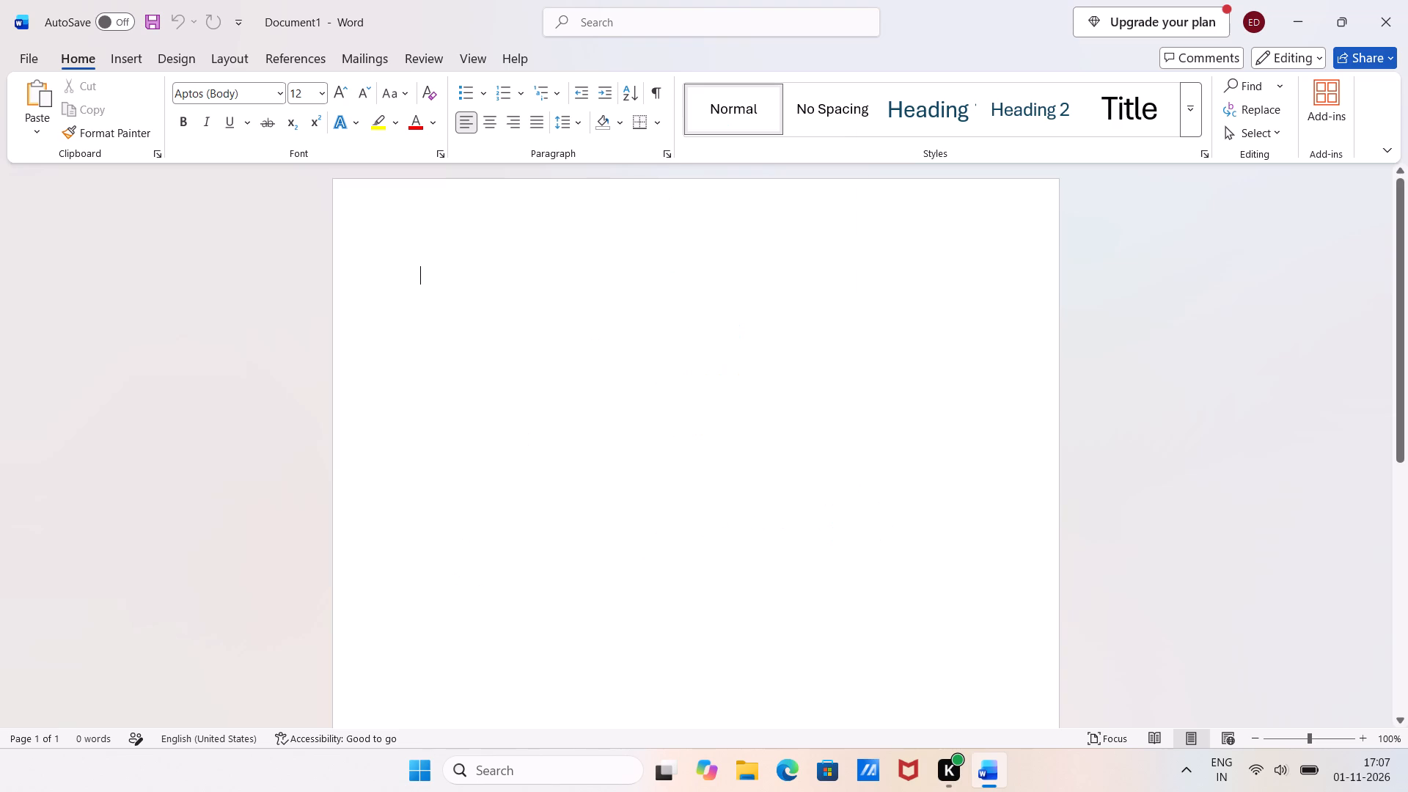
key(ctrl+v)
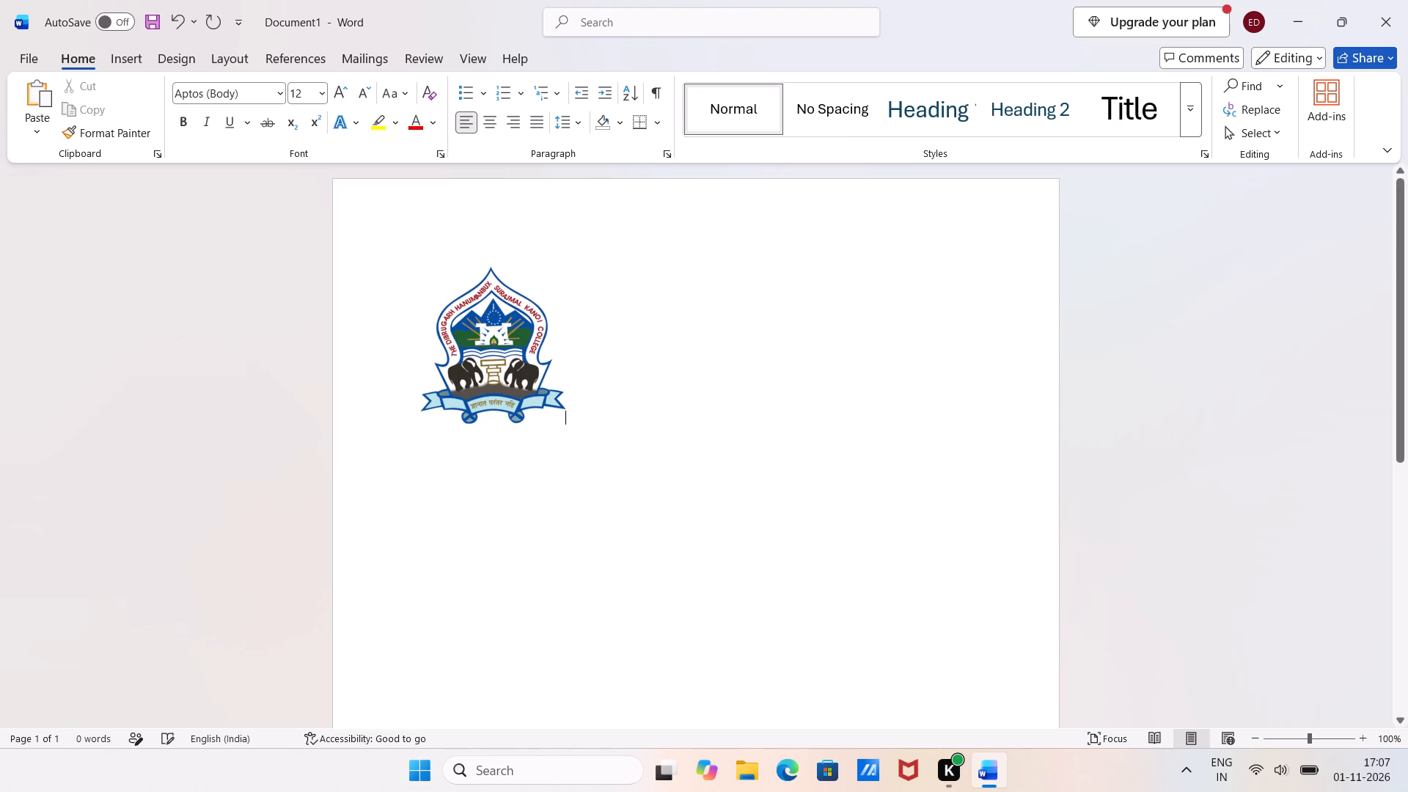
Set the college logo's text wrapping to Behind Text.
click(508, 368)
drag(491, 339, 633, 427)
right_click(512, 369)
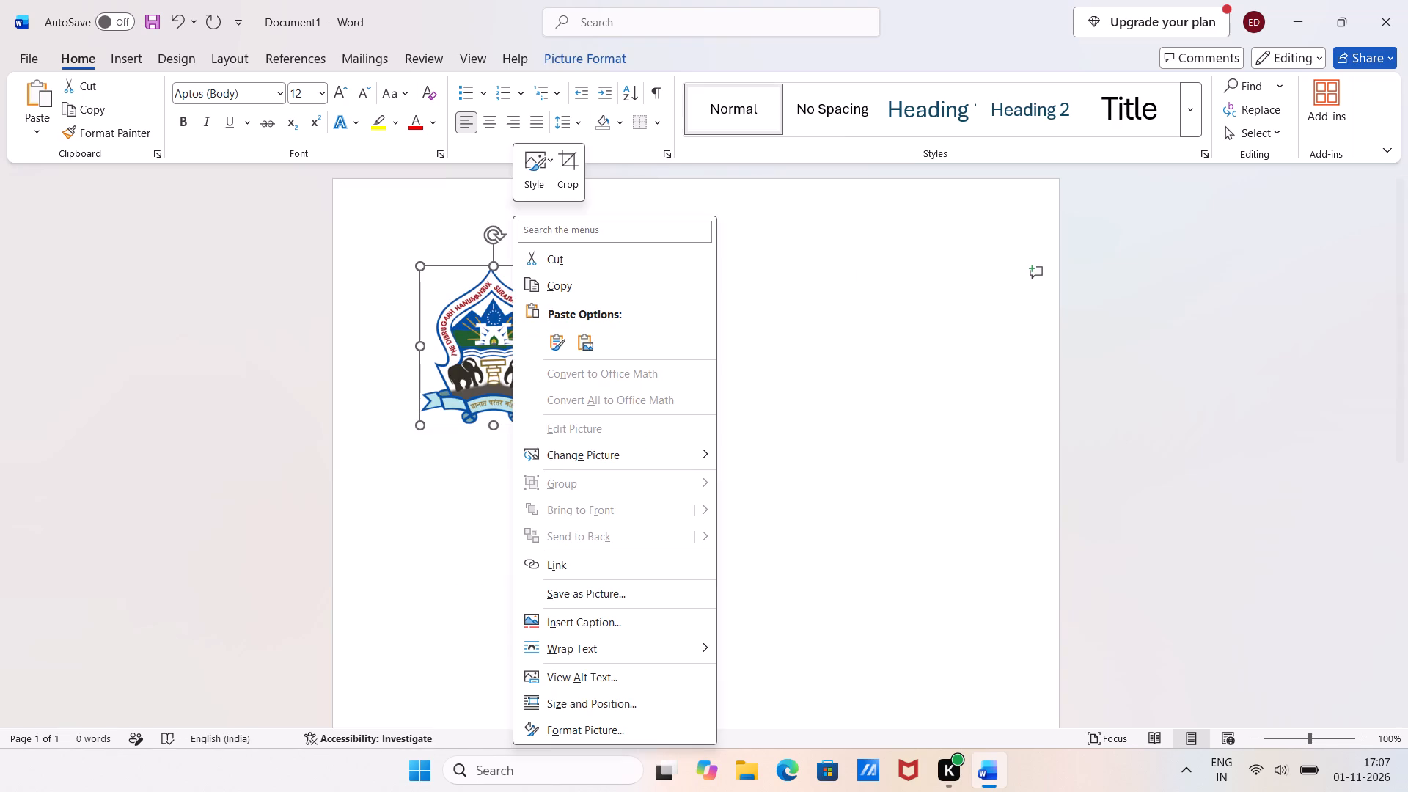
click(619, 645)
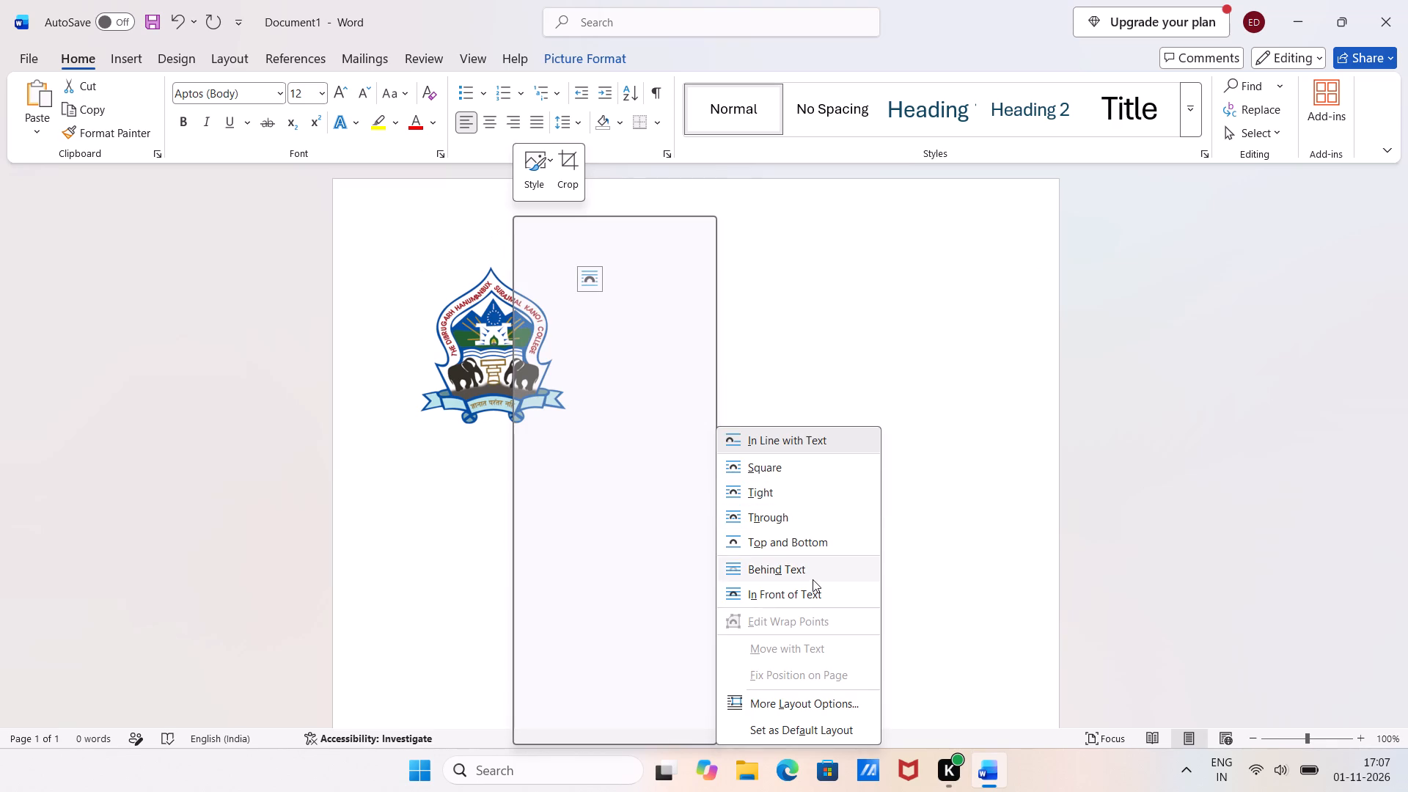
click(813, 579)
Move the college logo from the page's top margin corner to the horizontal centre, lower down the page.
drag(485, 355, 488, 359)
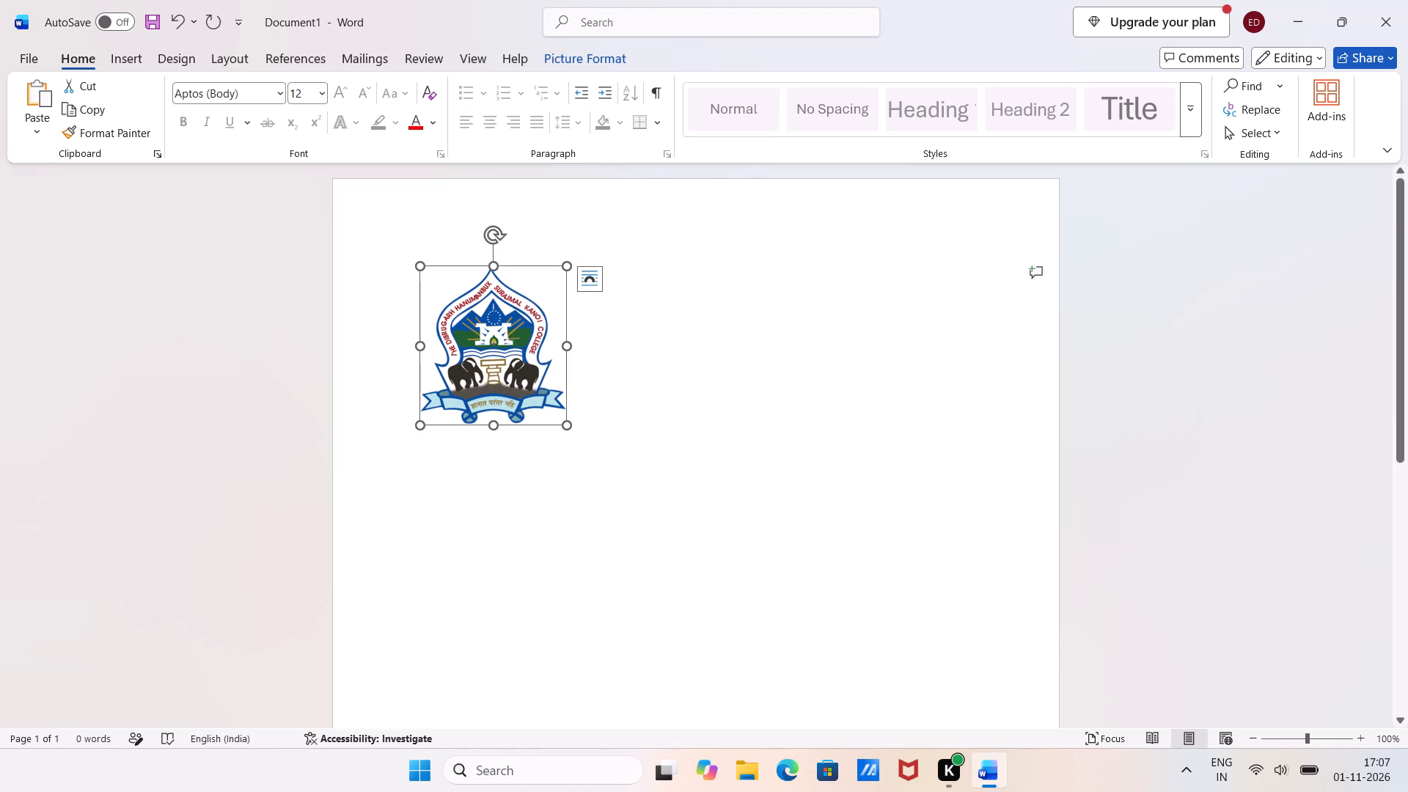
drag(488, 359, 658, 551)
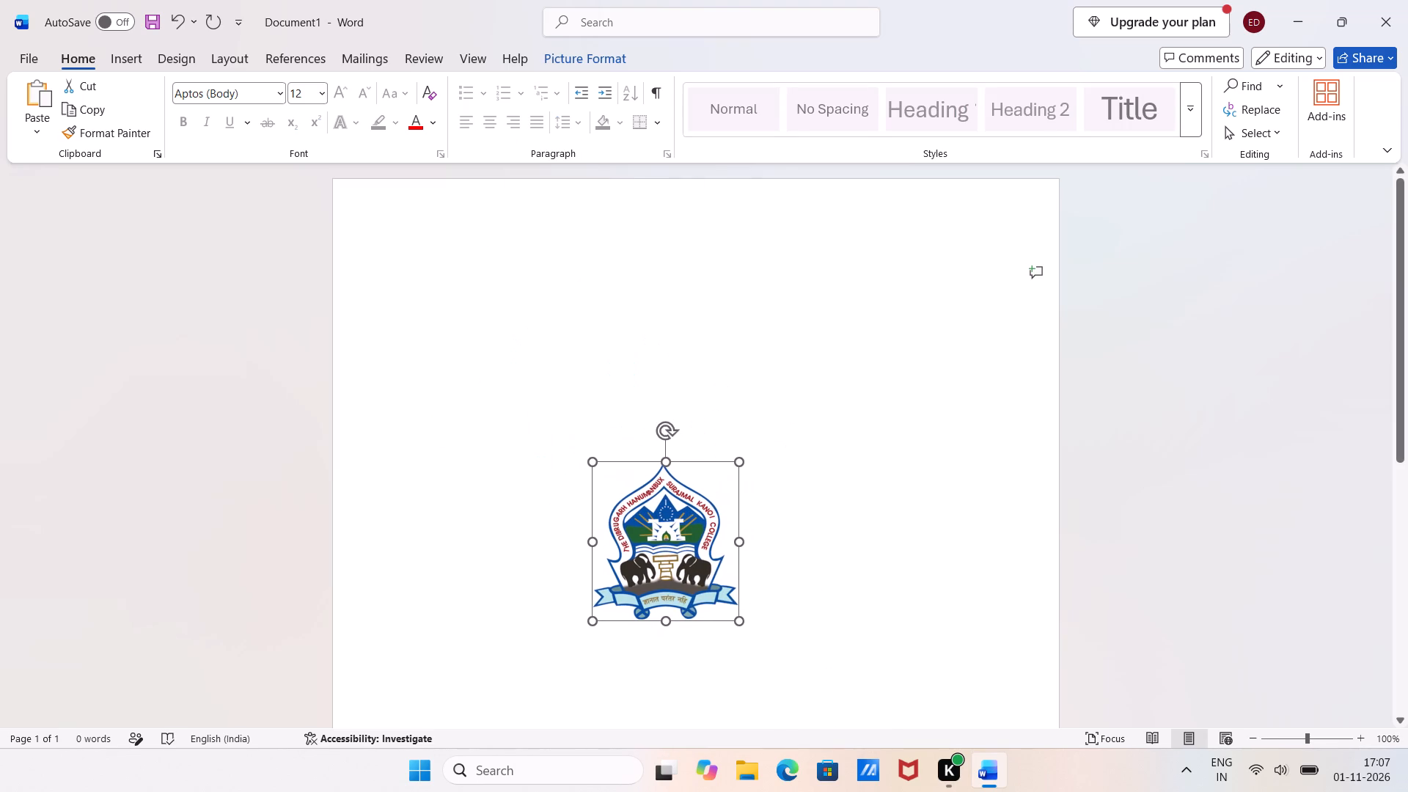
drag(658, 551, 671, 551)
Enlarge the college logo in both height and width to roughly a third of the page width.
scroll(968, 466, down, 11)
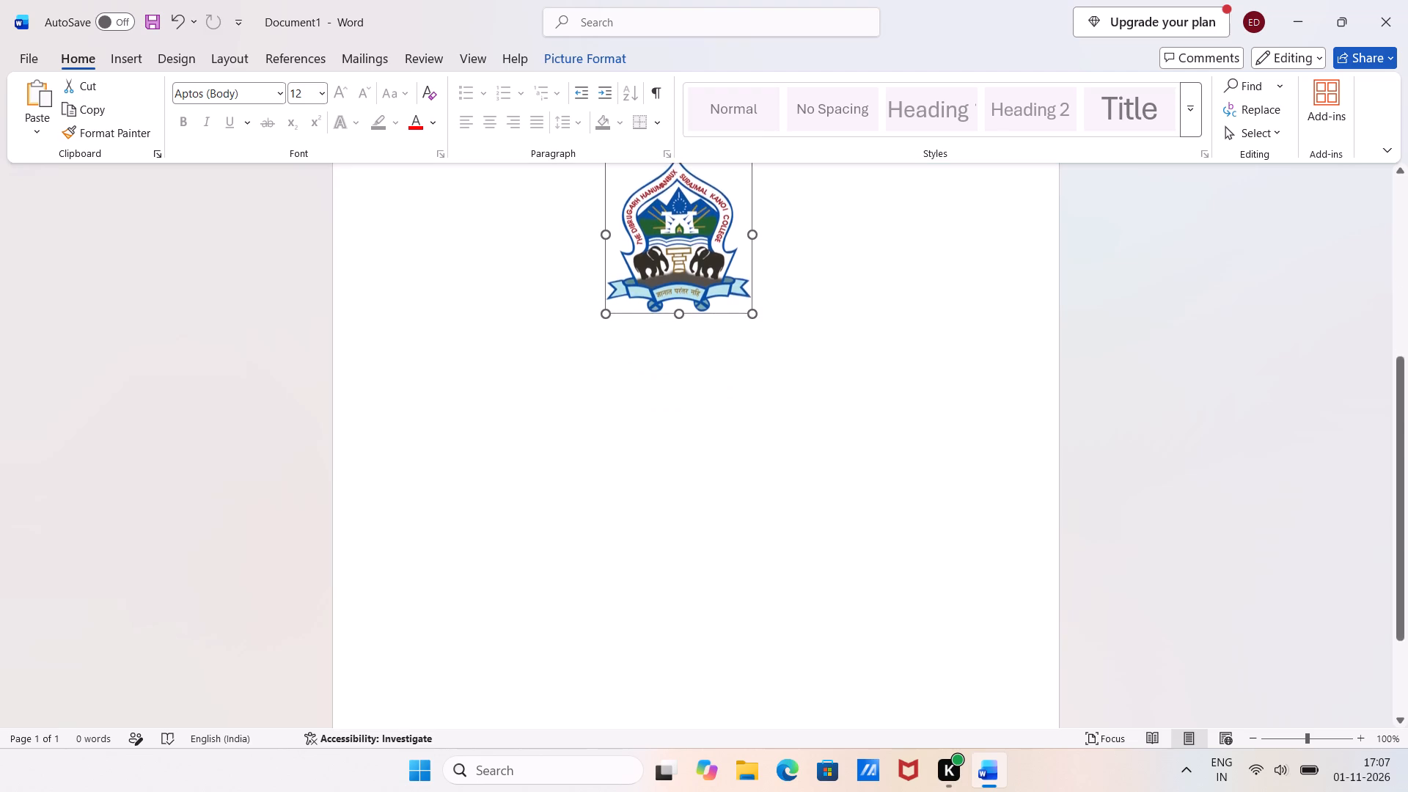
scroll(968, 456, down, 5)
scroll(968, 456, up, 9)
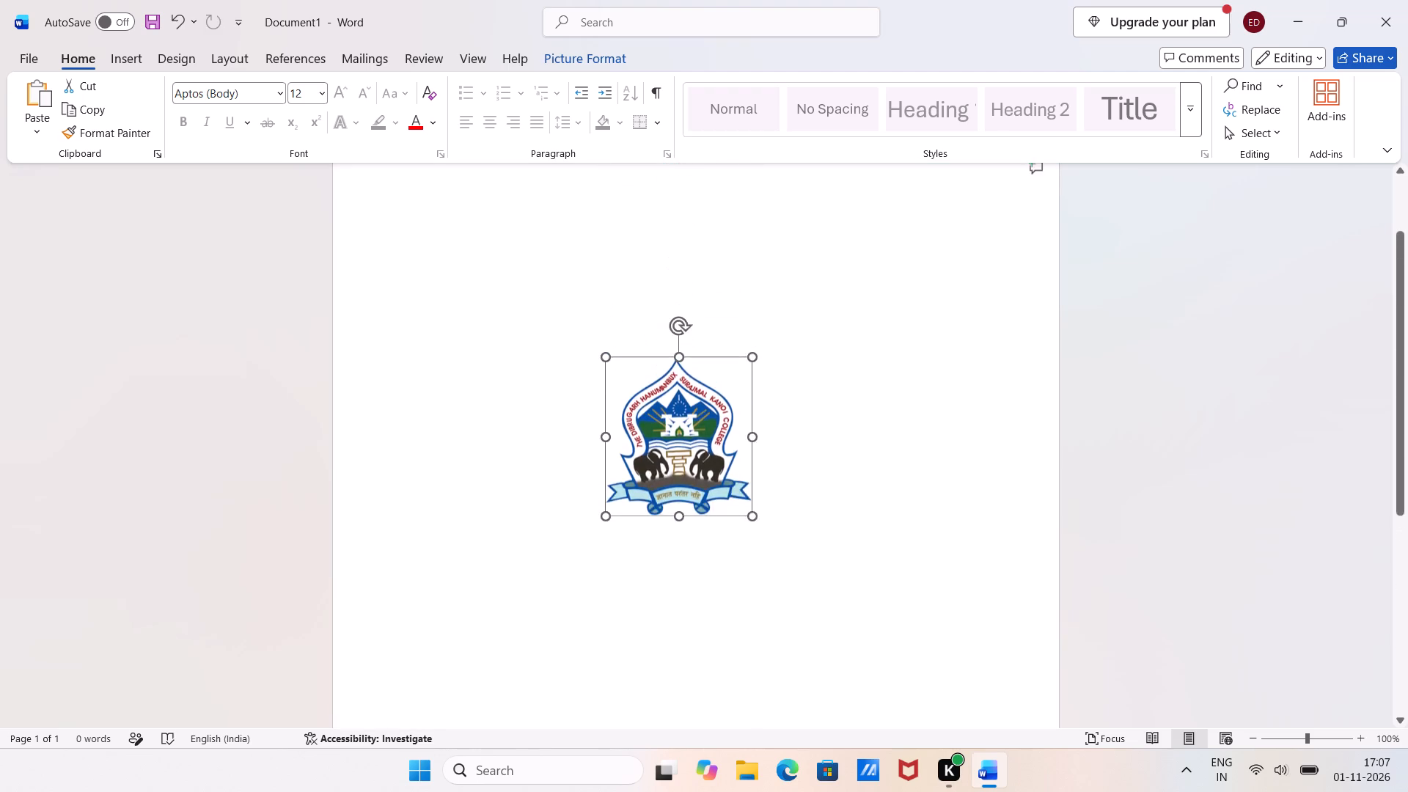
scroll(967, 450, up, 4)
scroll(936, 469, down, 4)
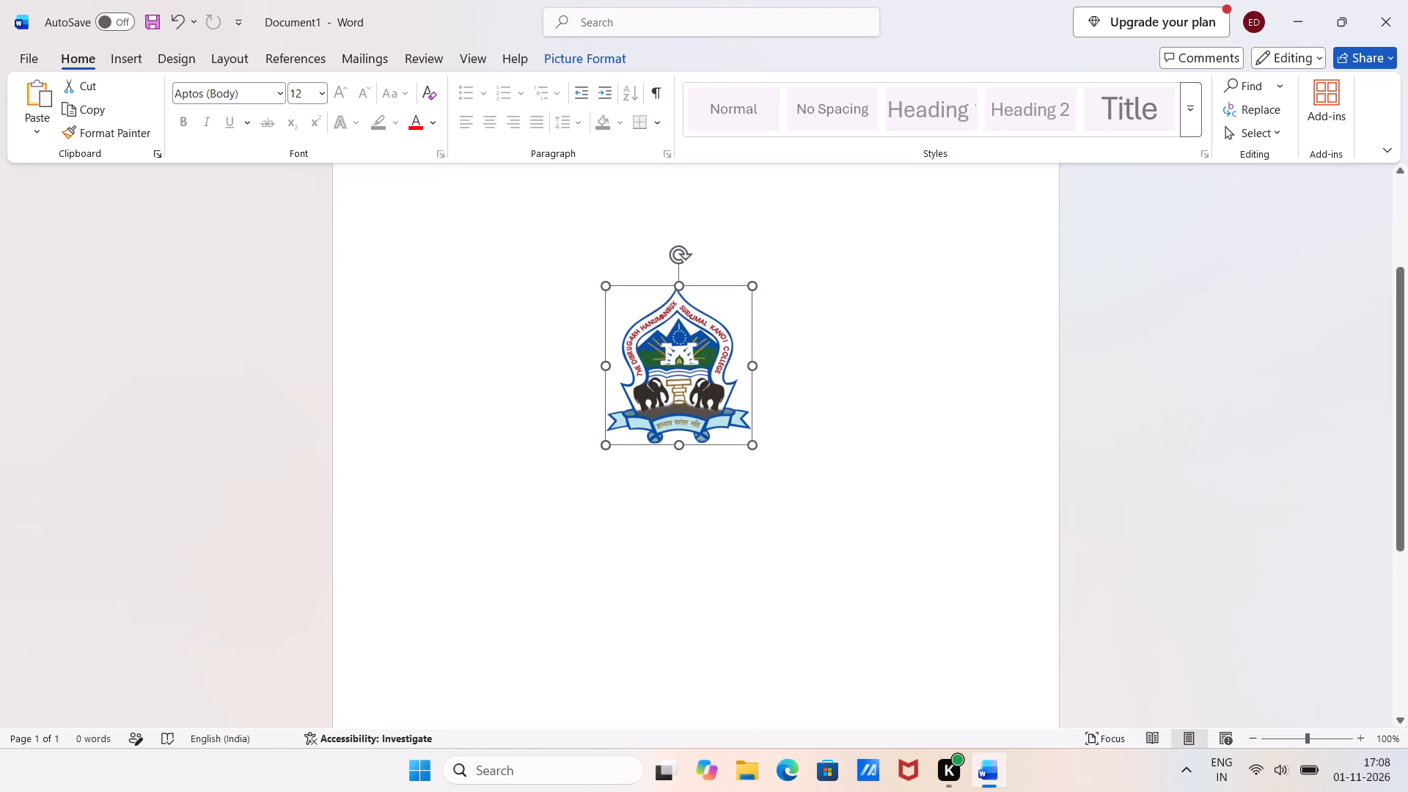
drag(679, 445, 689, 522)
drag(755, 402, 857, 408)
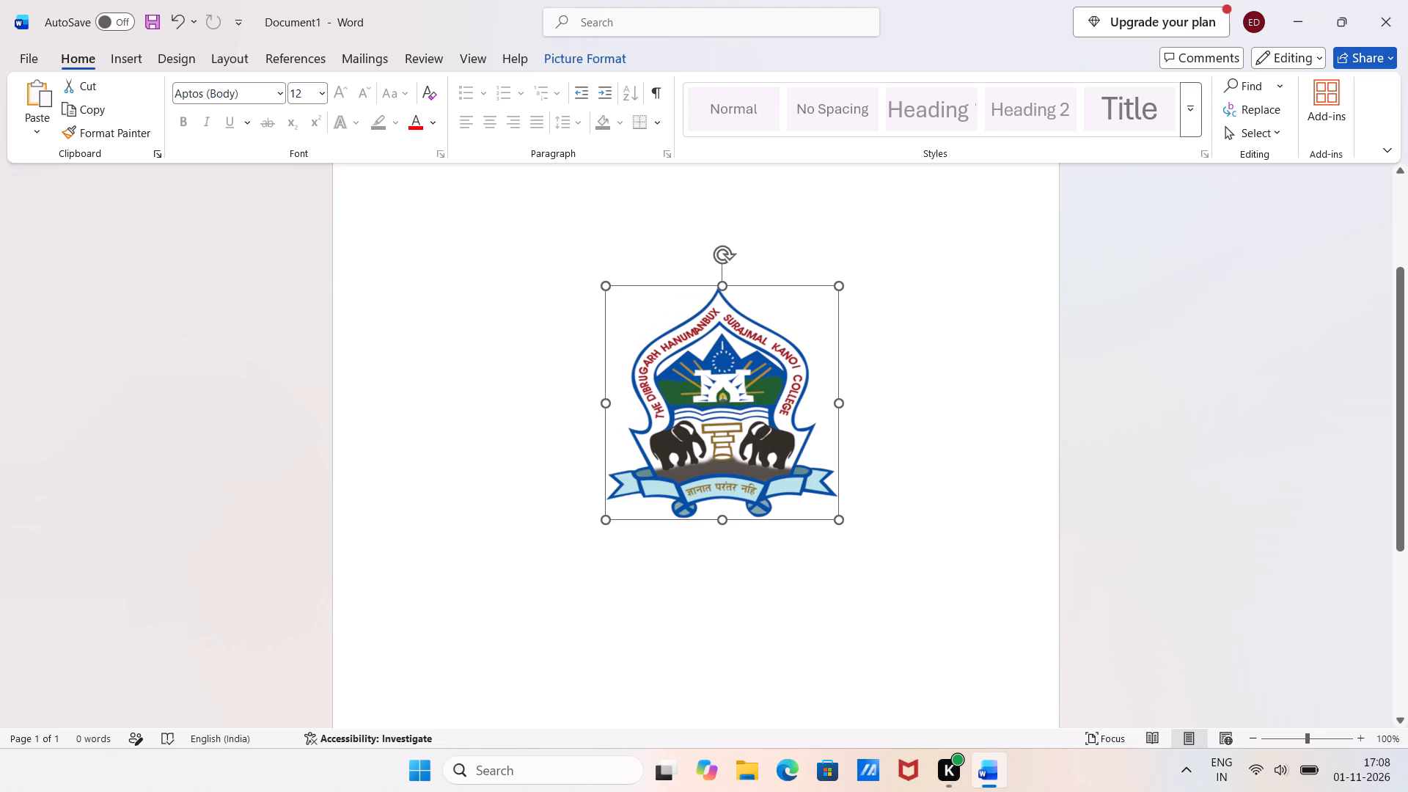
drag(857, 408, 858, 408)
drag(606, 400, 595, 408)
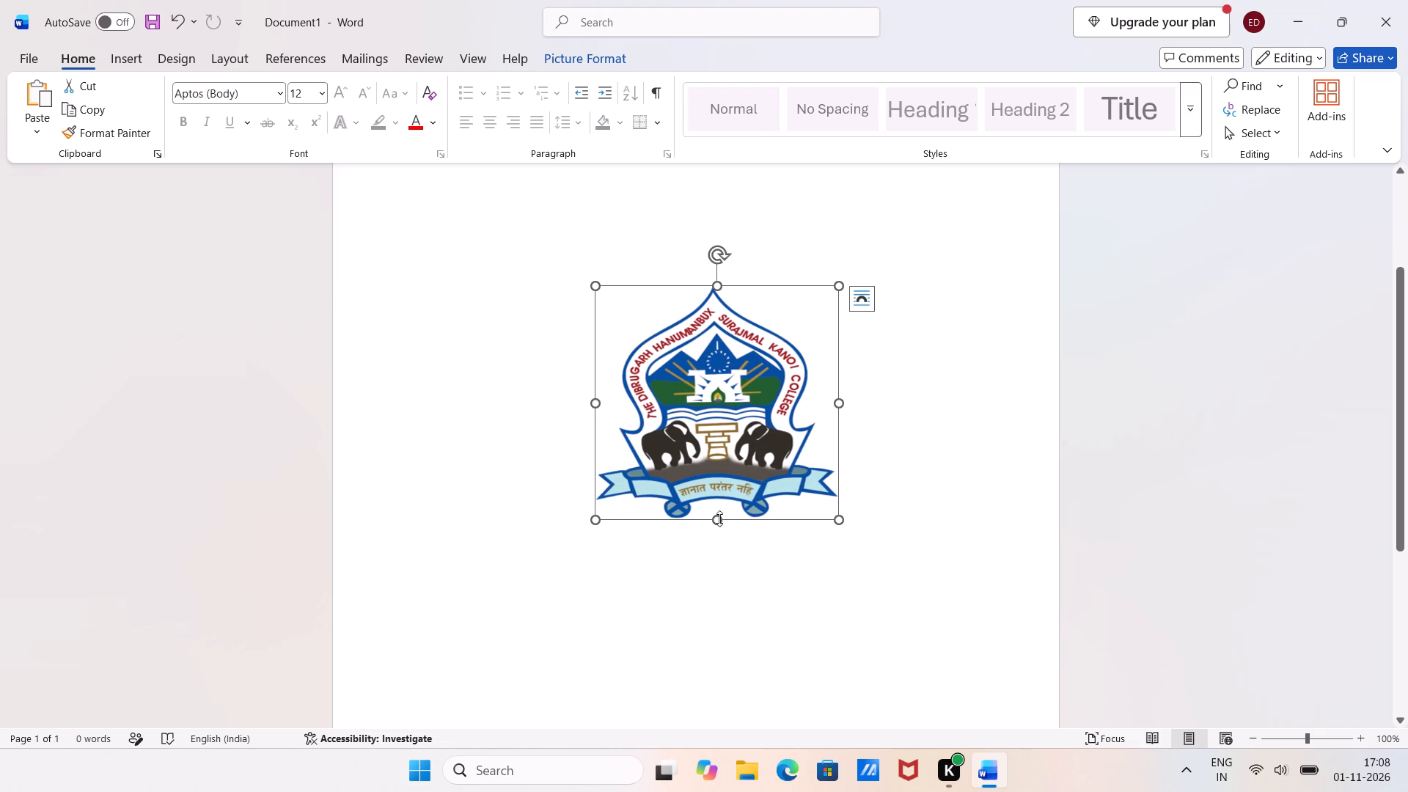
drag(717, 522, 716, 531)
Move the enlarged college logo slightly down and centre it horizontally on the page.
drag(727, 410, 712, 439)
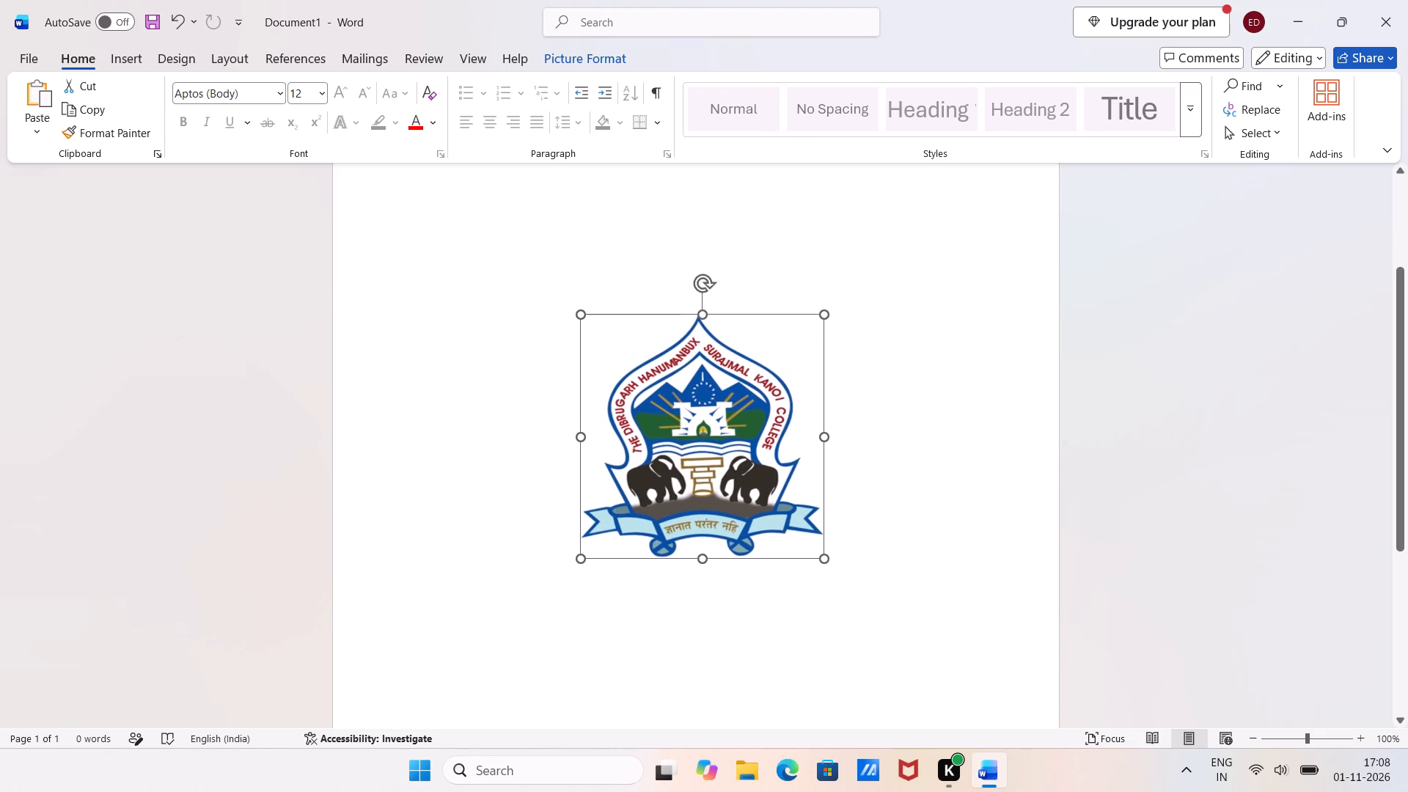
drag(712, 439, 702, 463)
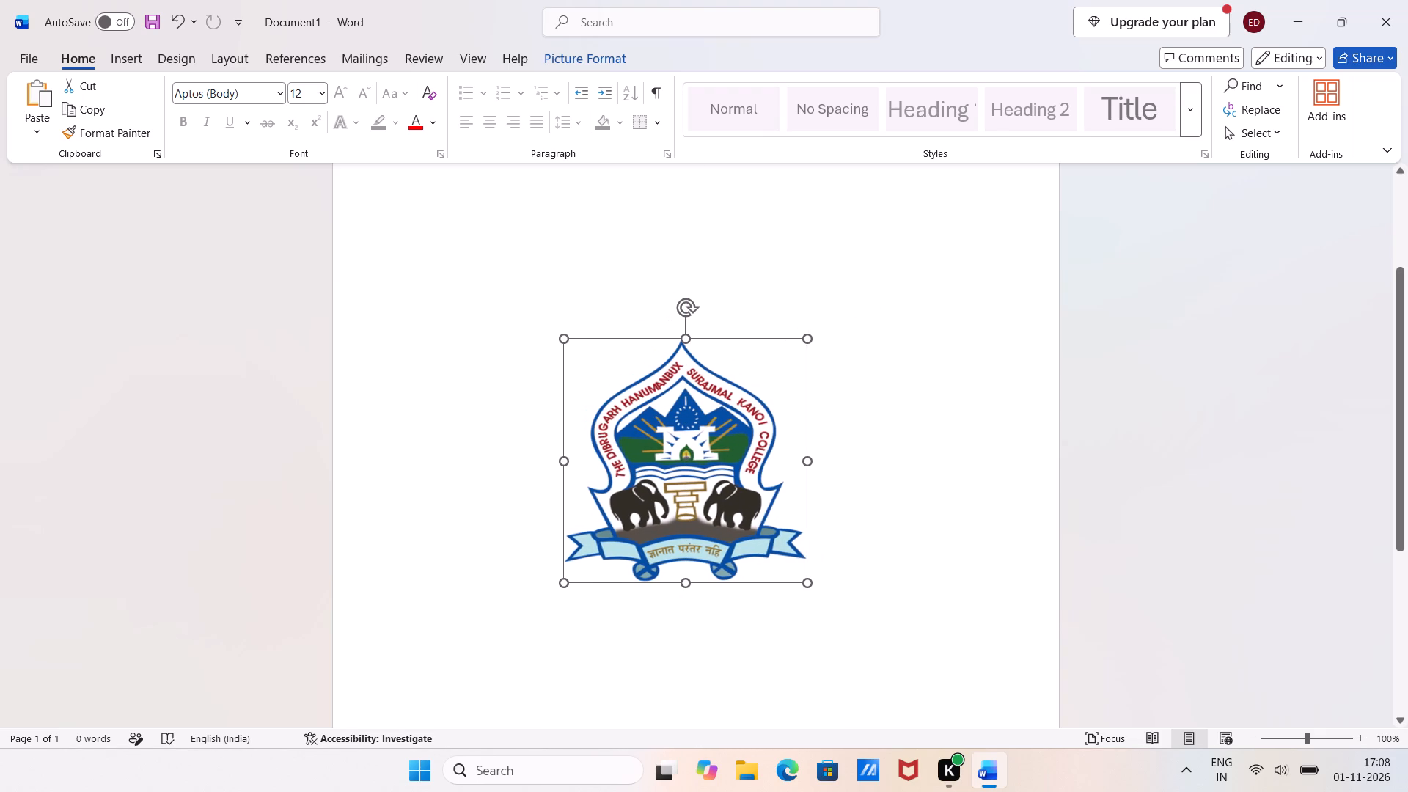
drag(702, 463, 714, 459)
Place the cursor on the first line above the logo and examine the available fonts.
scroll(1023, 400, down, 1)
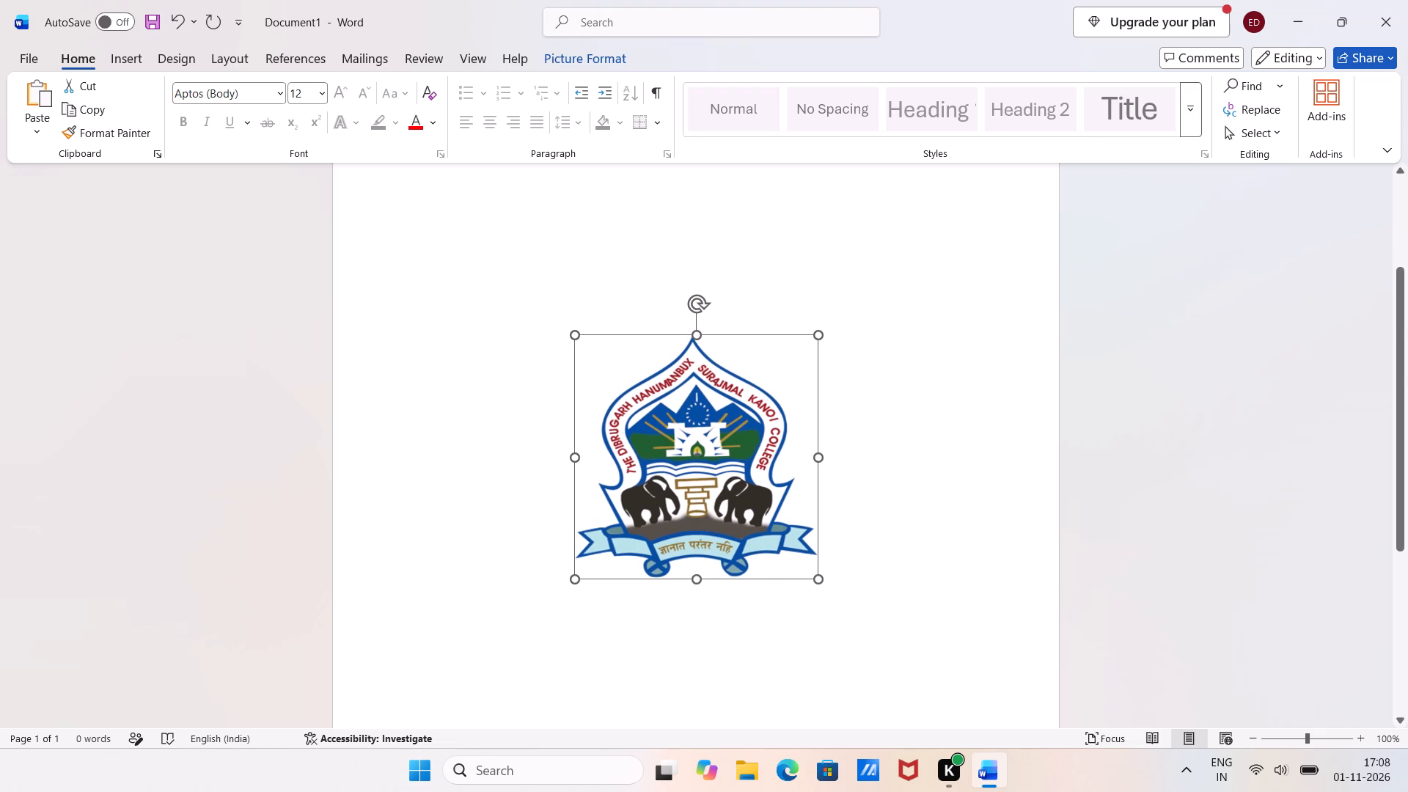
scroll(1023, 400, down, 7)
scroll(954, 388, up, 8)
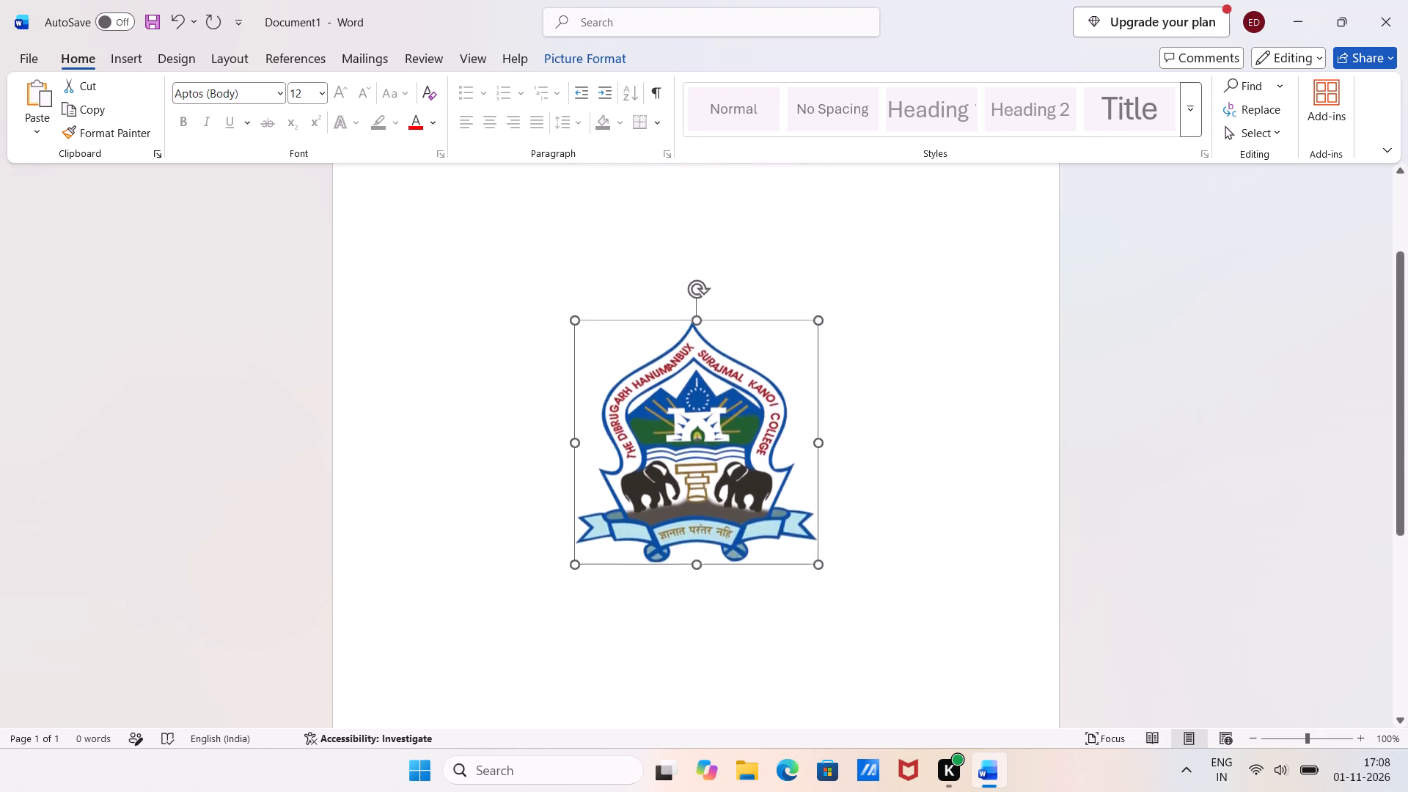
scroll(955, 384, up, 6)
click(569, 351)
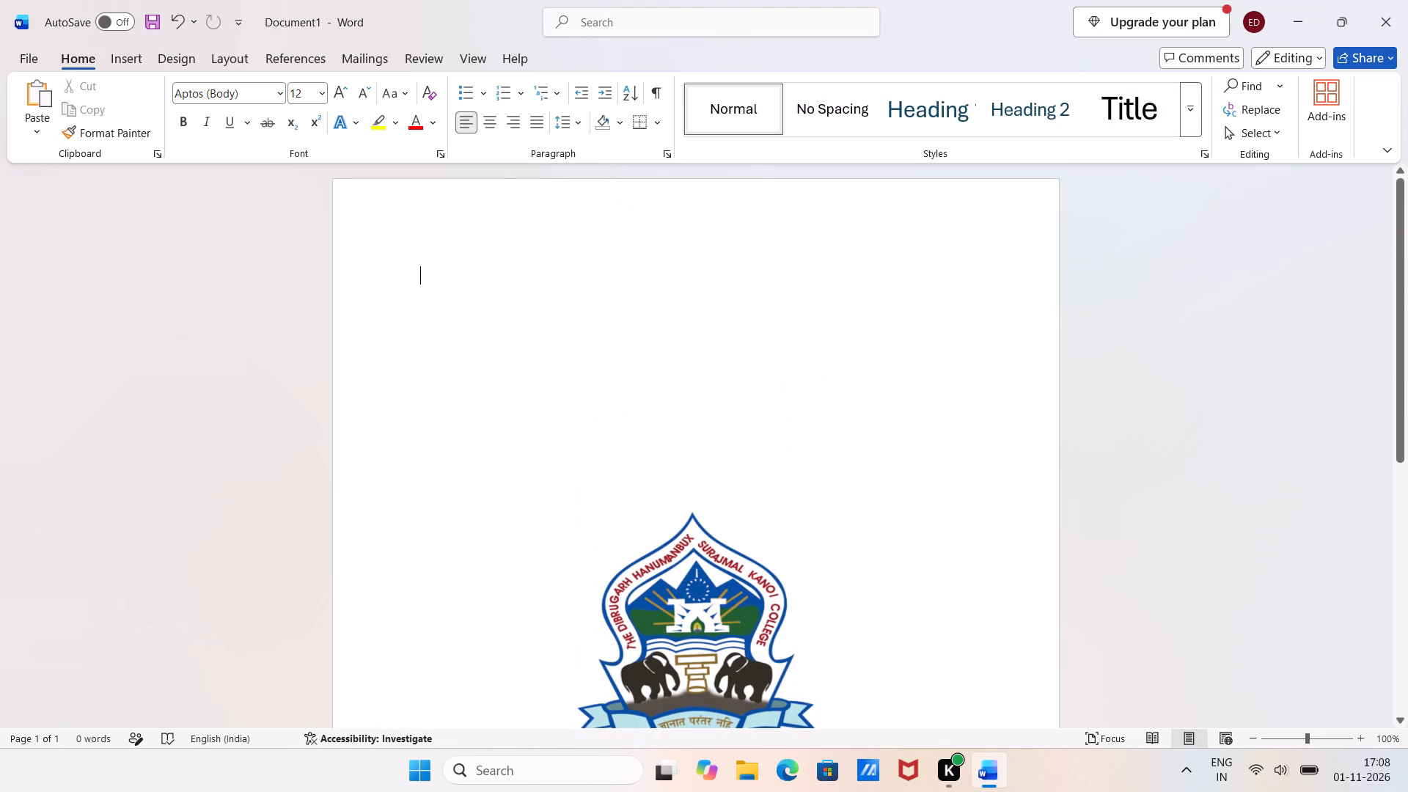
click(282, 95)
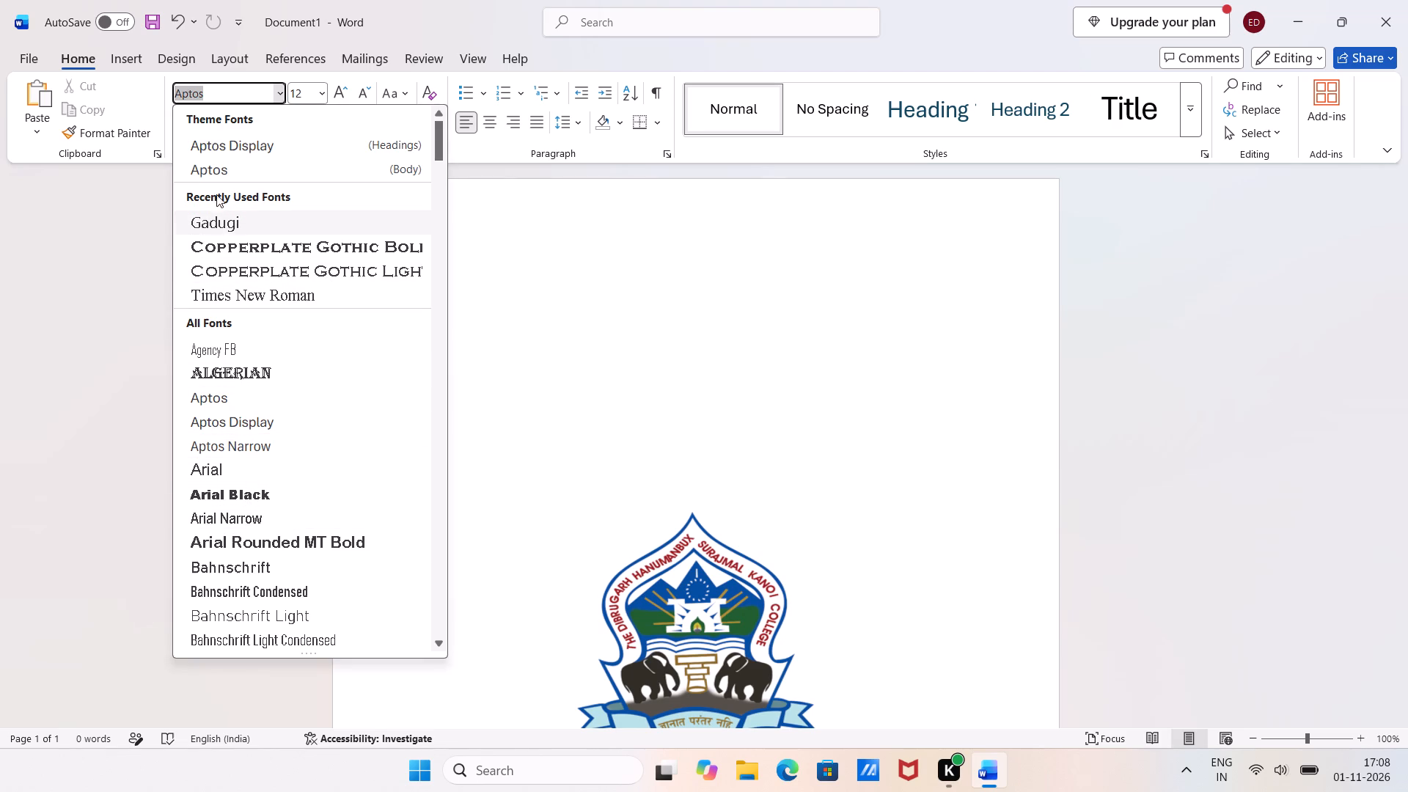
scroll(326, 381, down, 4)
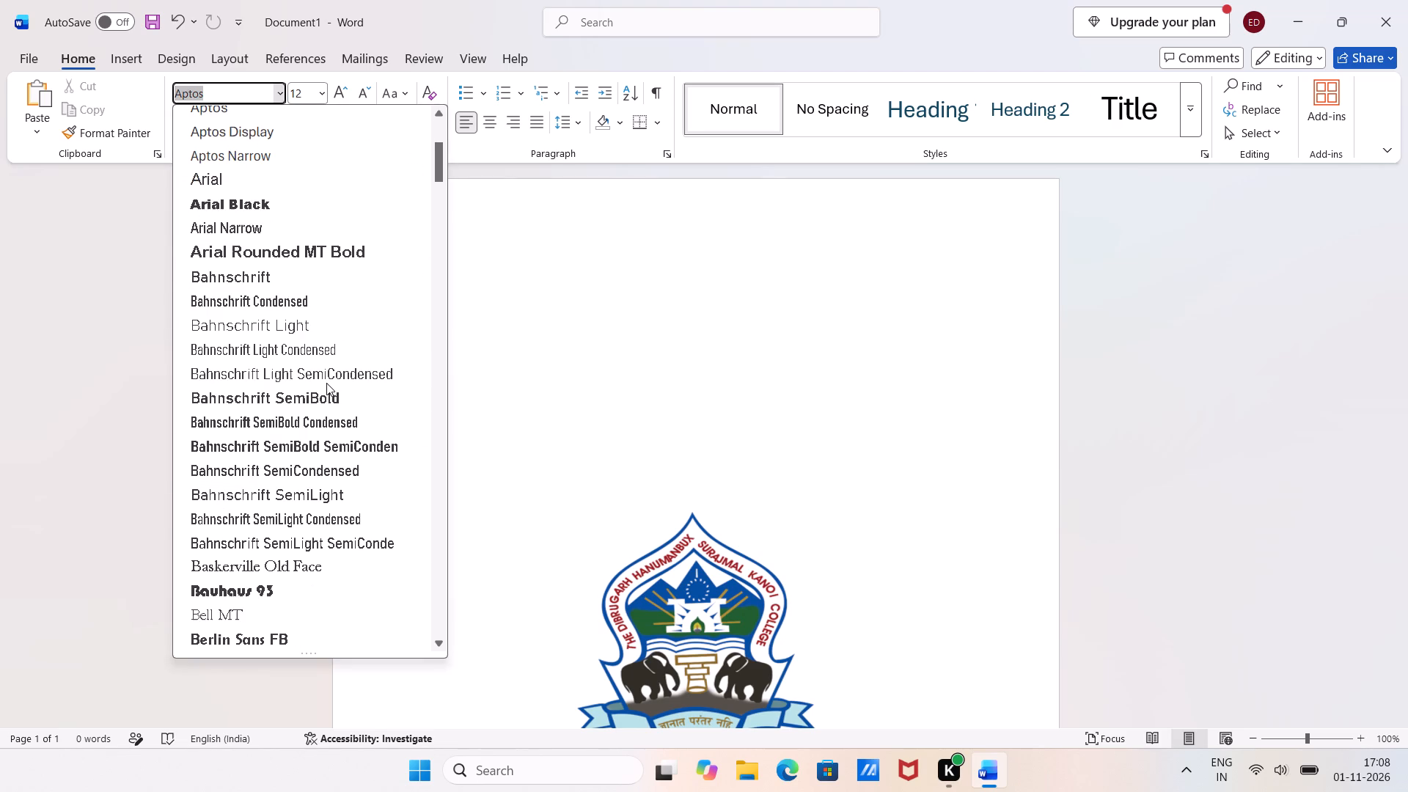
scroll(326, 383, down, 9)
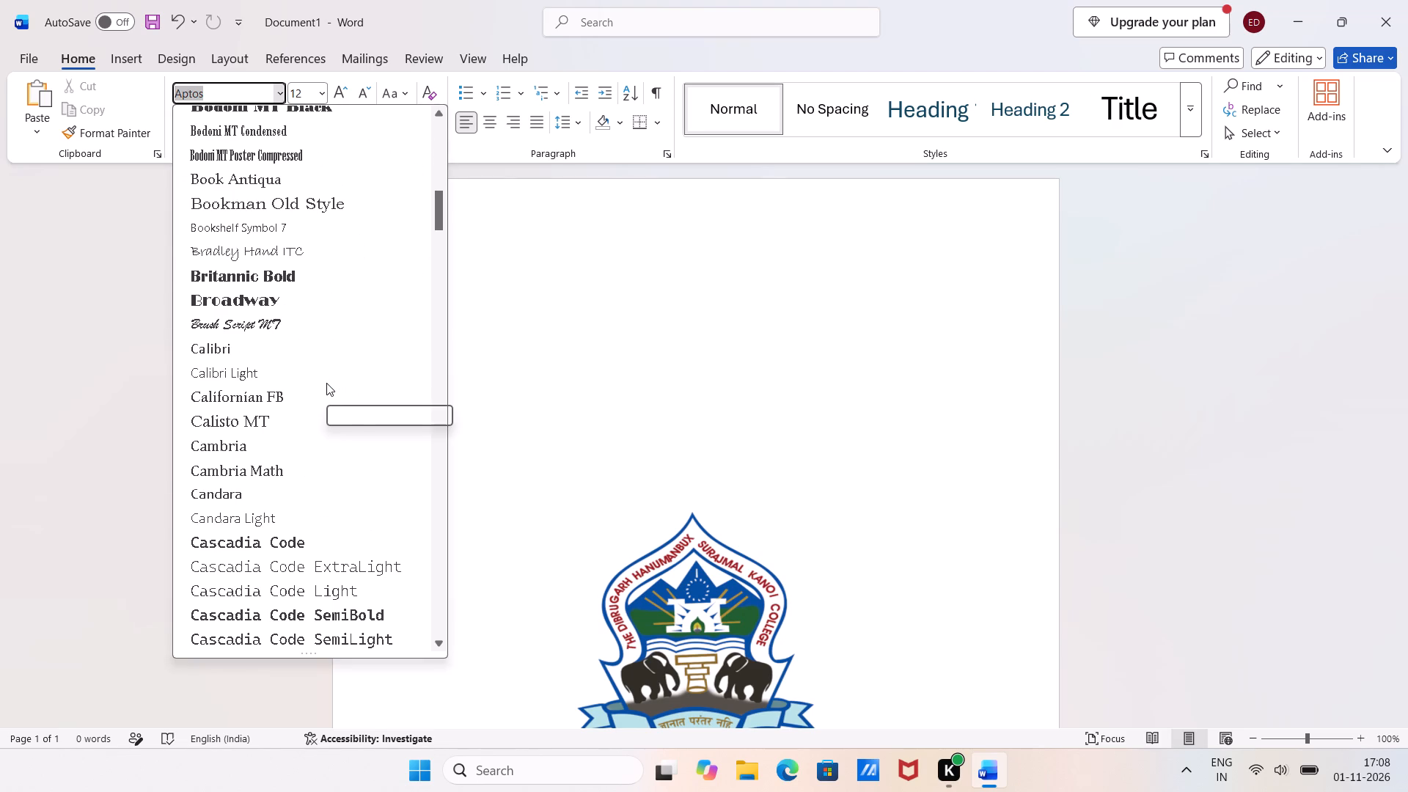
scroll(307, 367, down, 5)
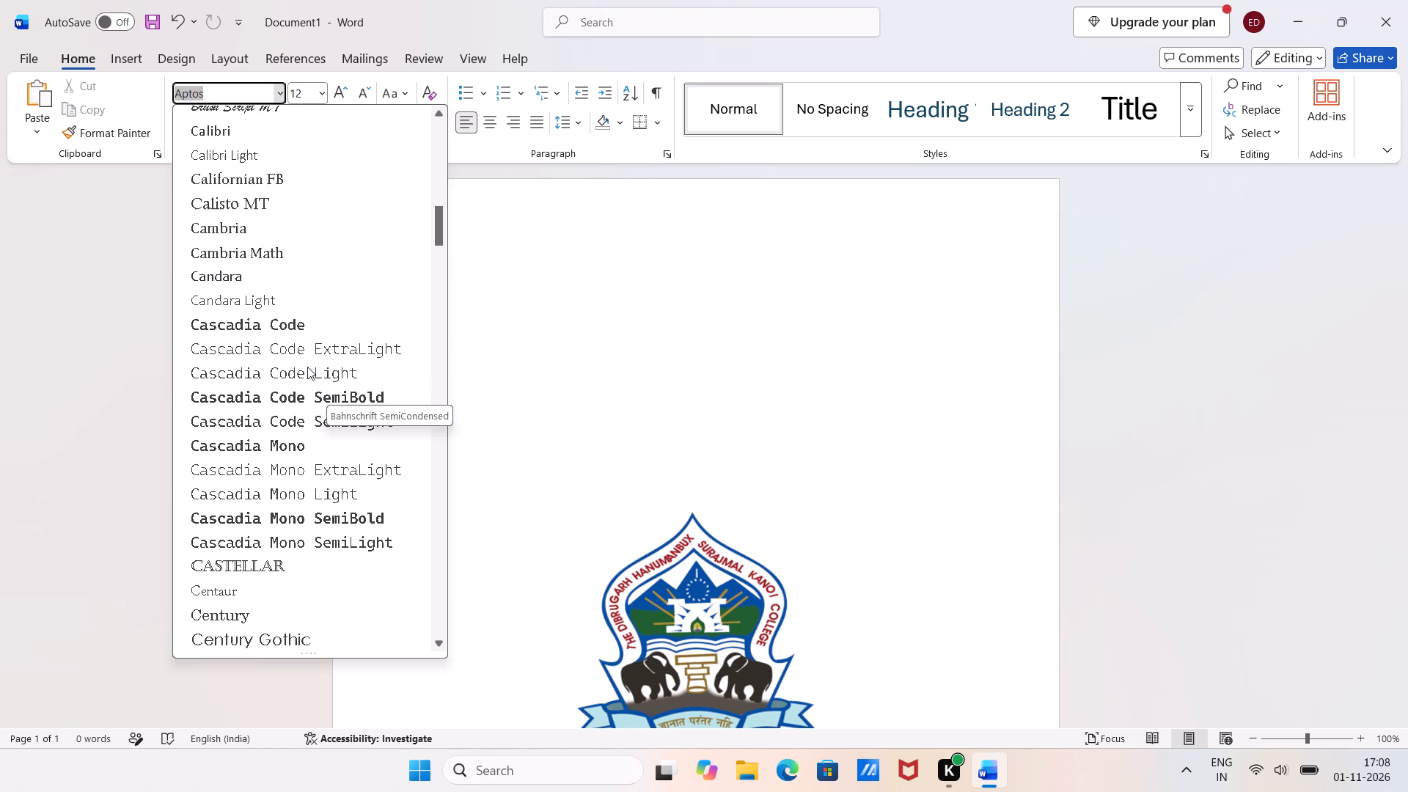
scroll(307, 367, down, 15)
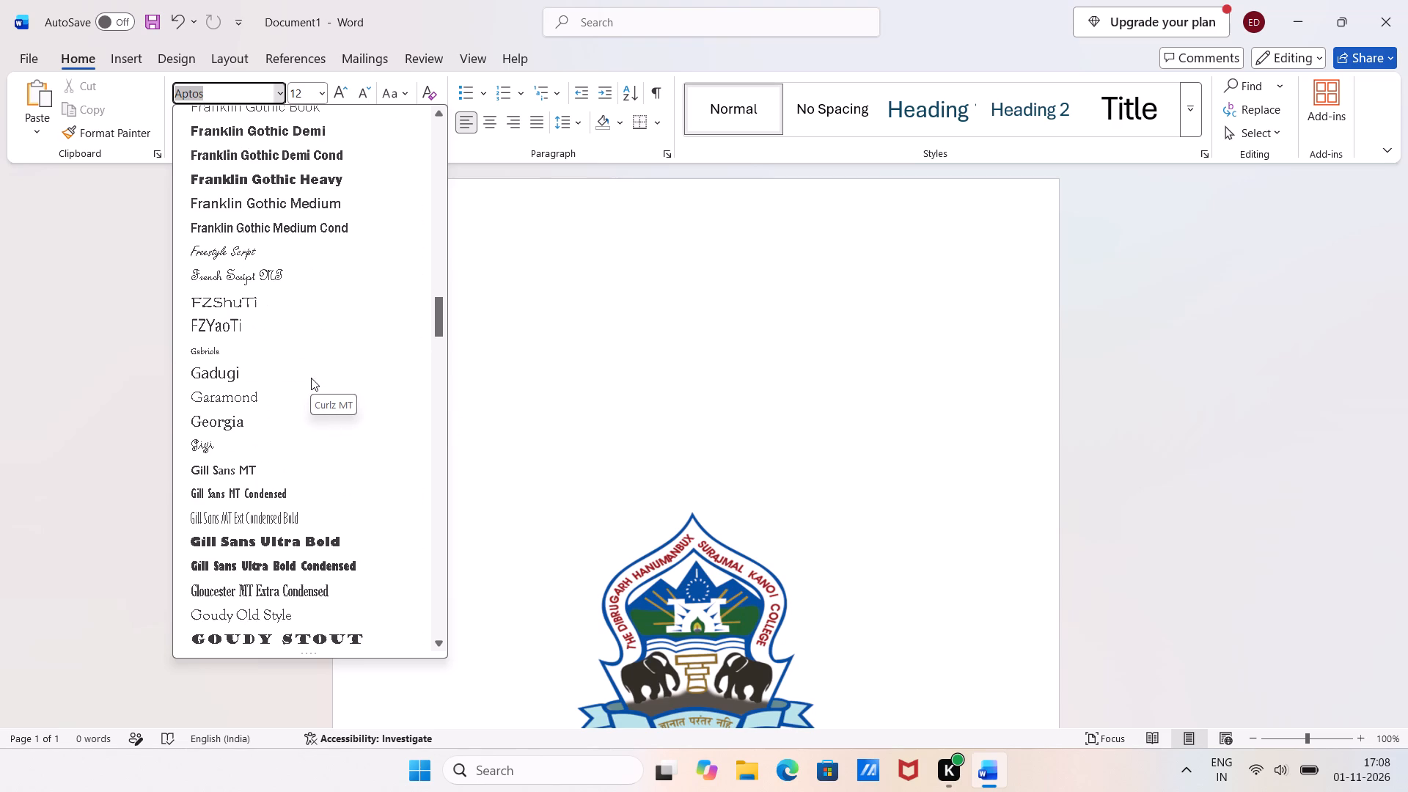
scroll(323, 375, down, 9)
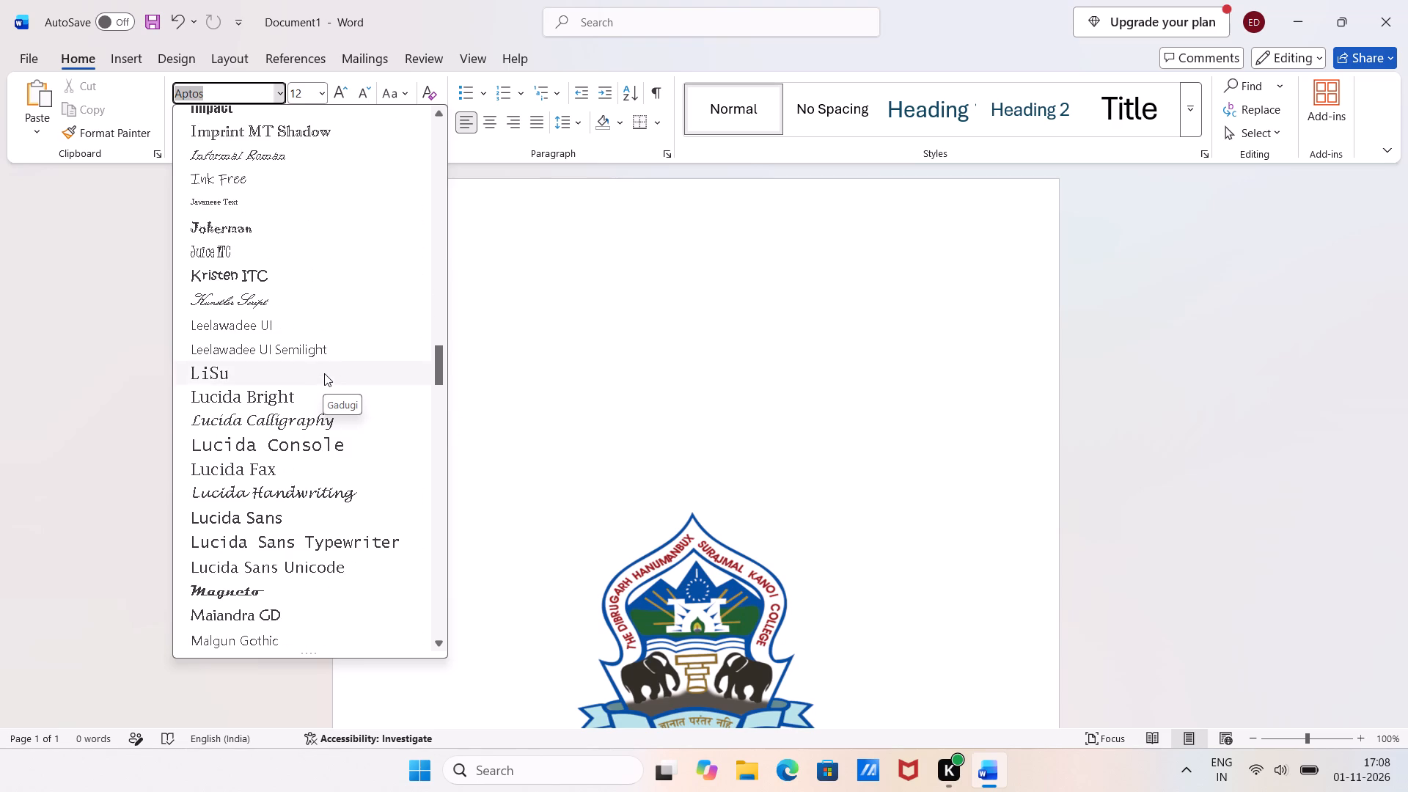
scroll(326, 368, up, 17)
scroll(326, 368, up, 11)
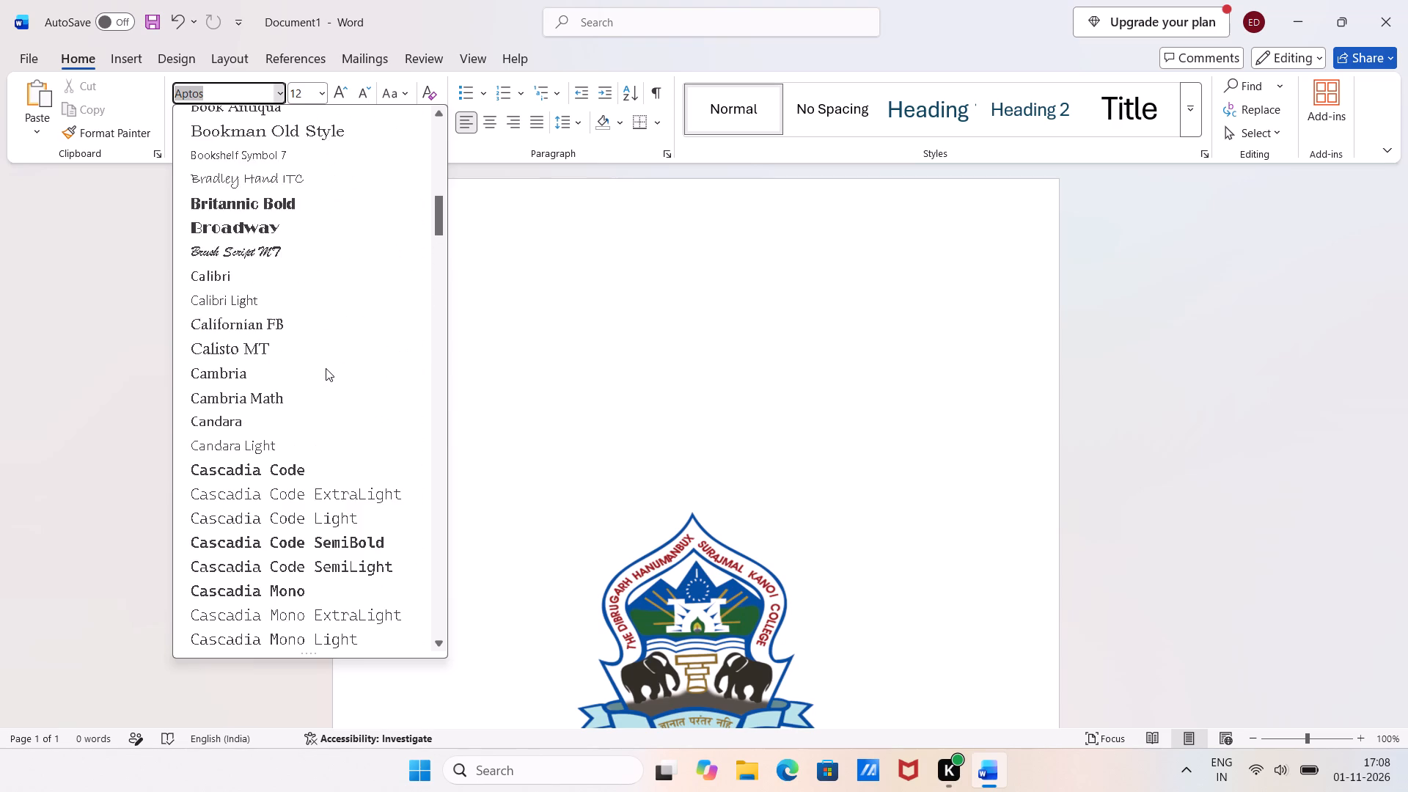
scroll(326, 368, up, 19)
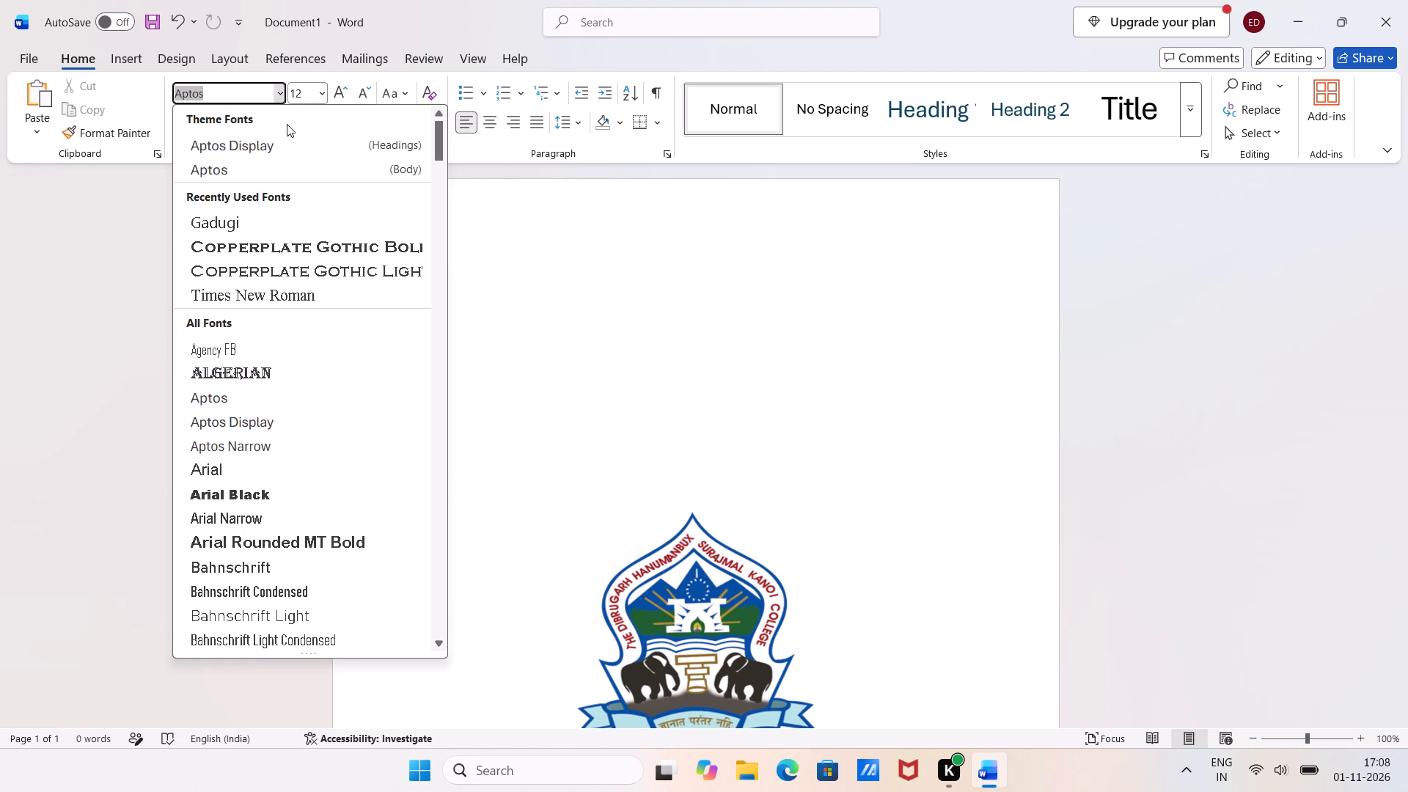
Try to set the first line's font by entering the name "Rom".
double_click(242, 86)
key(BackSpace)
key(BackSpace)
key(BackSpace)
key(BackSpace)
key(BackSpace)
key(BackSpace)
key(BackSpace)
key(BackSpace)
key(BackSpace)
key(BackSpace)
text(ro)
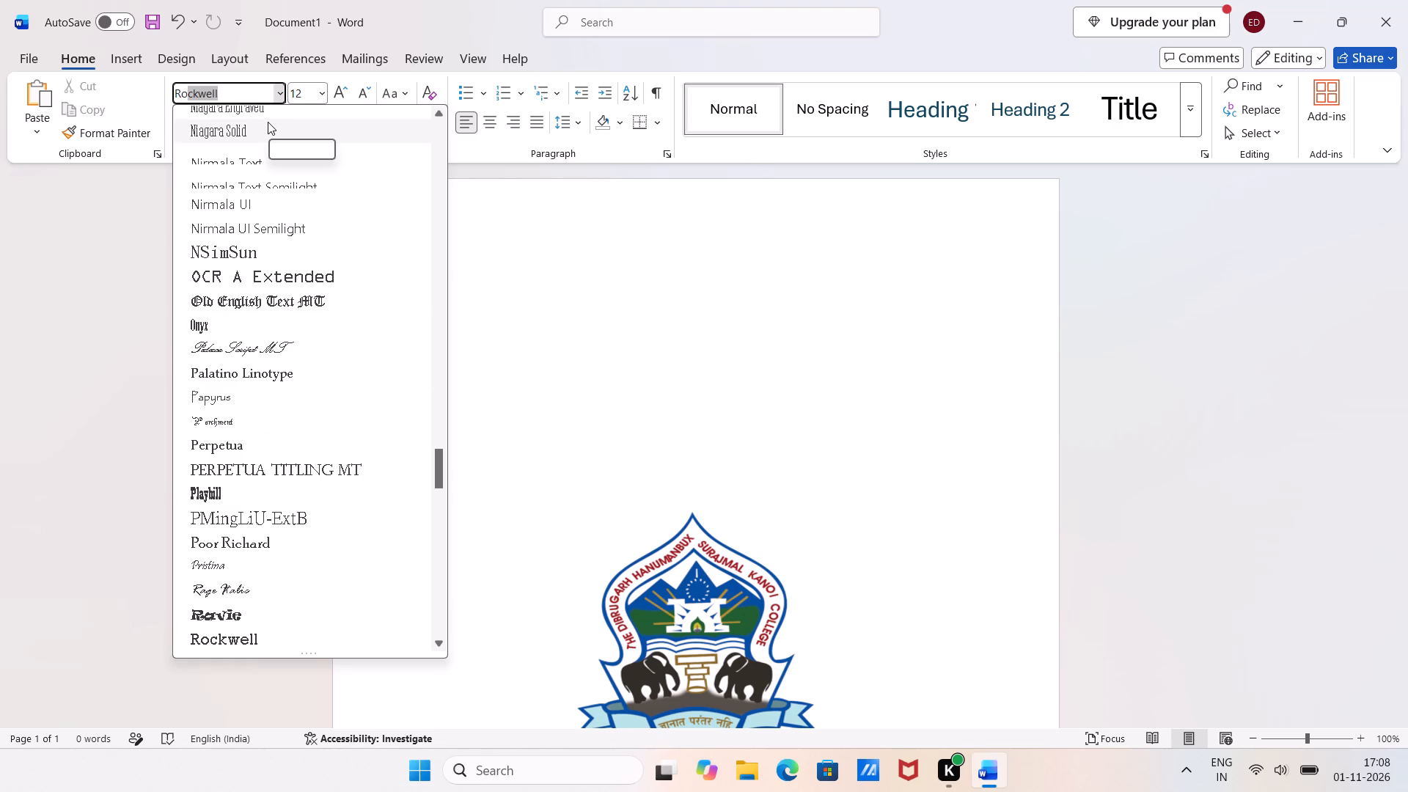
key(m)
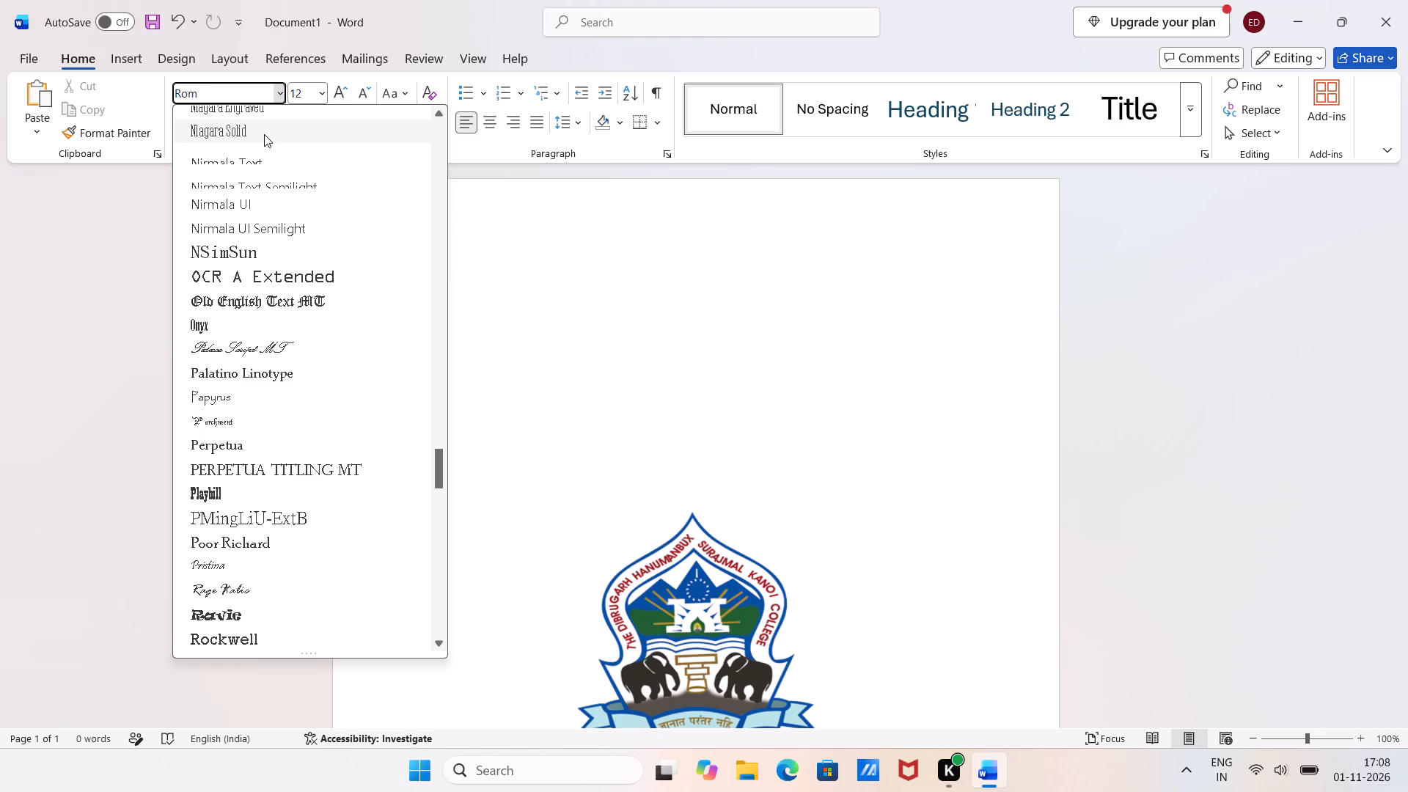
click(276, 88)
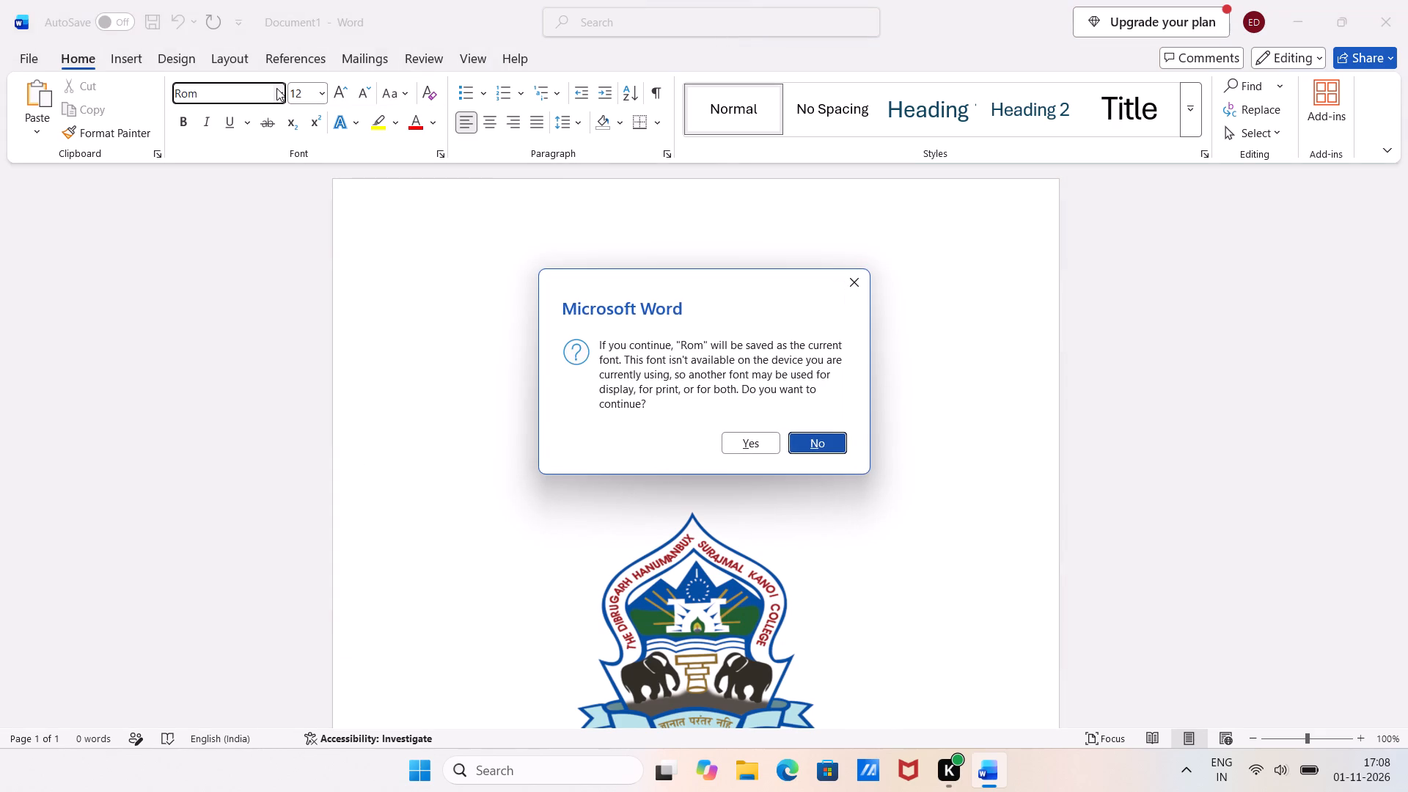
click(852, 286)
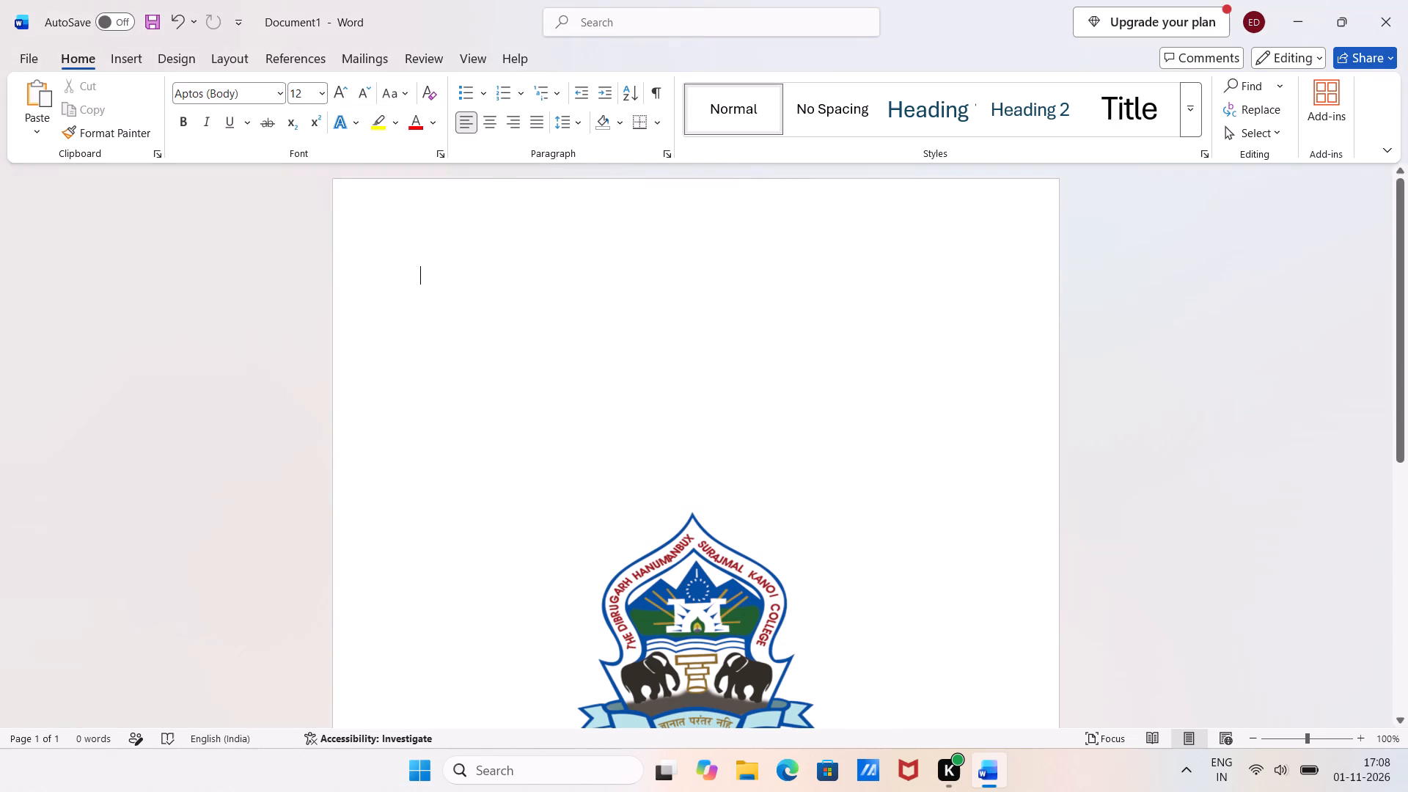
Examine the list of available fonts for the empty first line above the college logo.
click(282, 91)
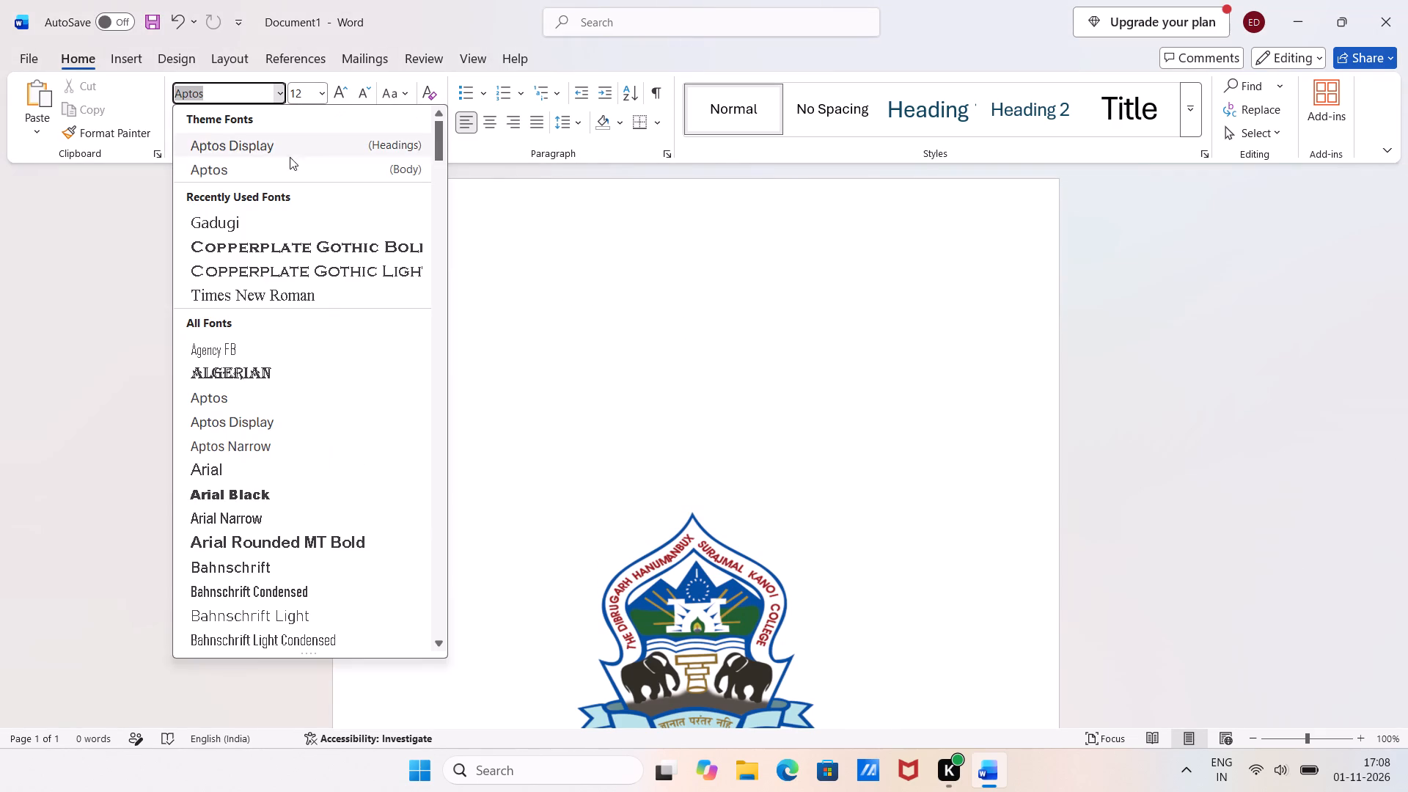
scroll(300, 342, down, 17)
scroll(304, 340, down, 4)
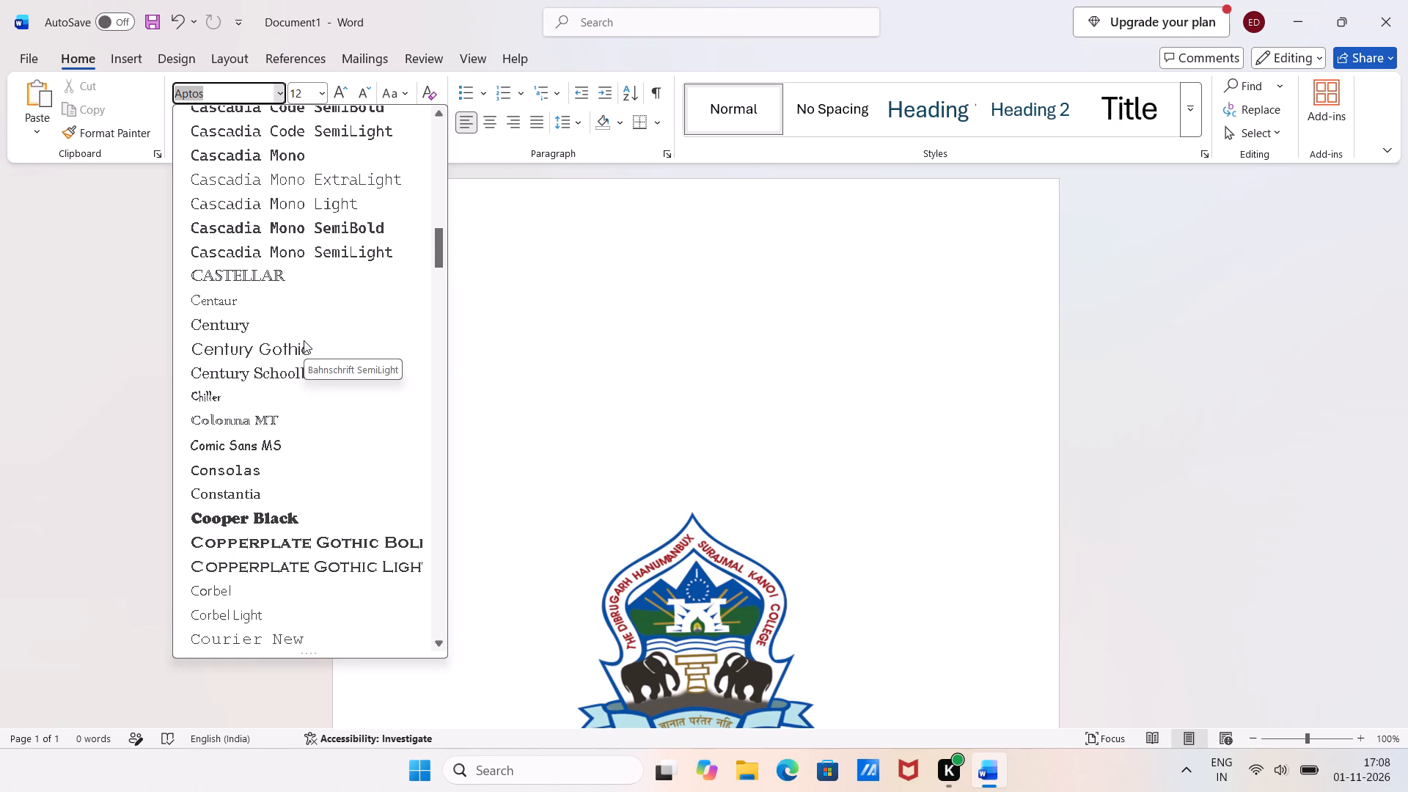
scroll(304, 340, down, 10)
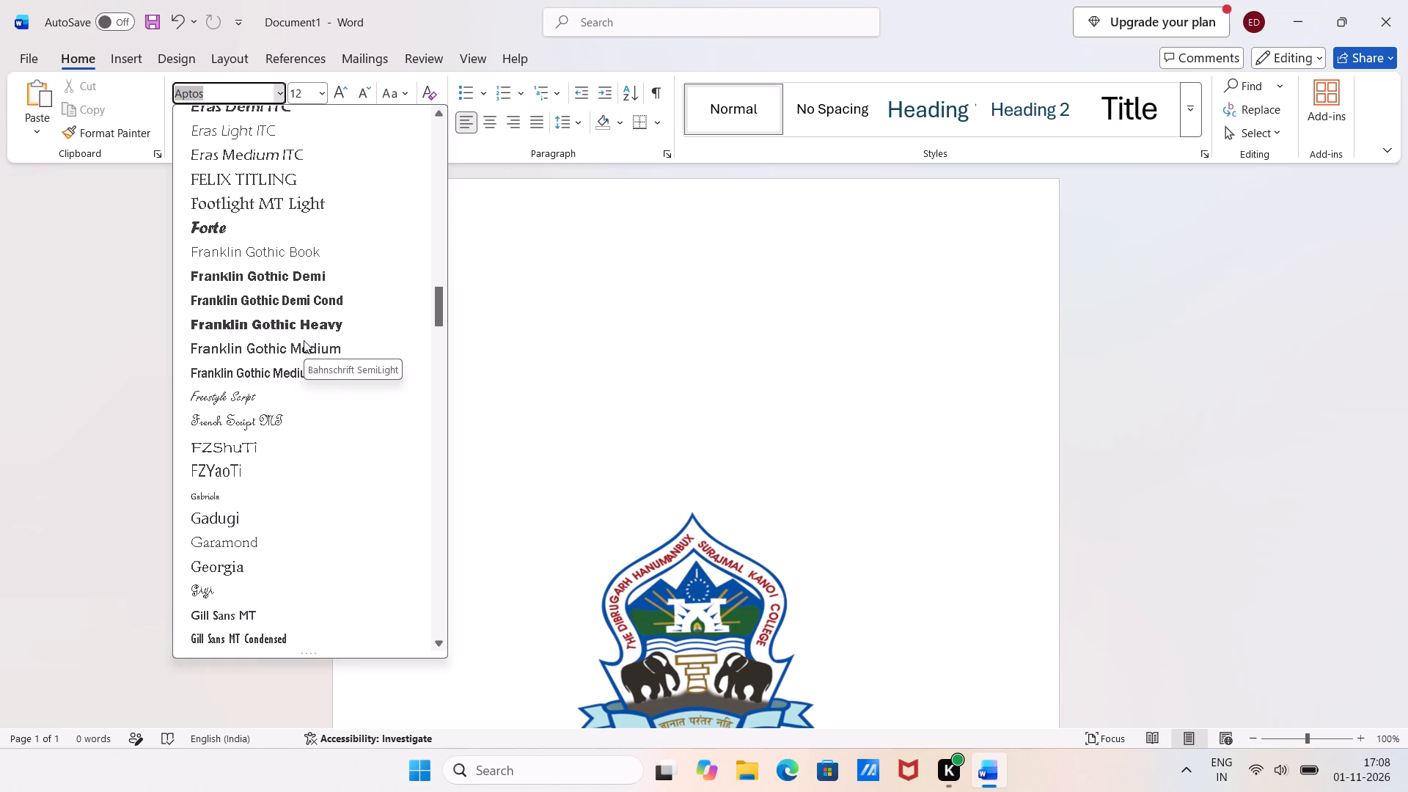
scroll(304, 340, down, 8)
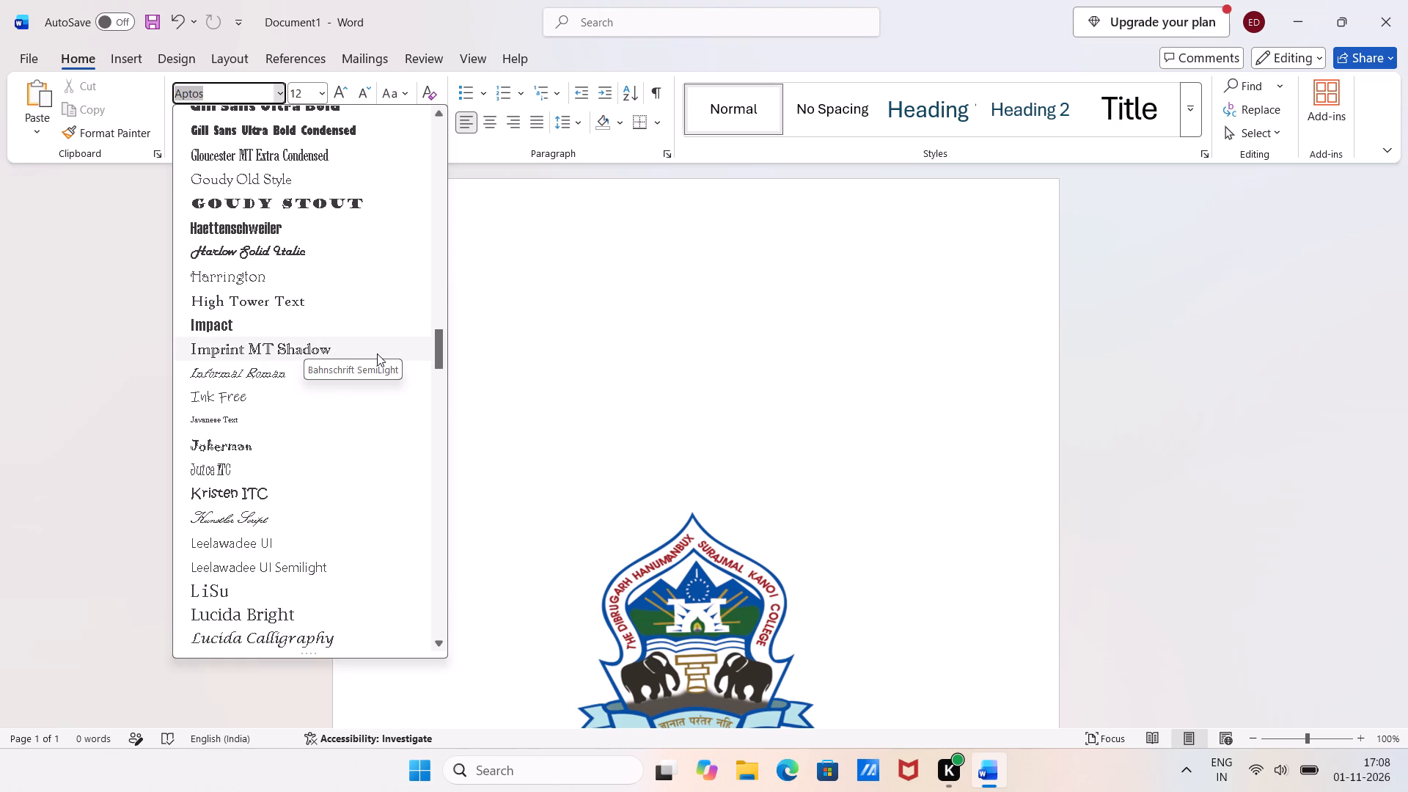
drag(438, 351, 433, 375)
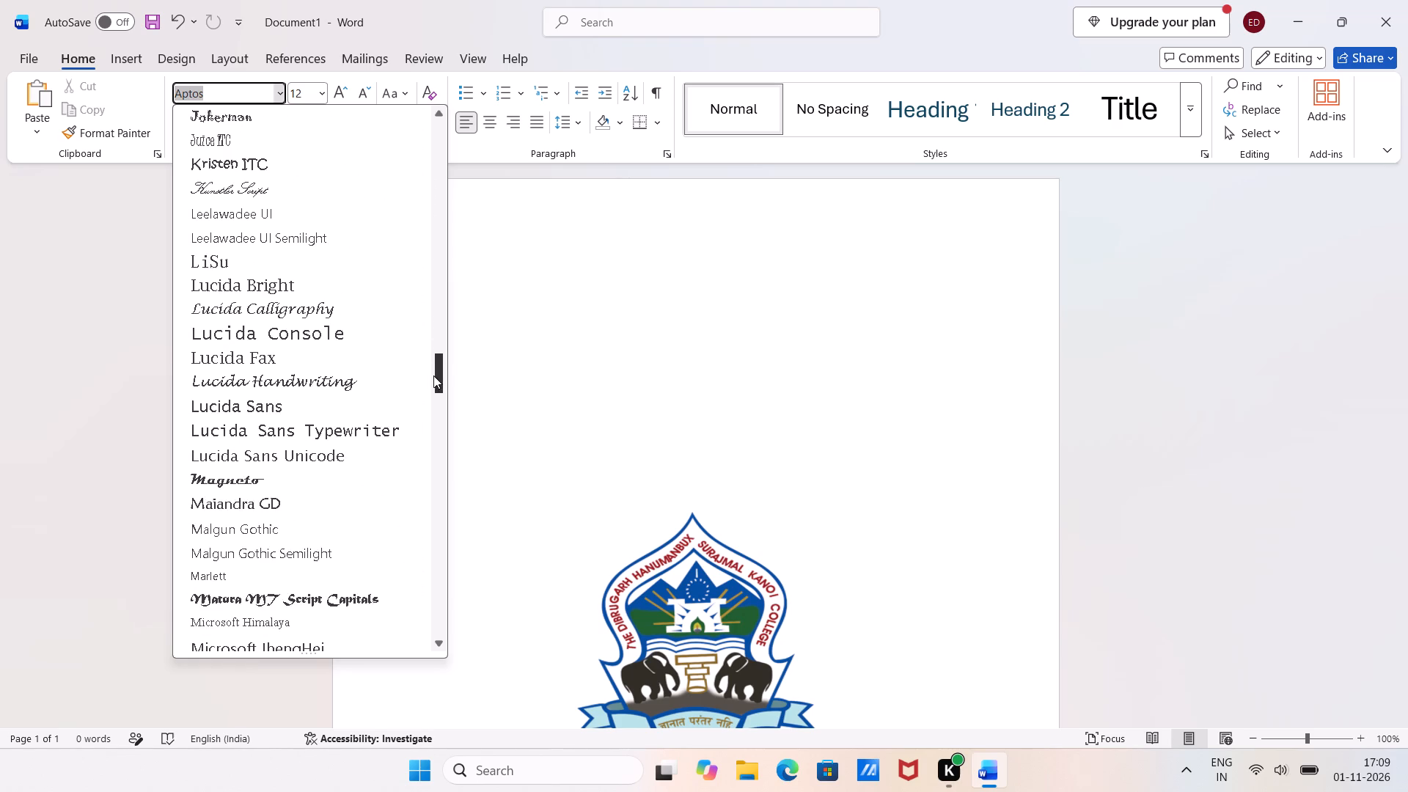
drag(433, 375, 434, 437)
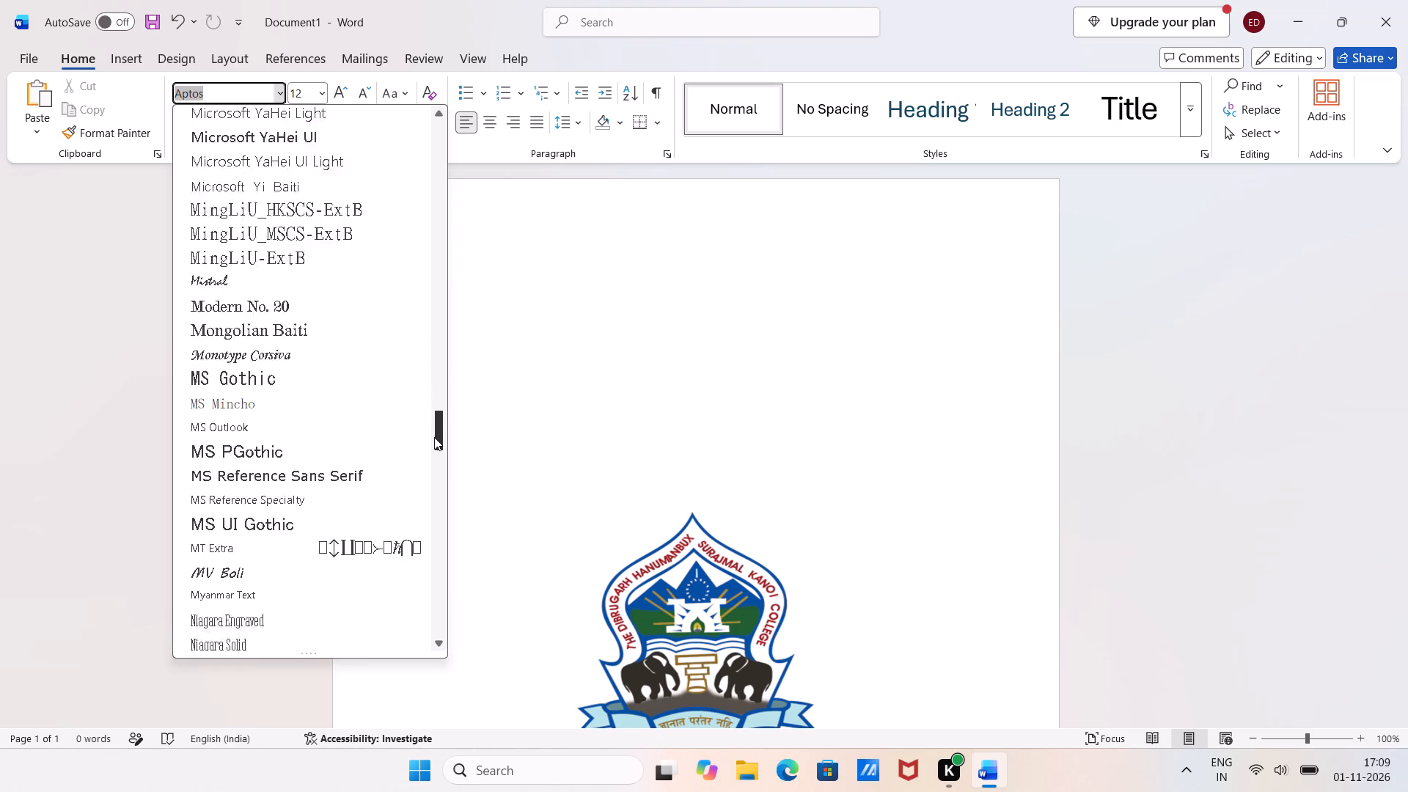
drag(434, 437, 440, 475)
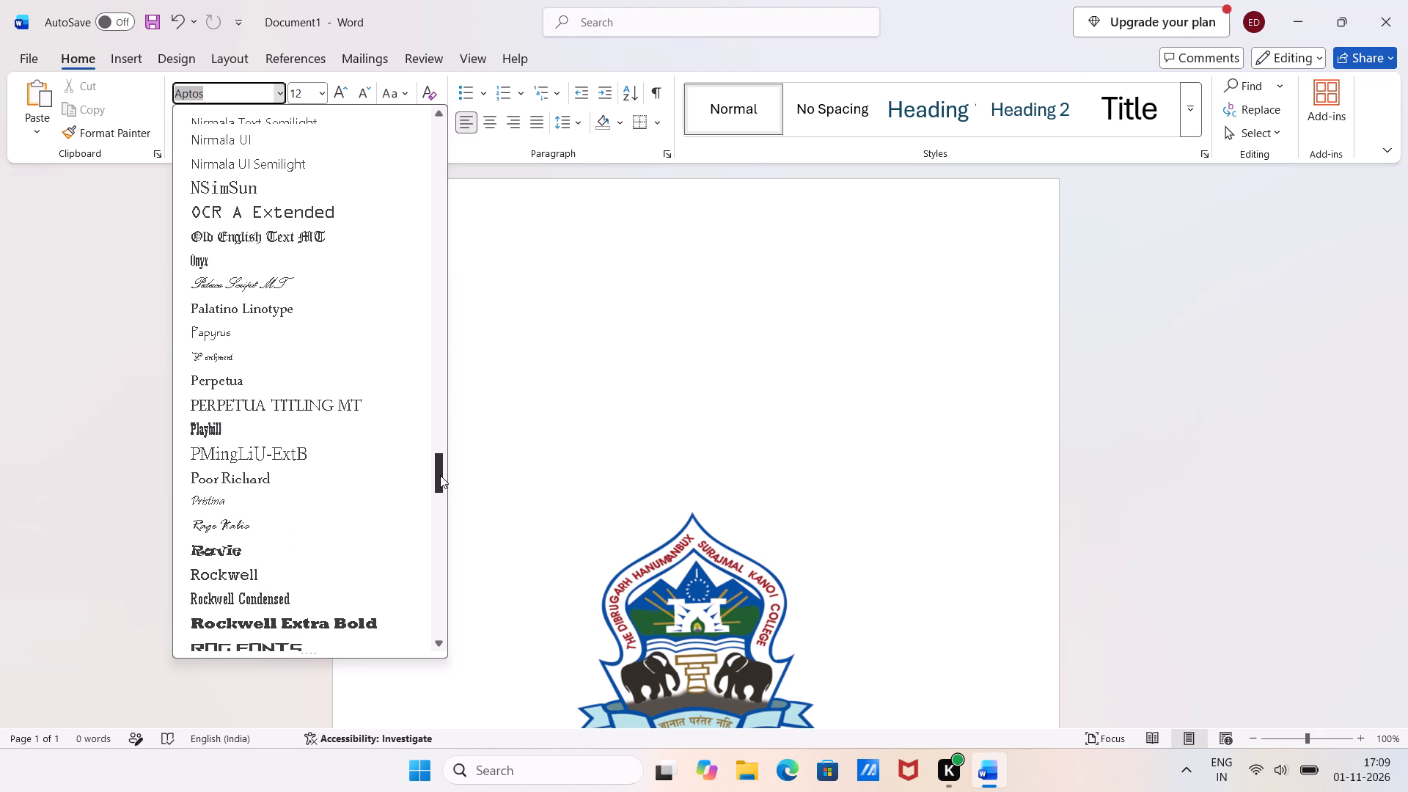
drag(440, 475, 439, 500)
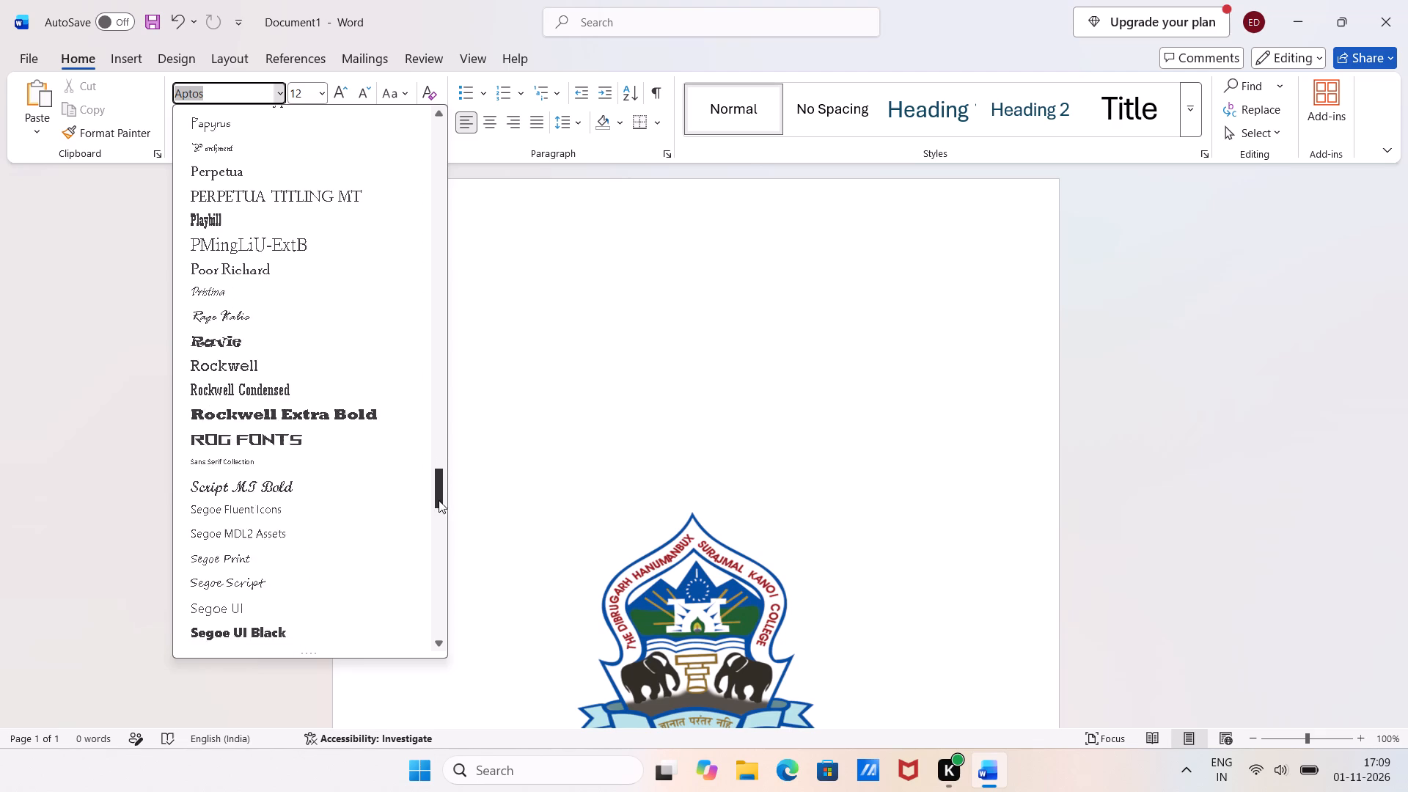
drag(439, 500, 431, 568)
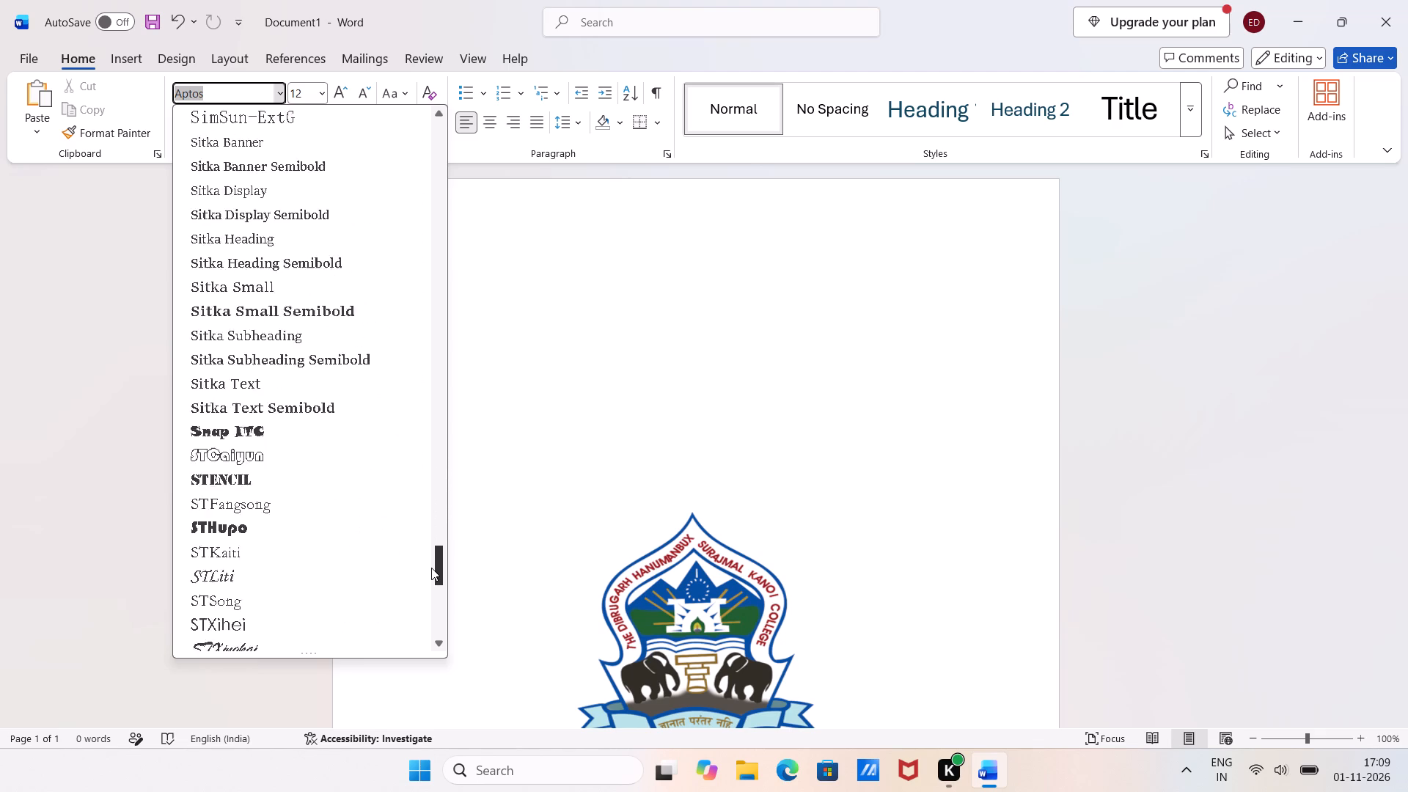
drag(431, 568, 426, 561)
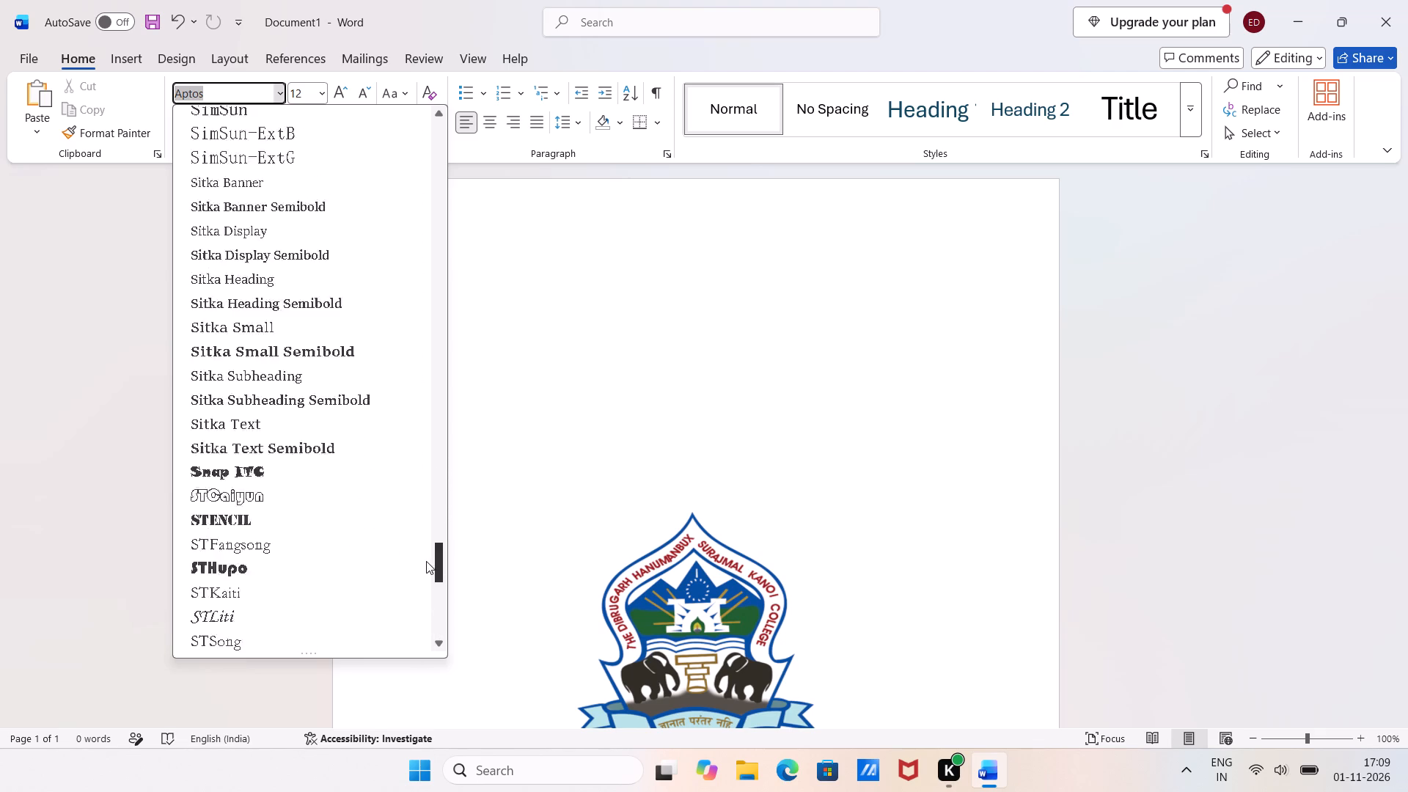
drag(426, 561, 436, 393)
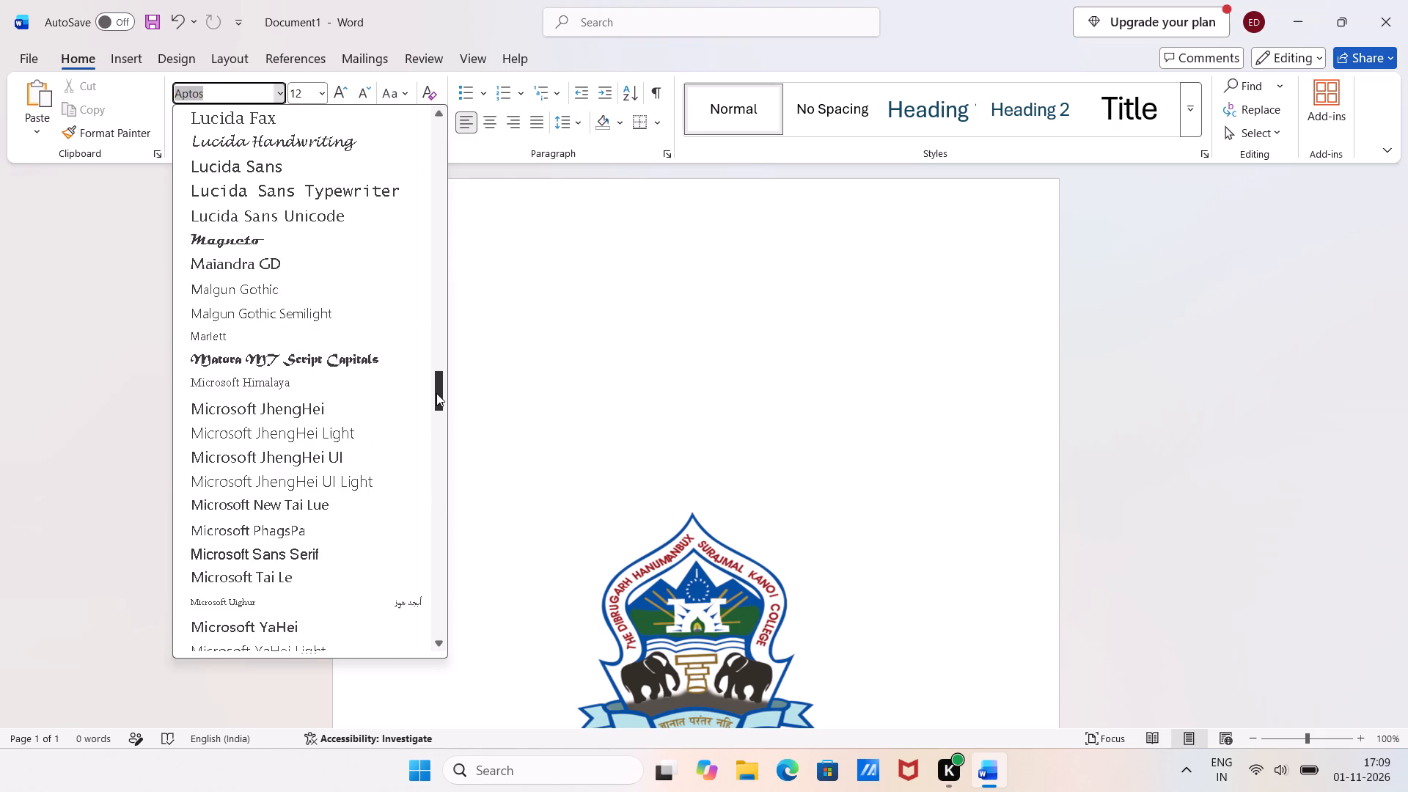
drag(436, 393, 462, 311)
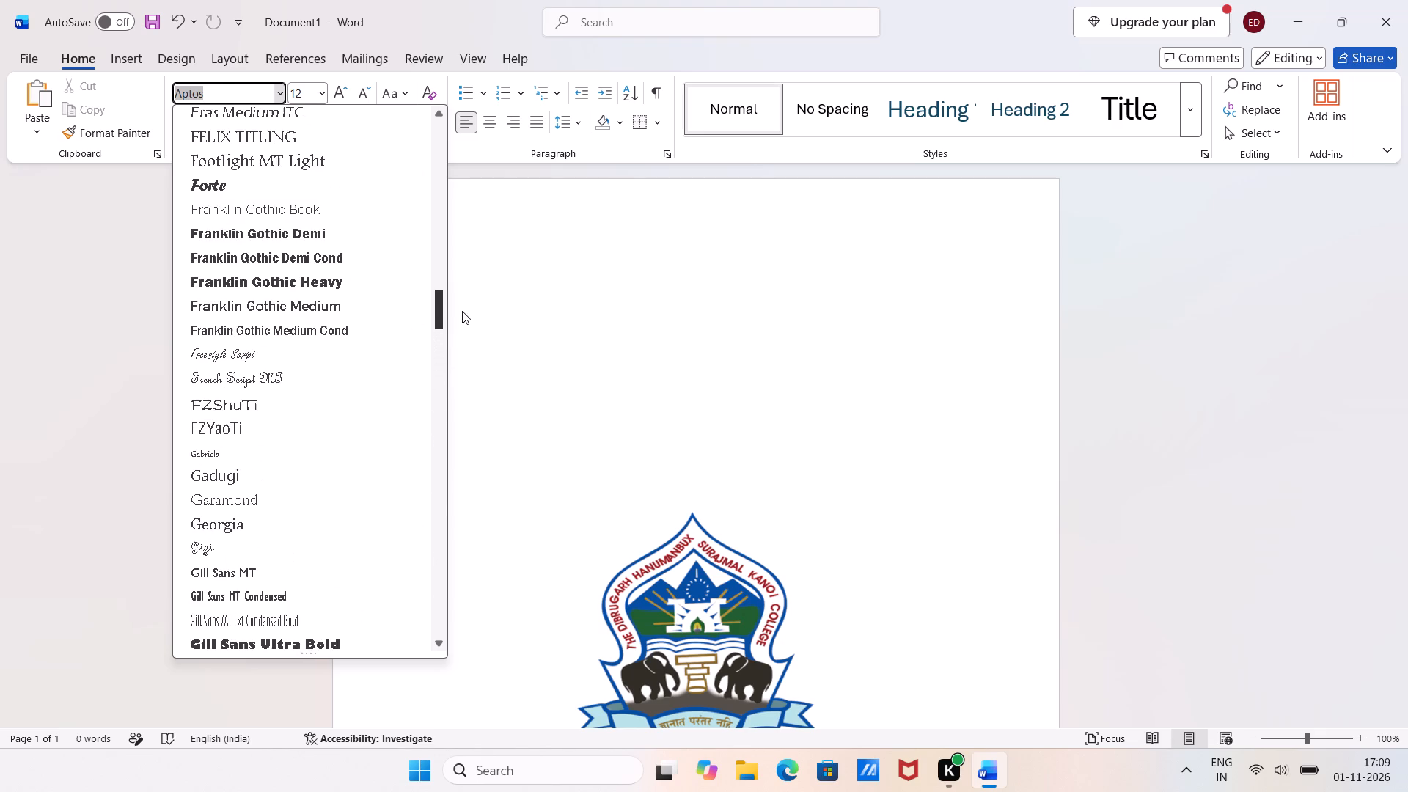
drag(462, 311, 474, 246)
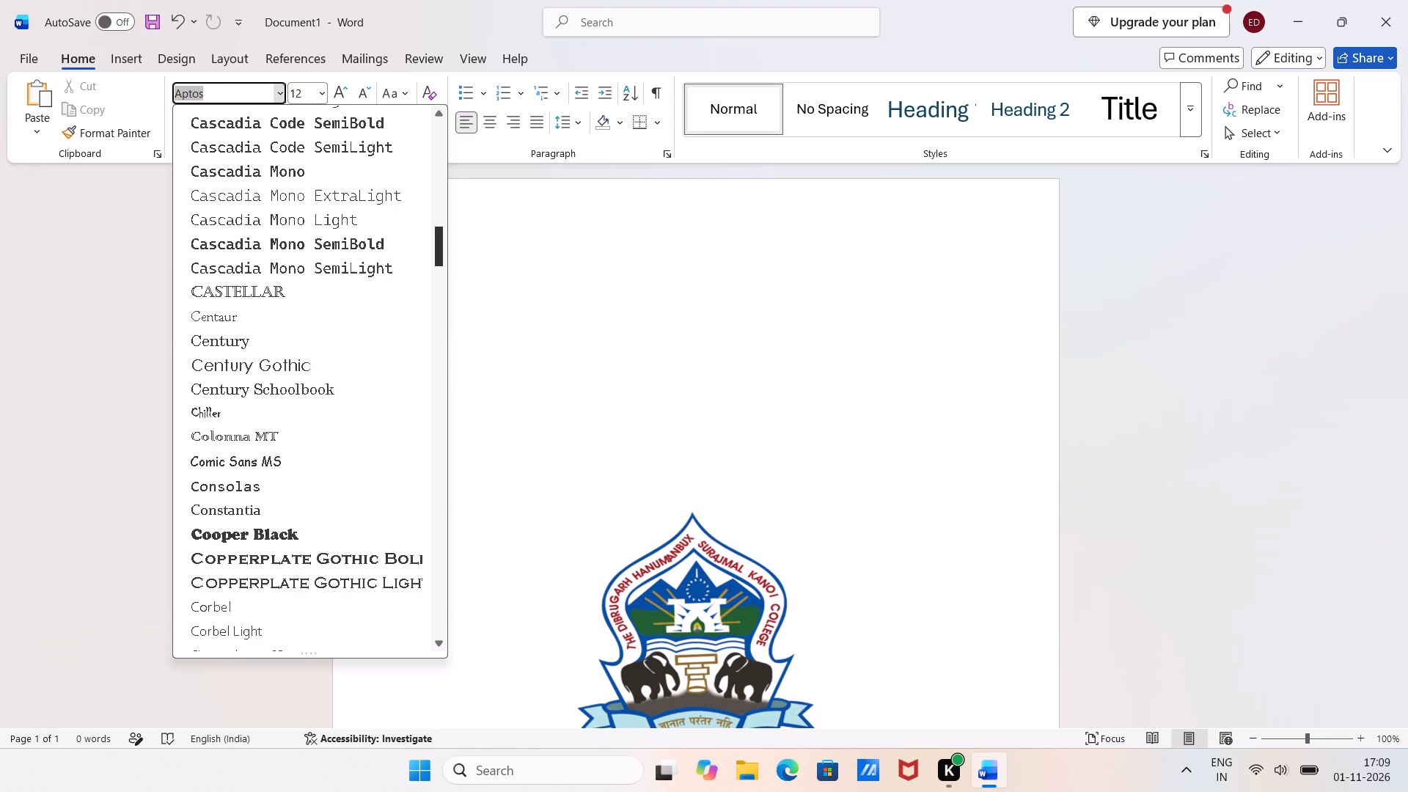
drag(474, 246, 518, 144)
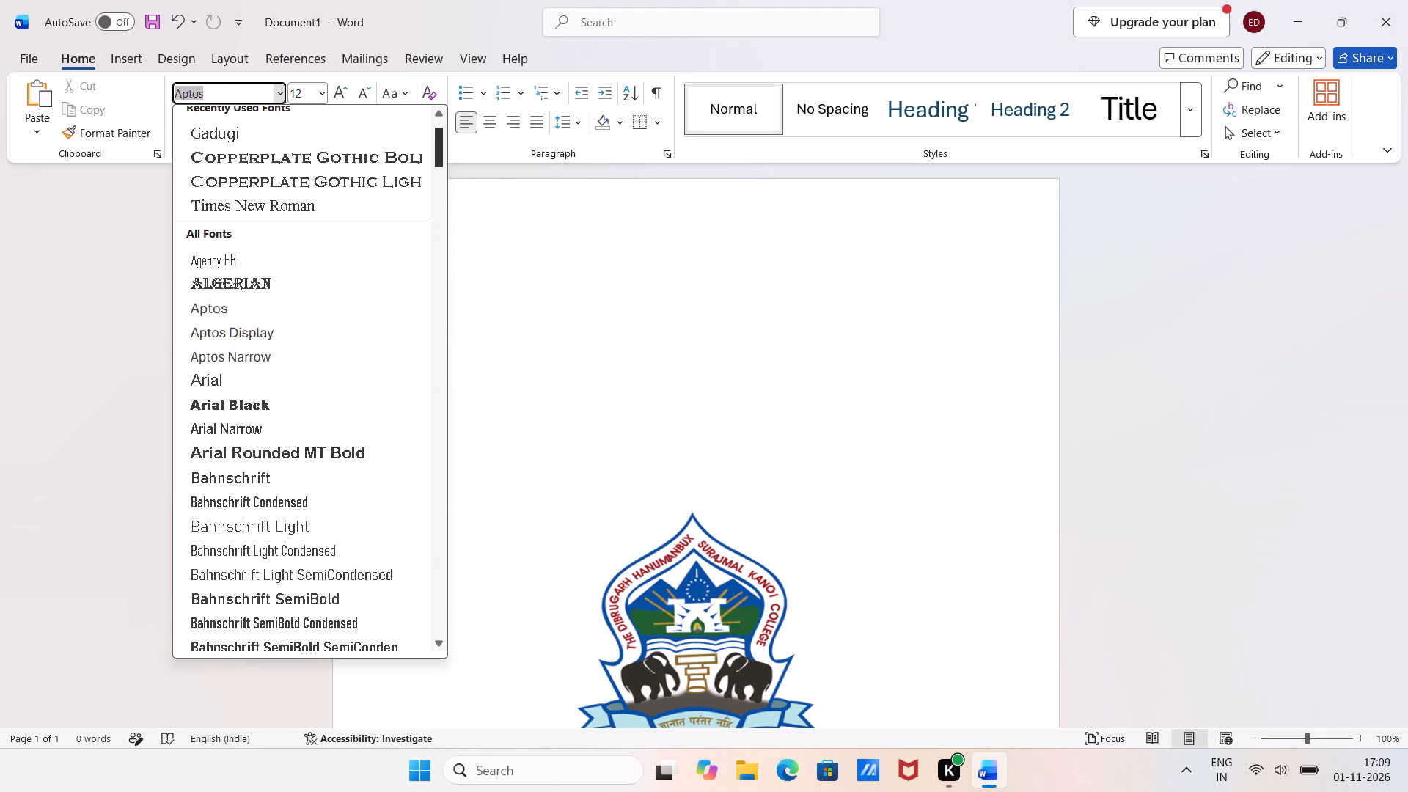
drag(518, 144, 537, 127)
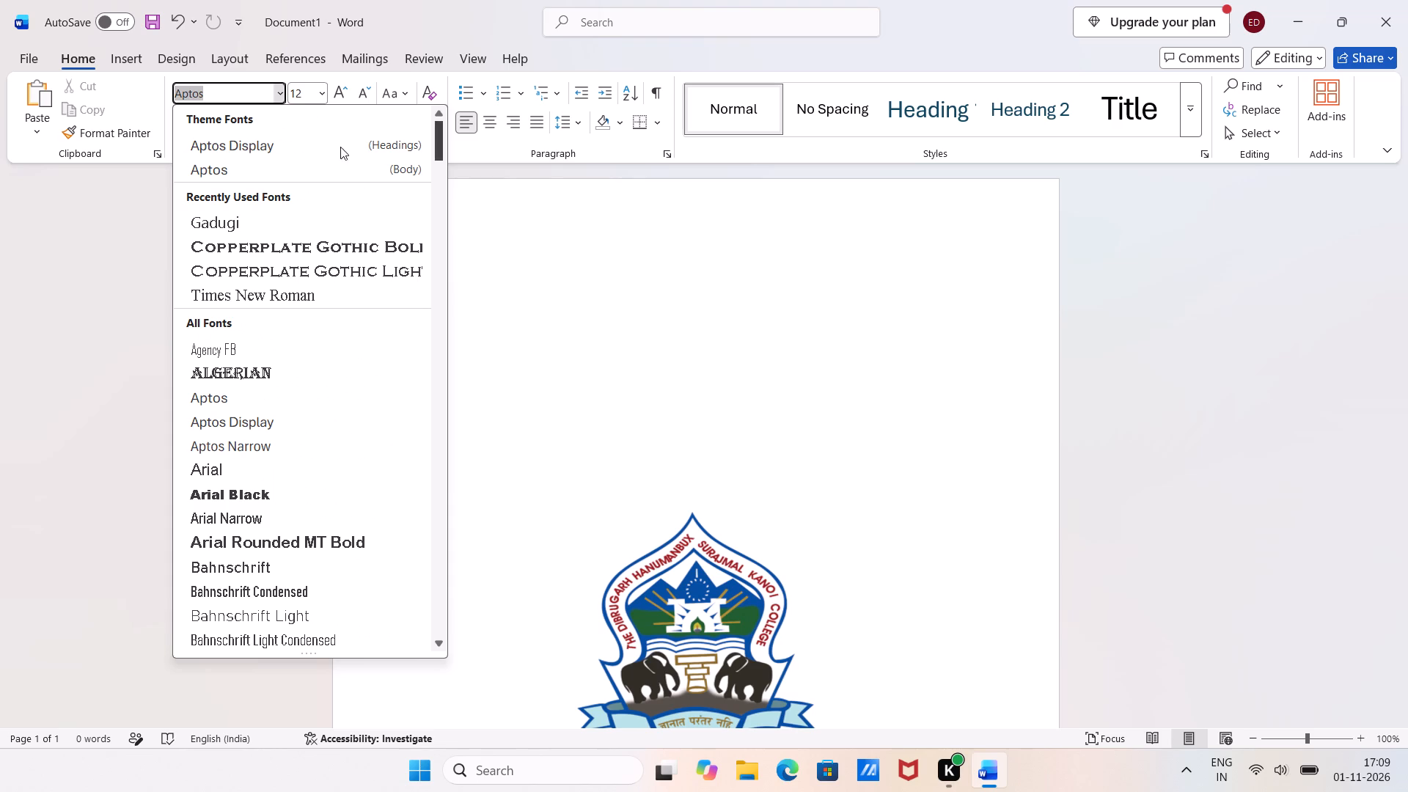
Set the first line's font to Times New Roman at size 16.
key(BackSpace)
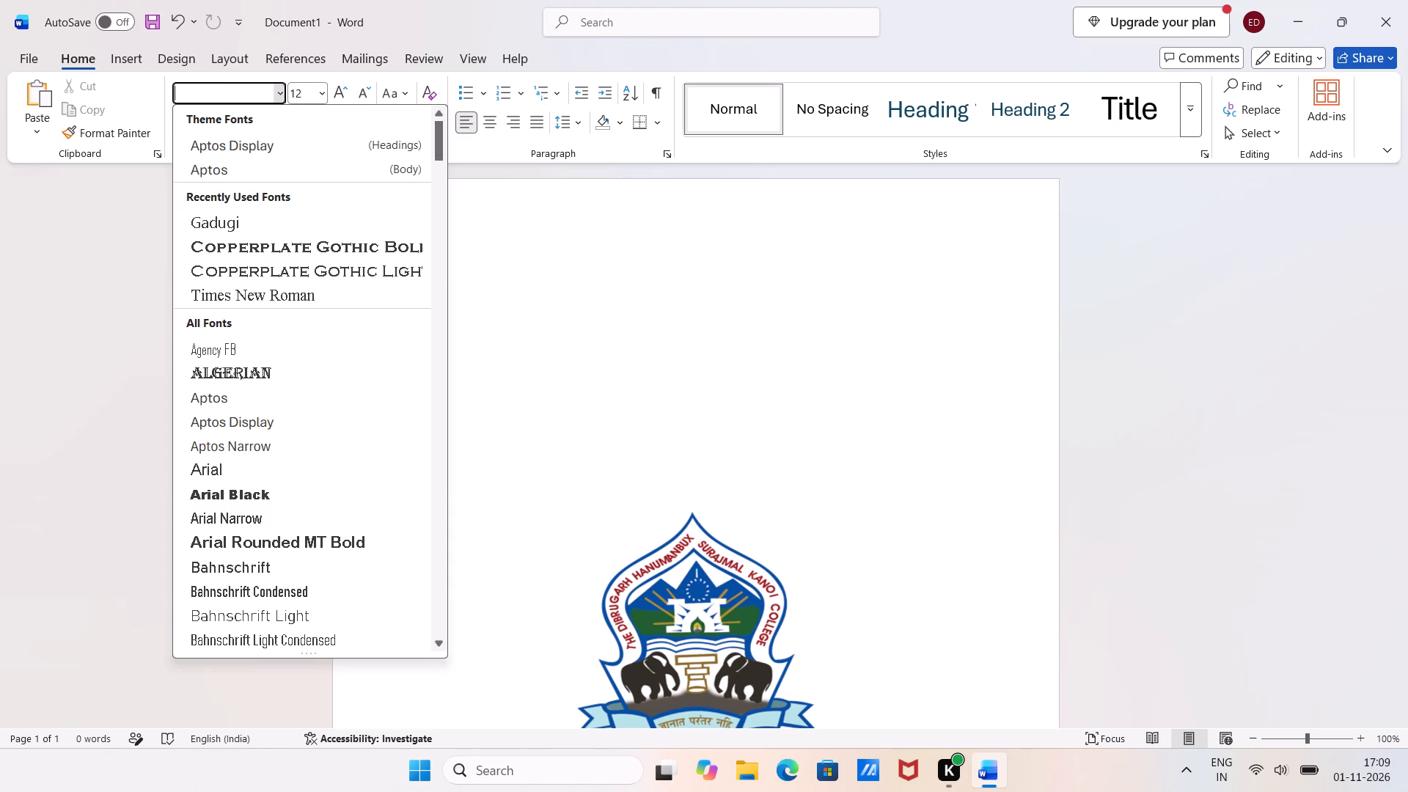
text(ti)
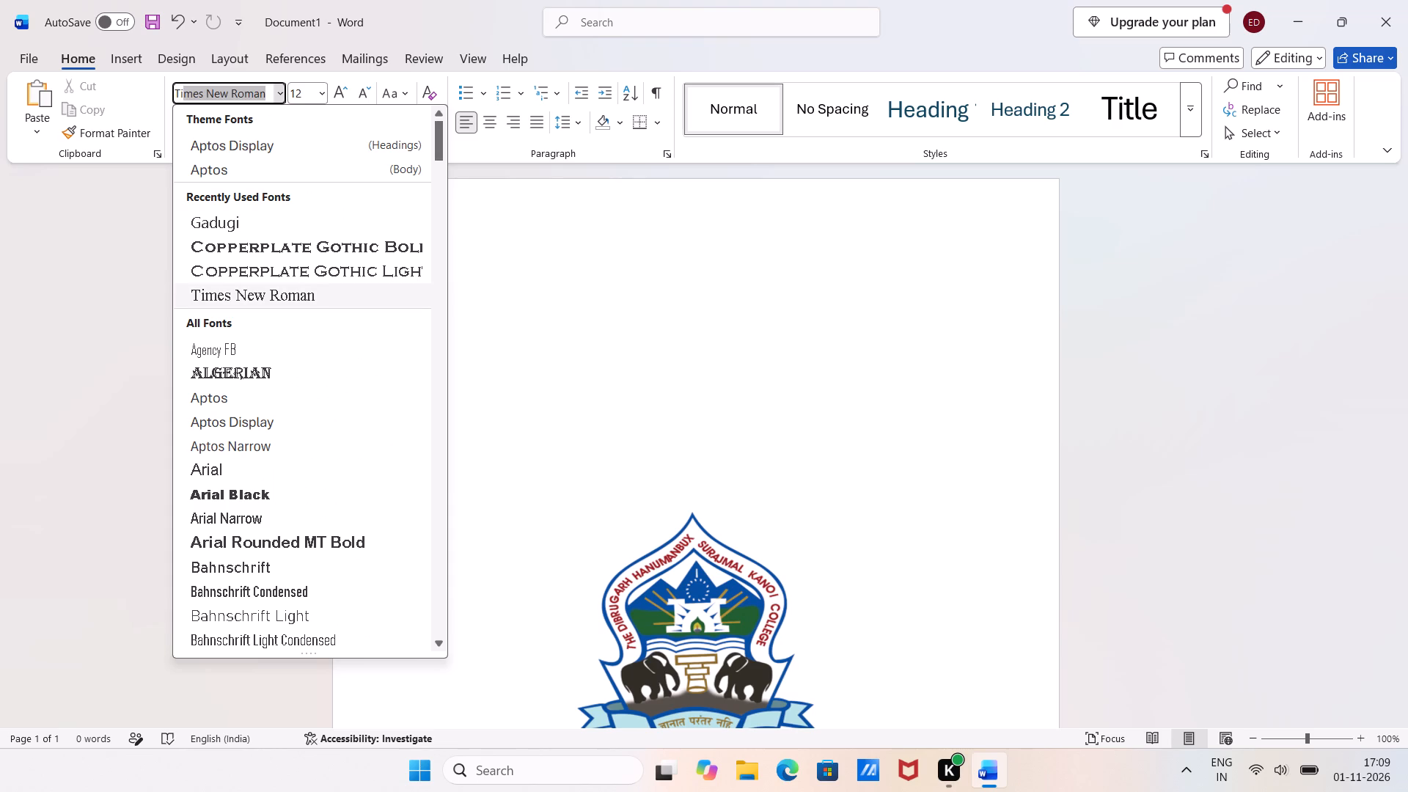
click(267, 298)
click(316, 99)
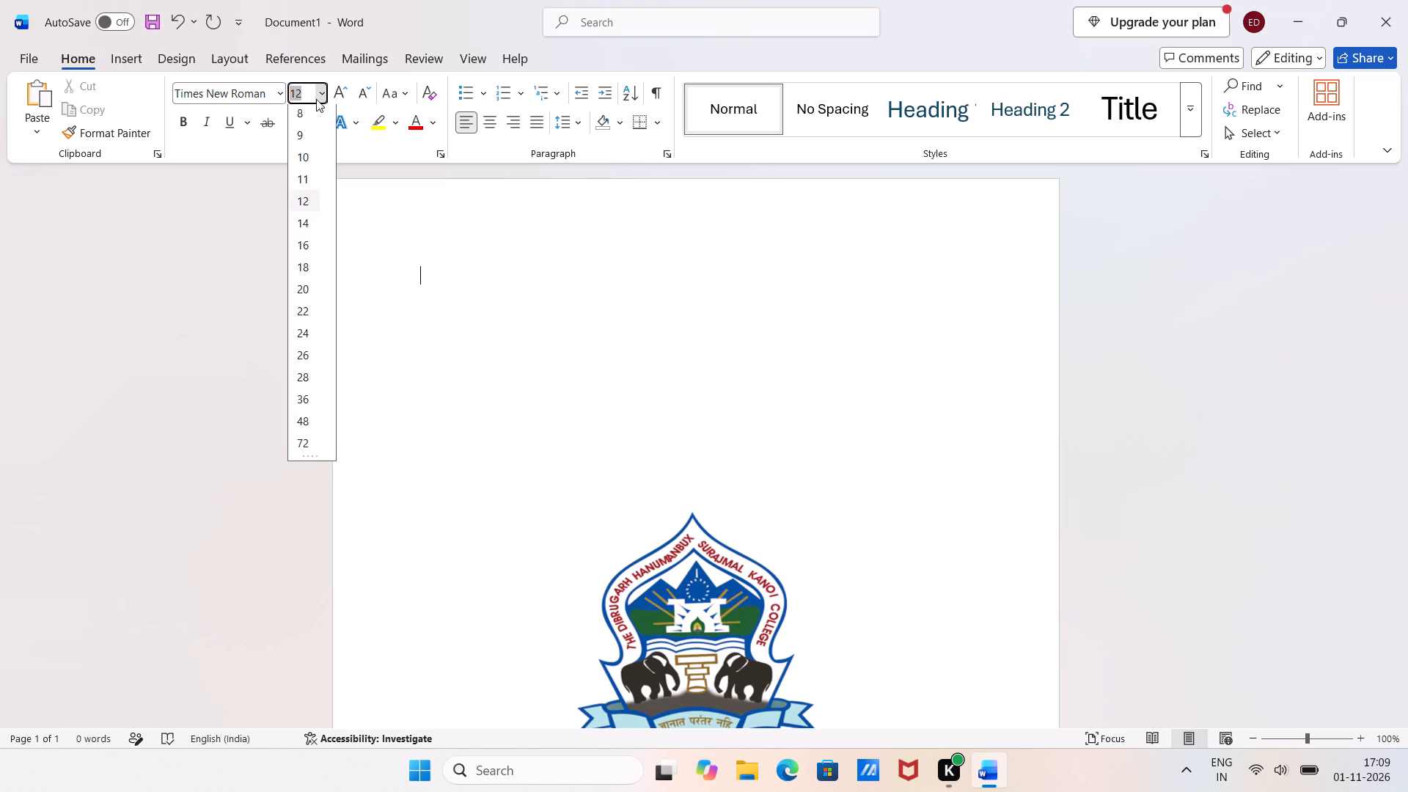
click(303, 249)
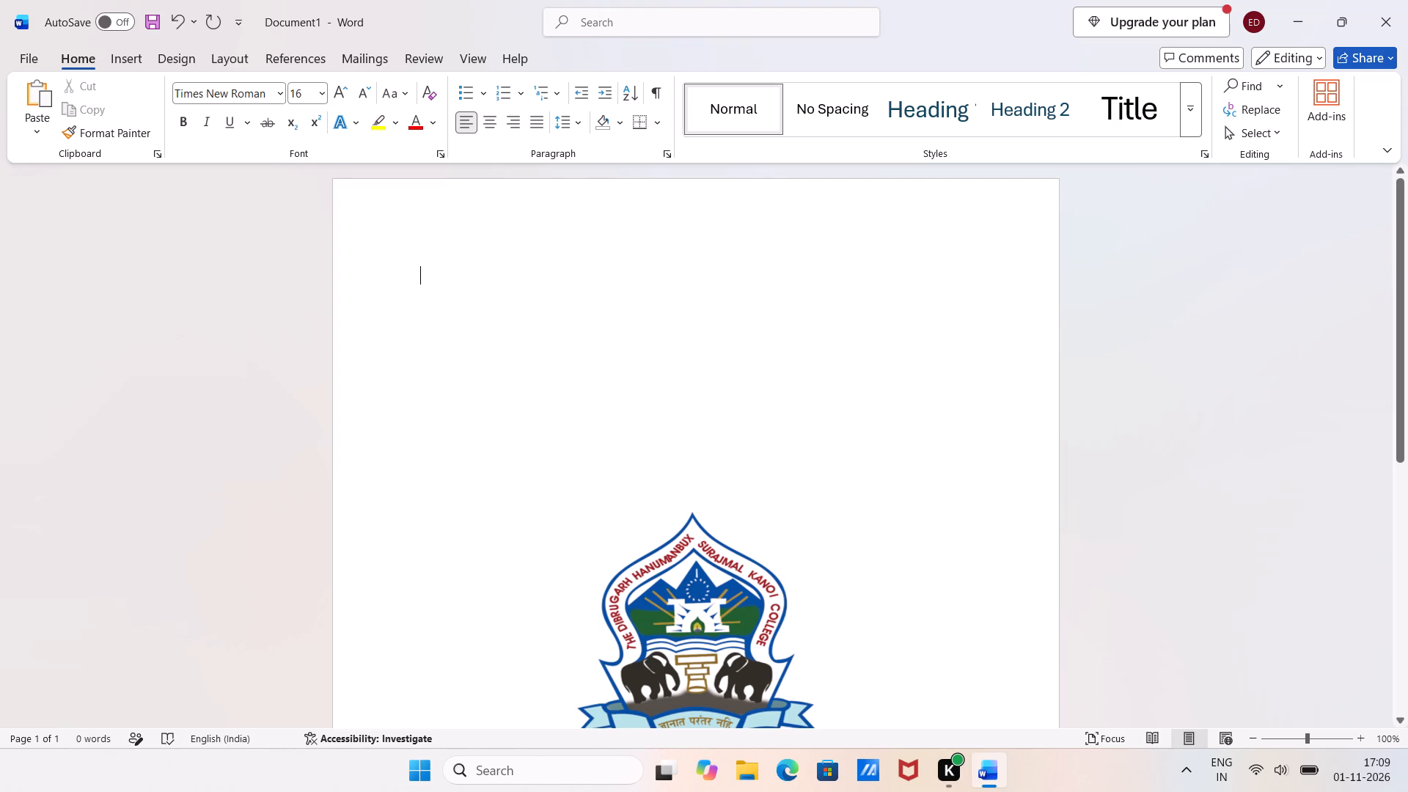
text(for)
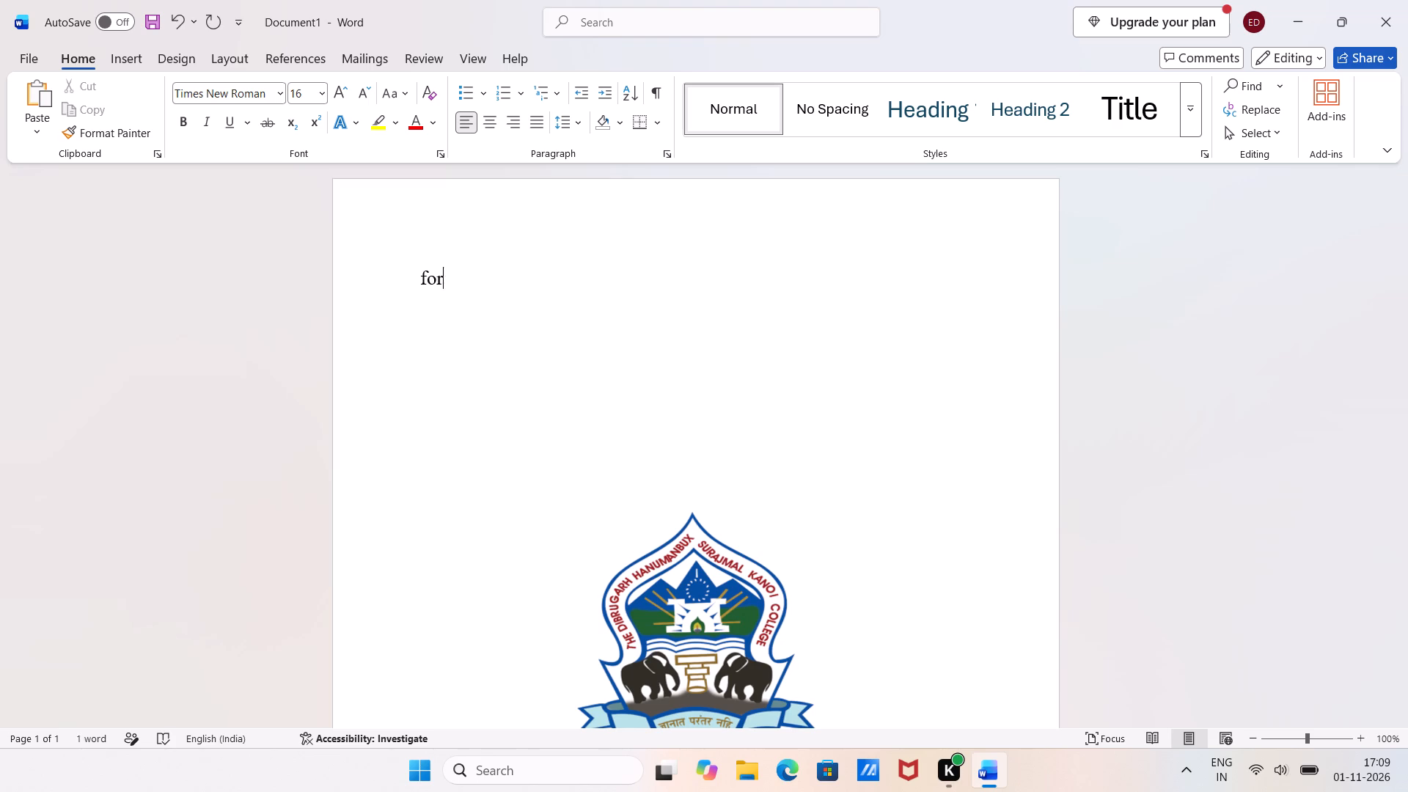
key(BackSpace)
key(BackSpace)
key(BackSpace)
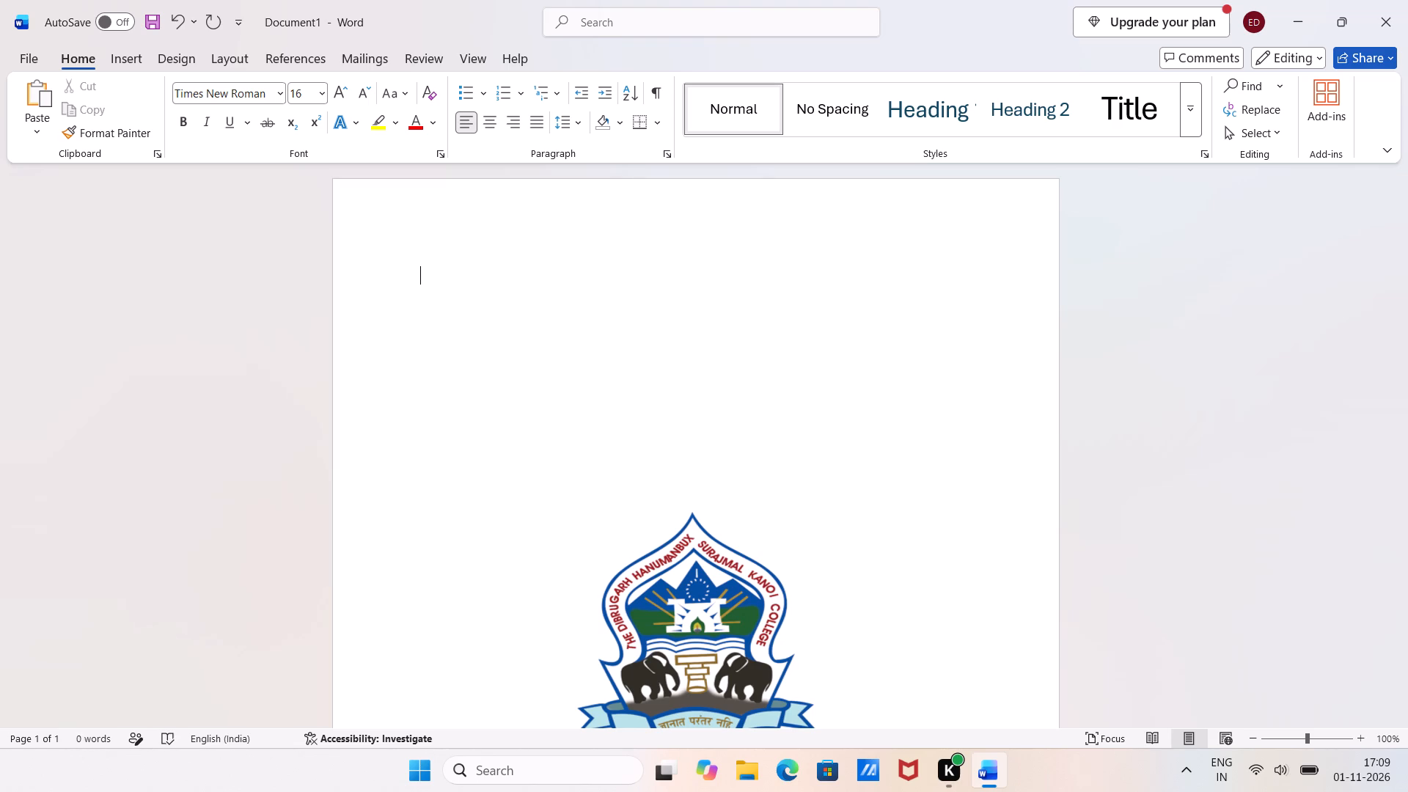
Enter the heading text "FORMAL LANGA" in capitals on the first line above the logo.
key(shift+f)
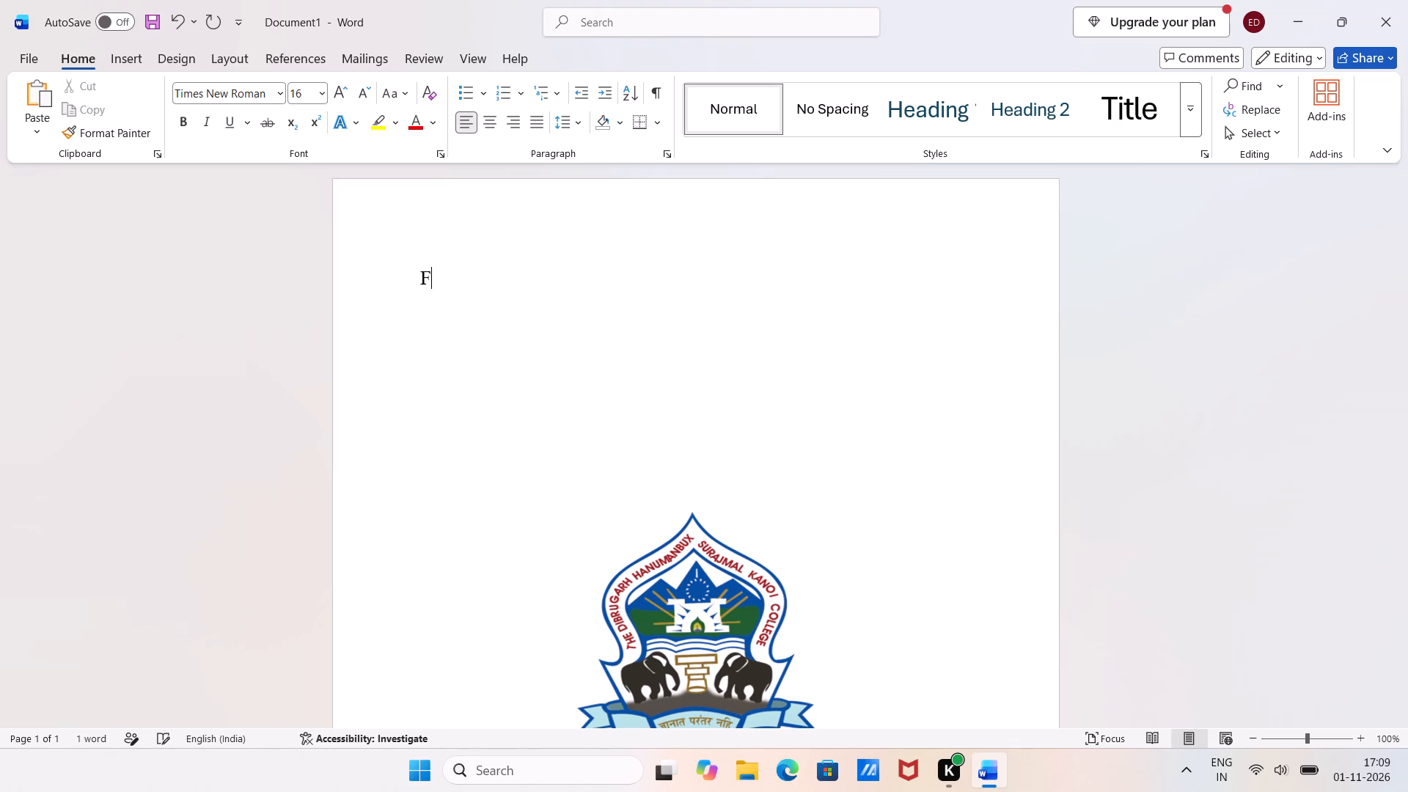
text(or)
key(BackSpace)
key(BackSpace)
text(ORMAL)
key(space)
text(LANGA)
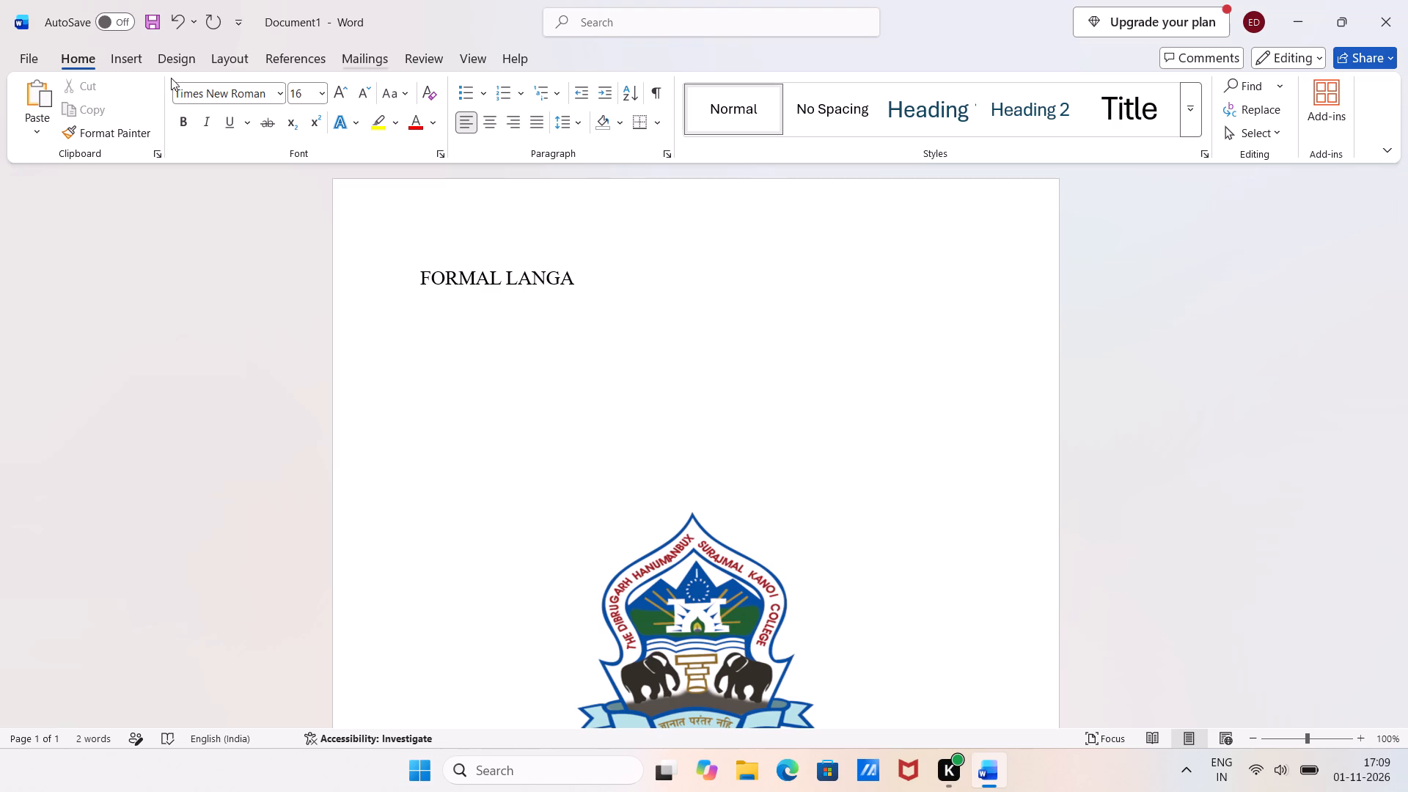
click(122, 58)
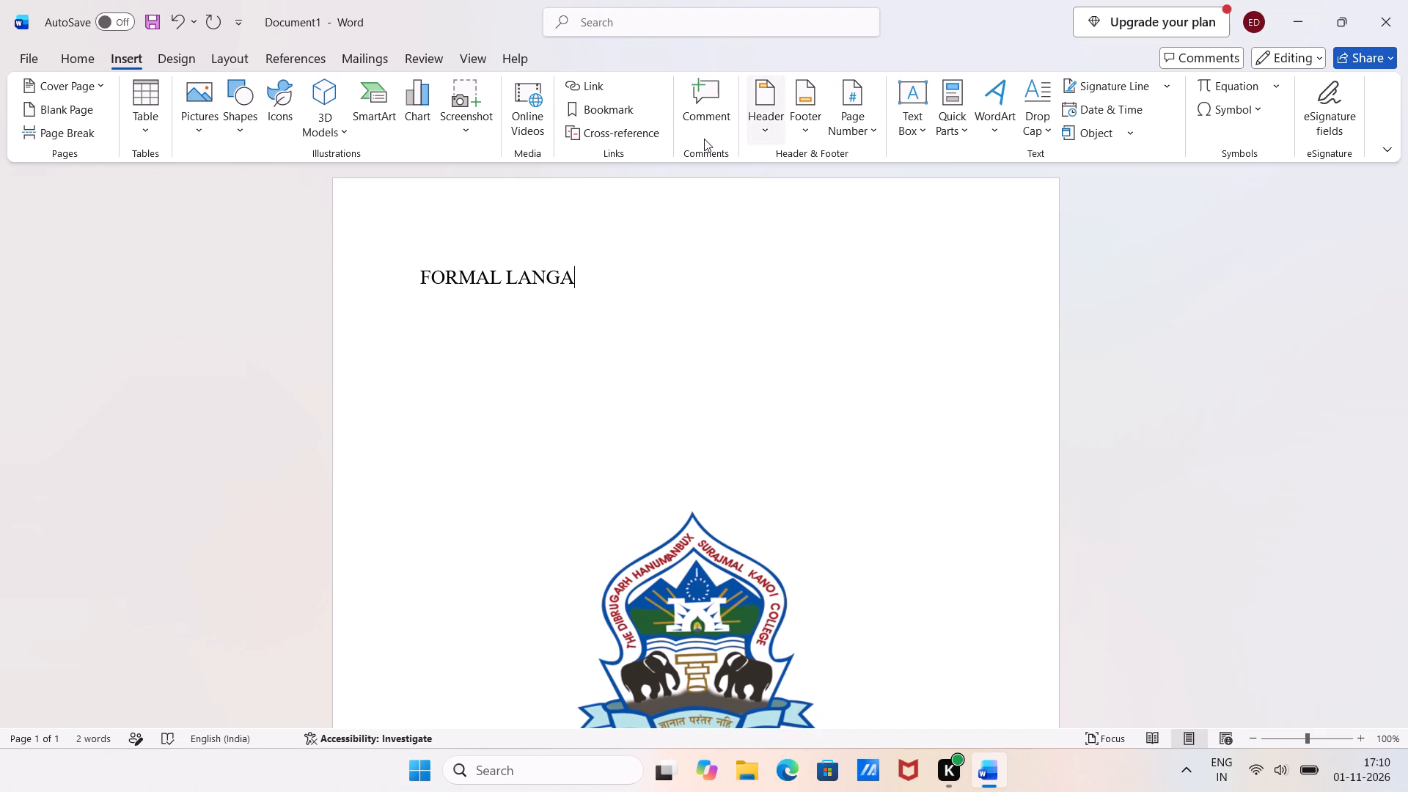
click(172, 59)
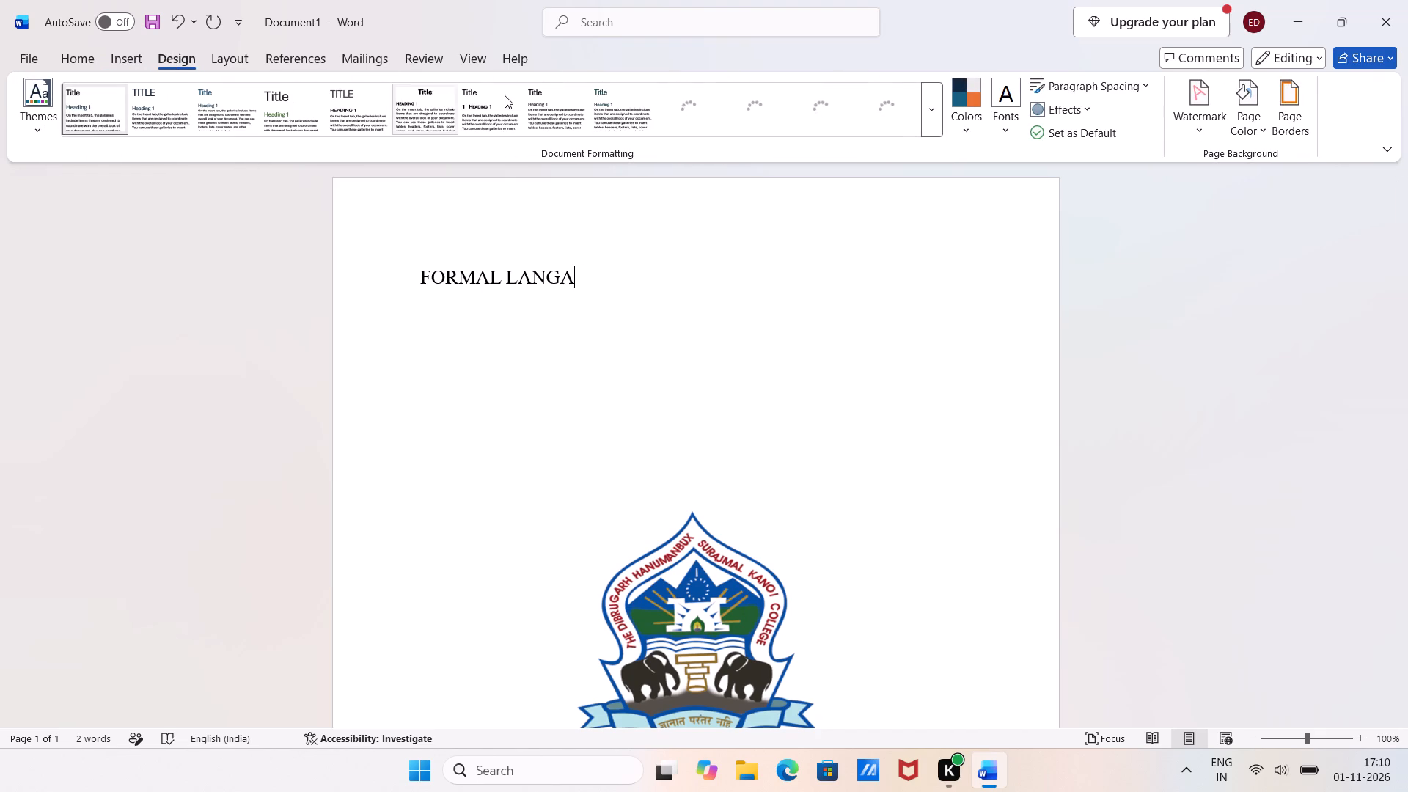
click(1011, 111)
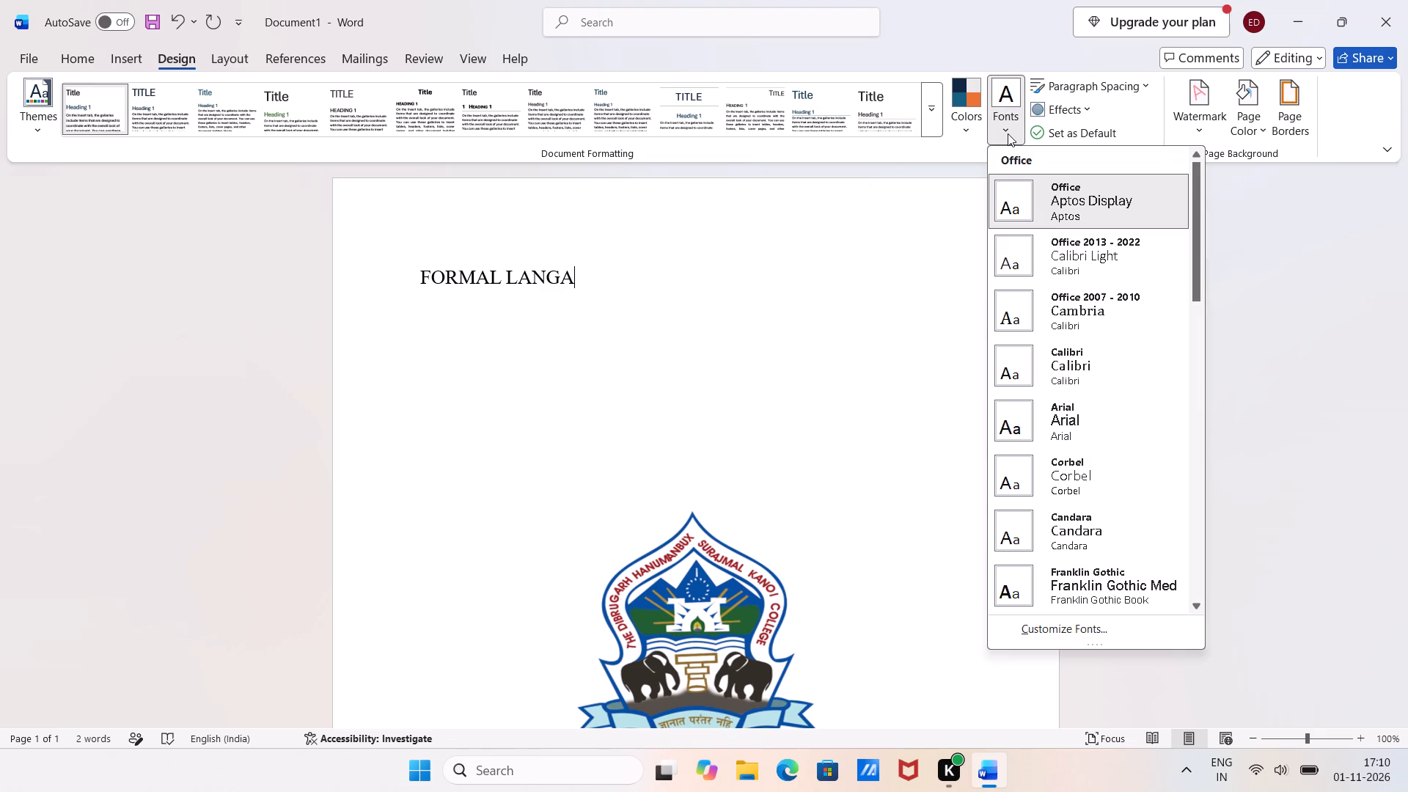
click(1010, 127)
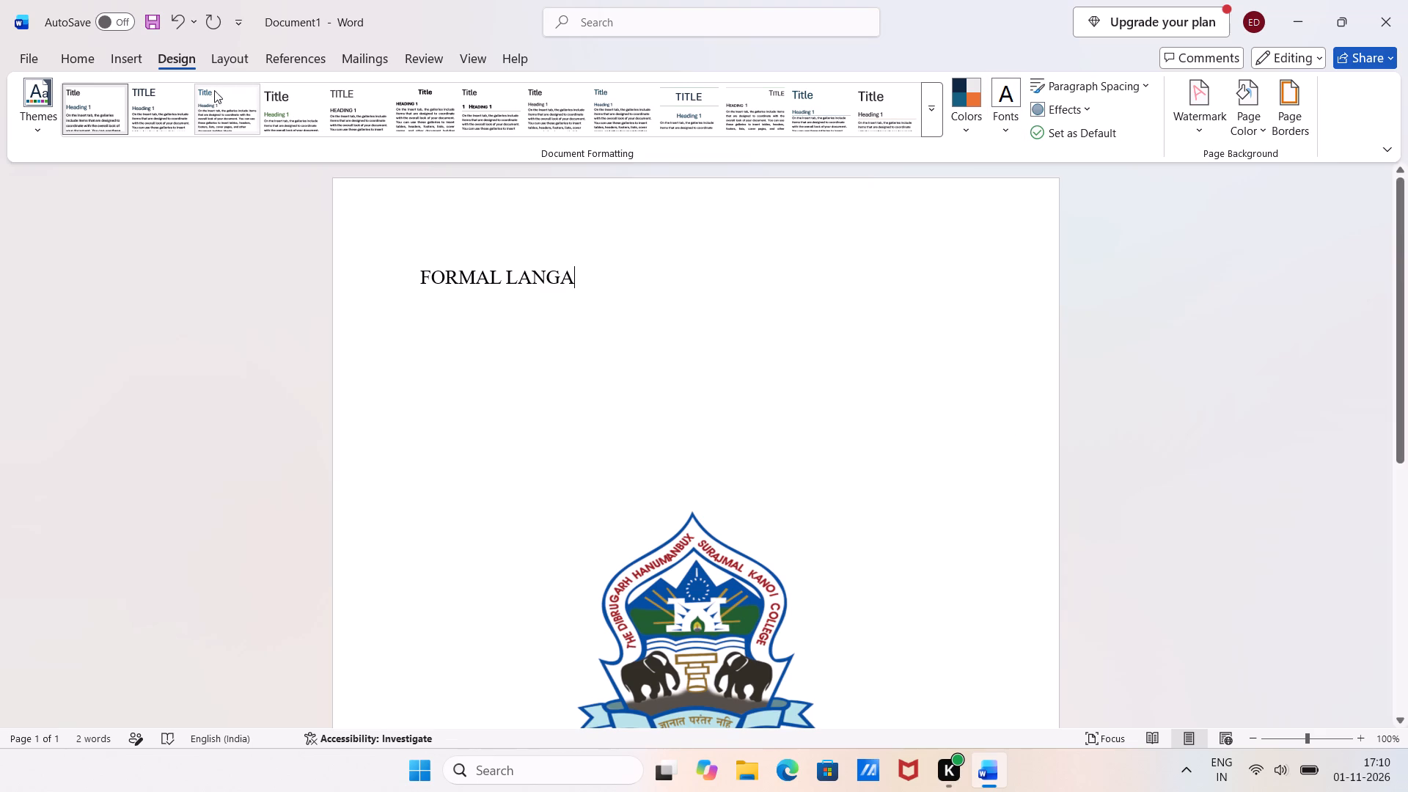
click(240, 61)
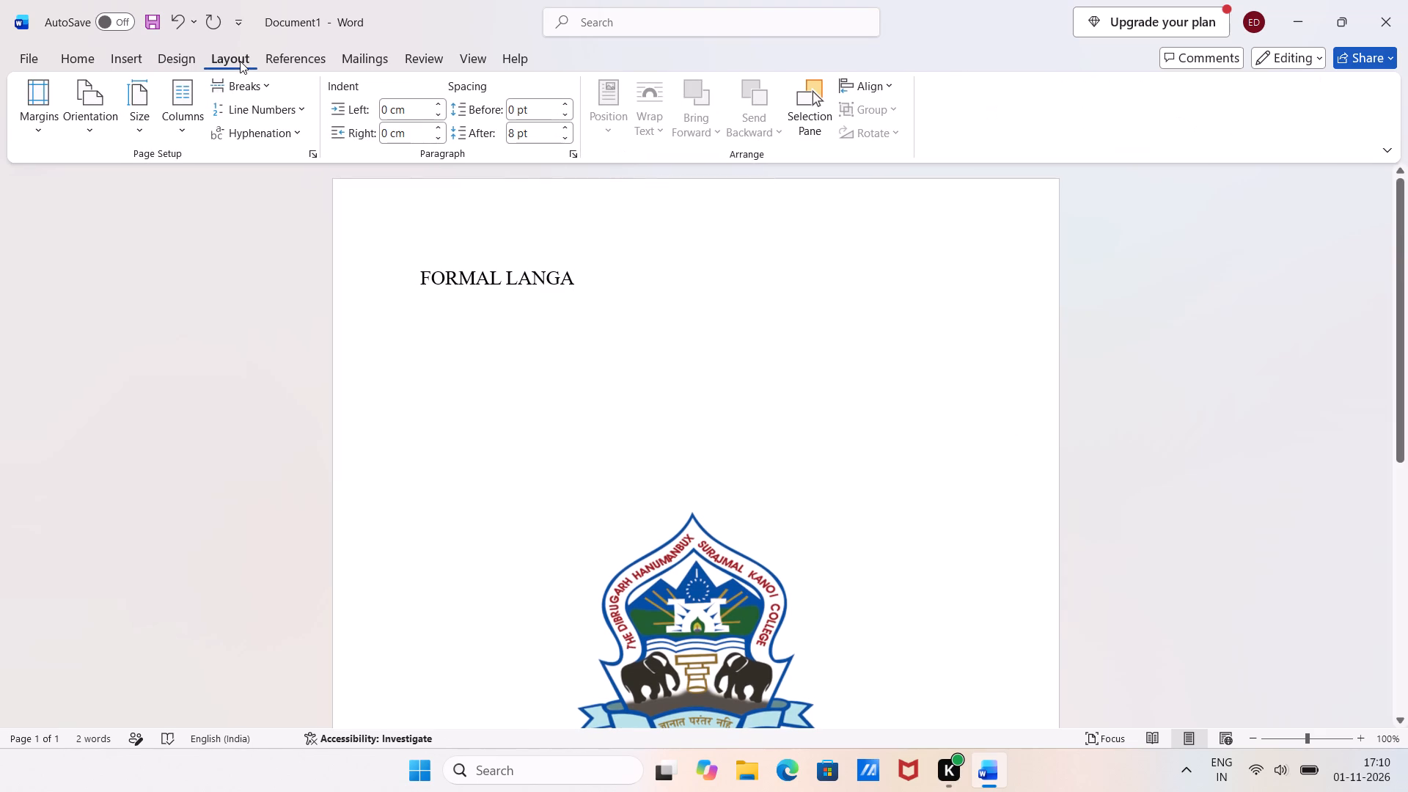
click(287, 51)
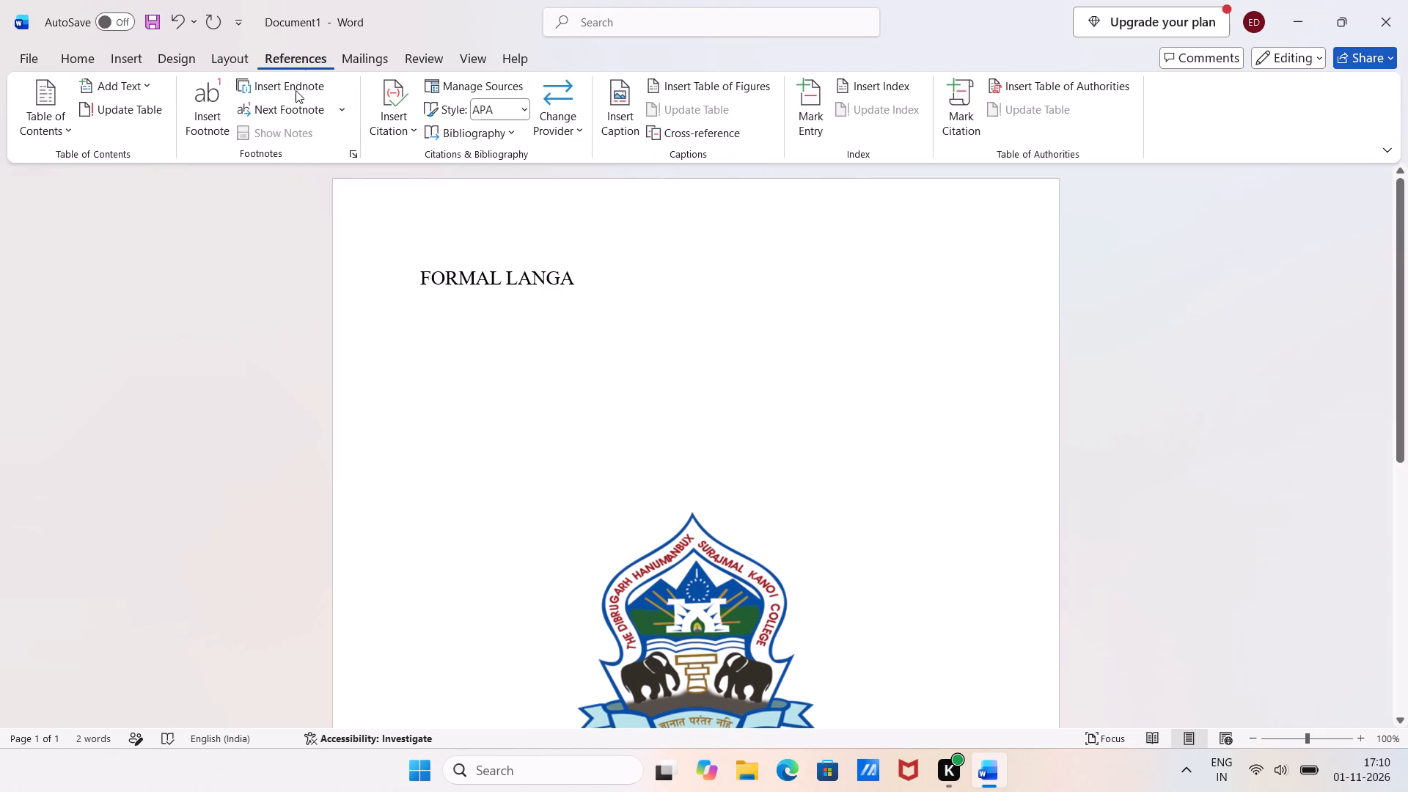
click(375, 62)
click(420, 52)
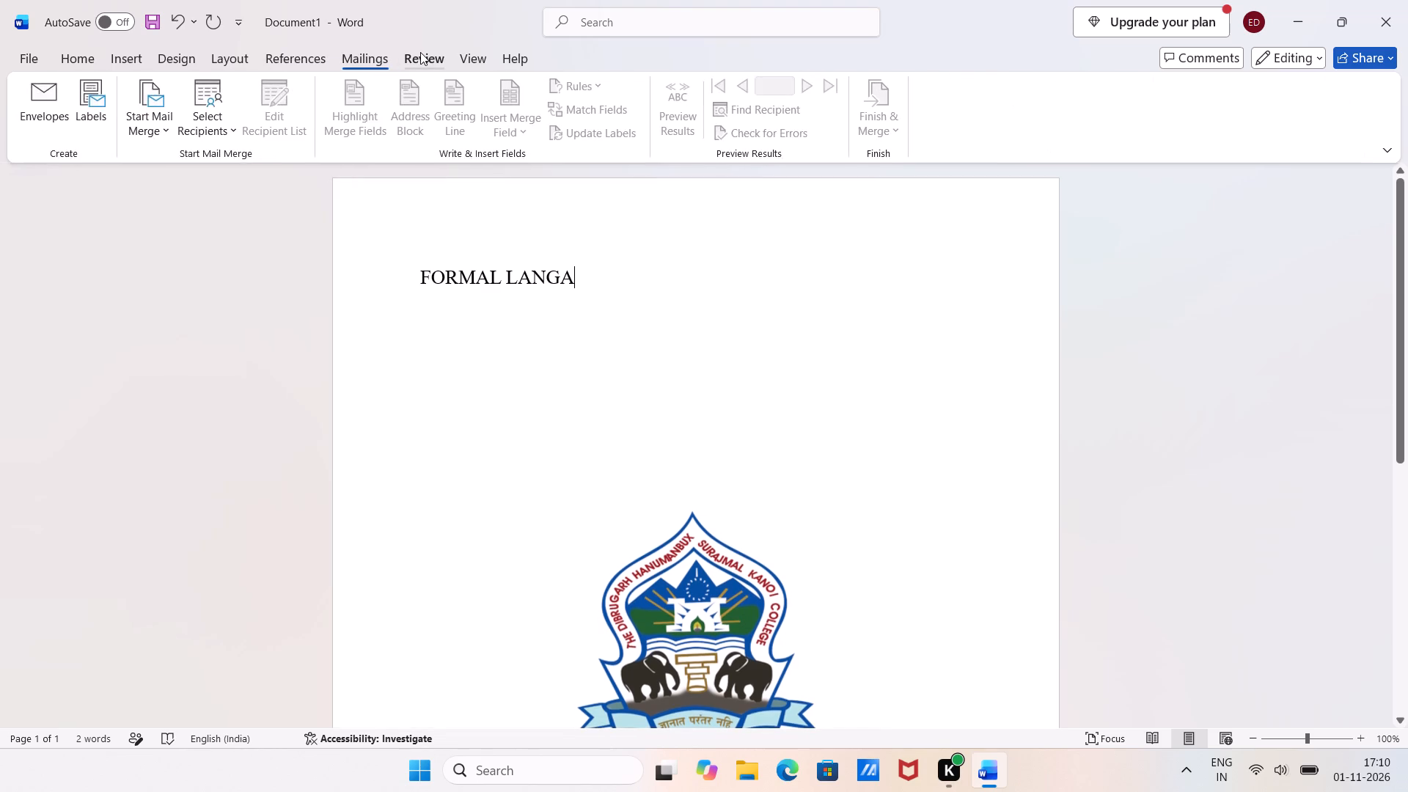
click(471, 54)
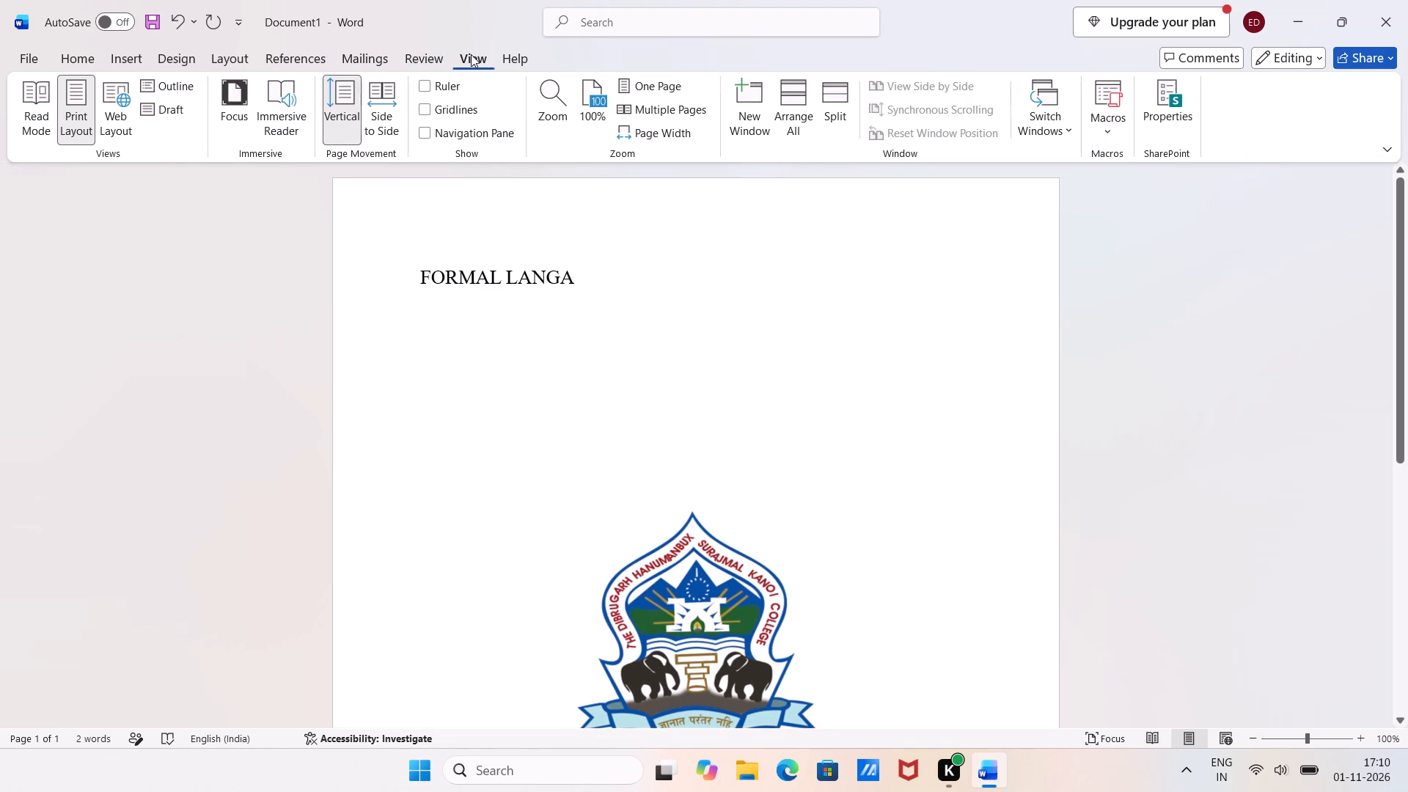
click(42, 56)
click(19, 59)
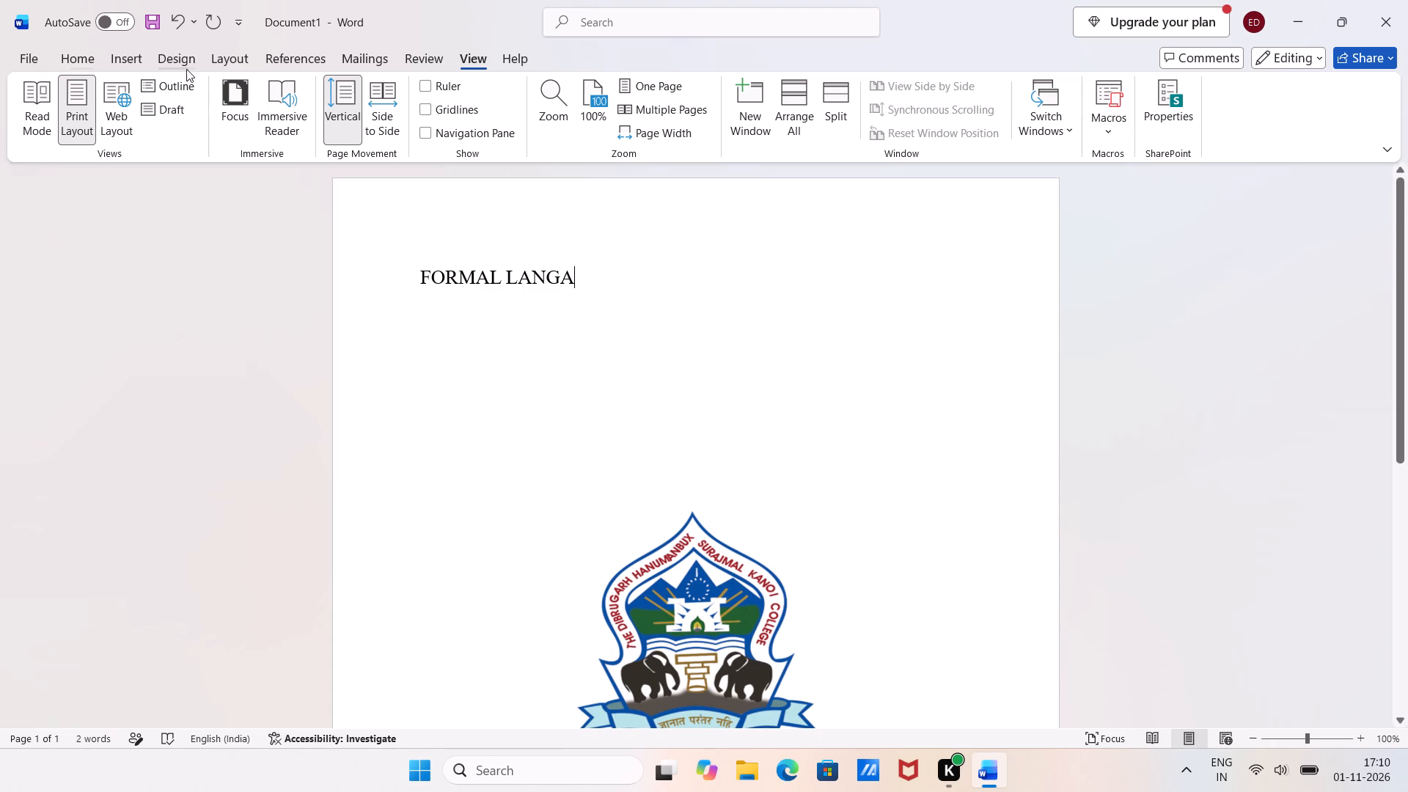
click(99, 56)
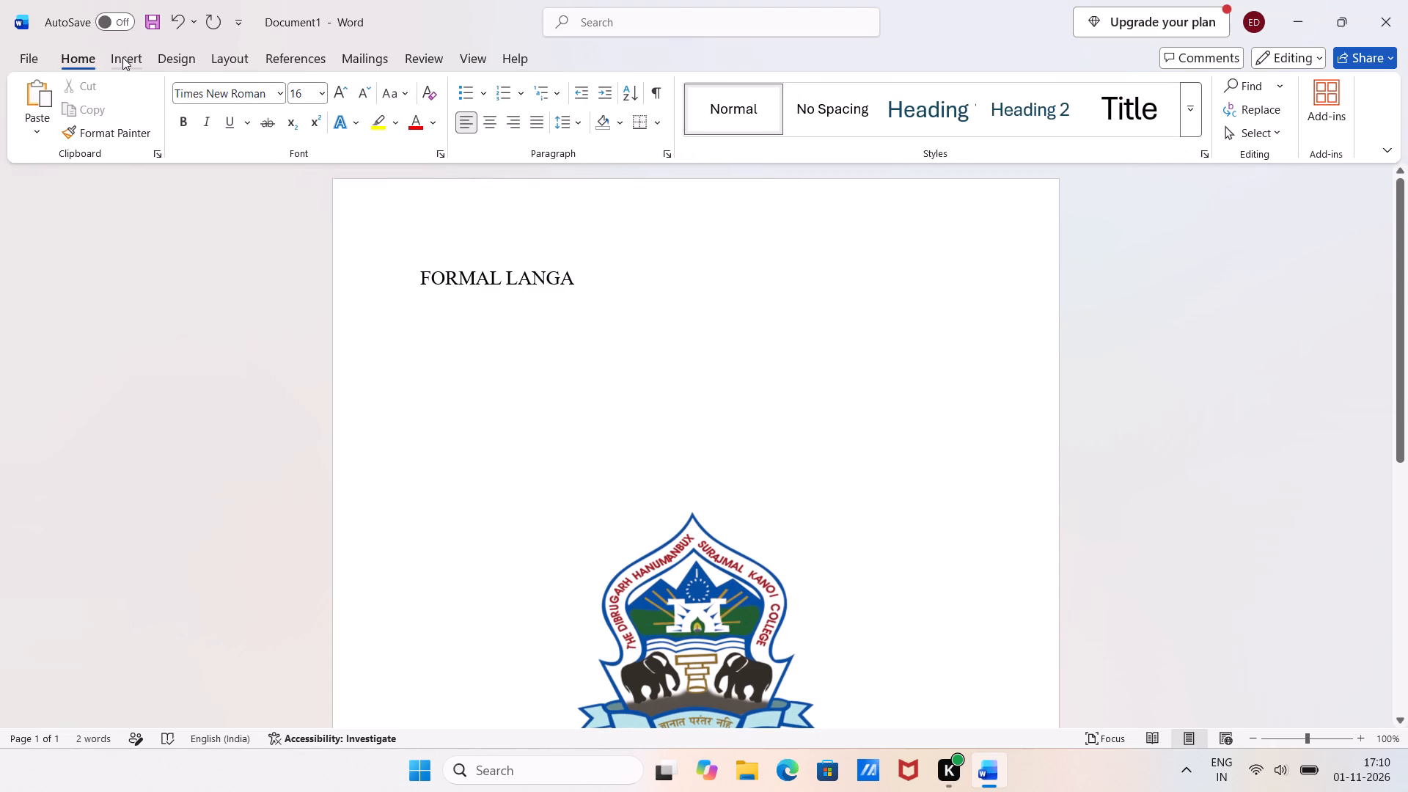
Examine the style, theme, WordArt, drop cap and text box options for a way to format the heading.
click(1185, 102)
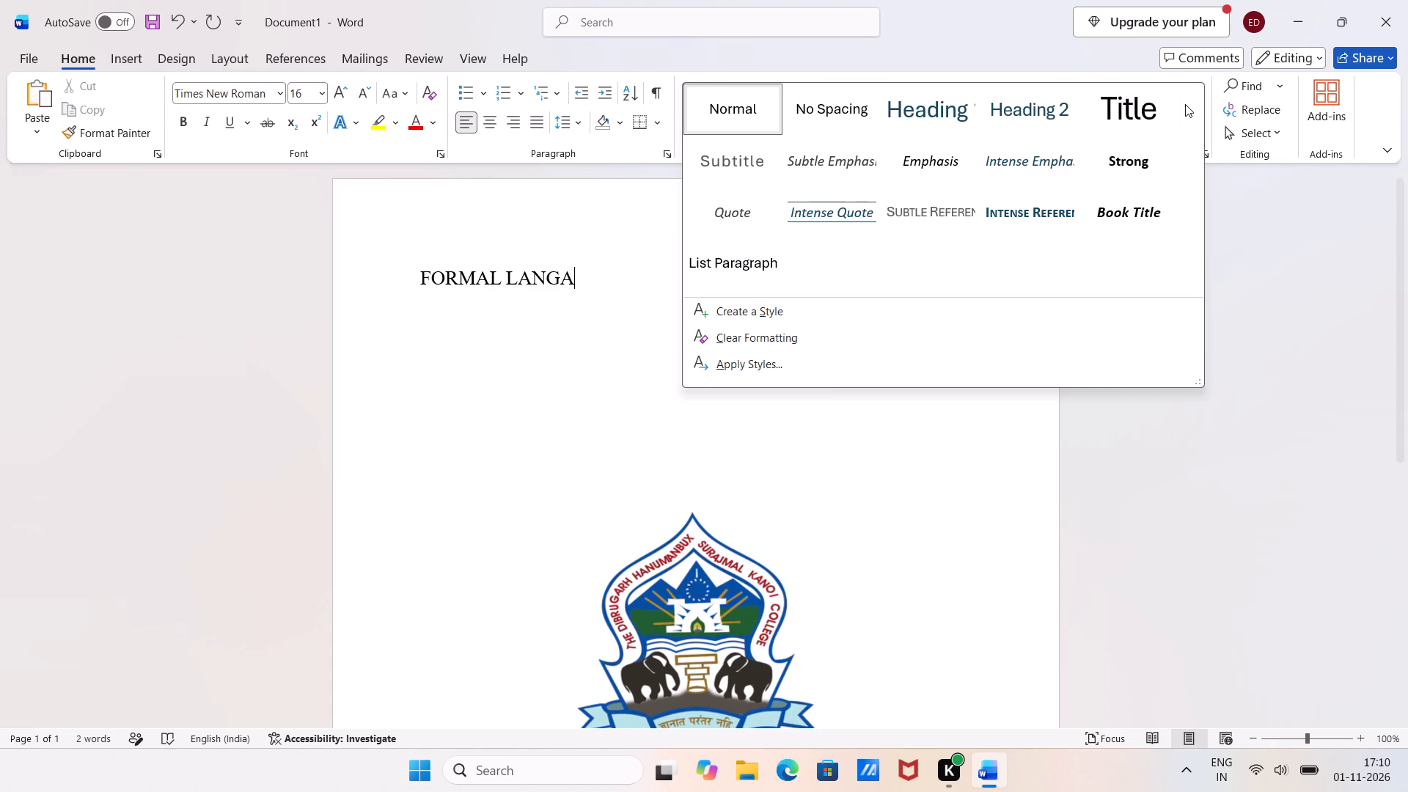
click(173, 60)
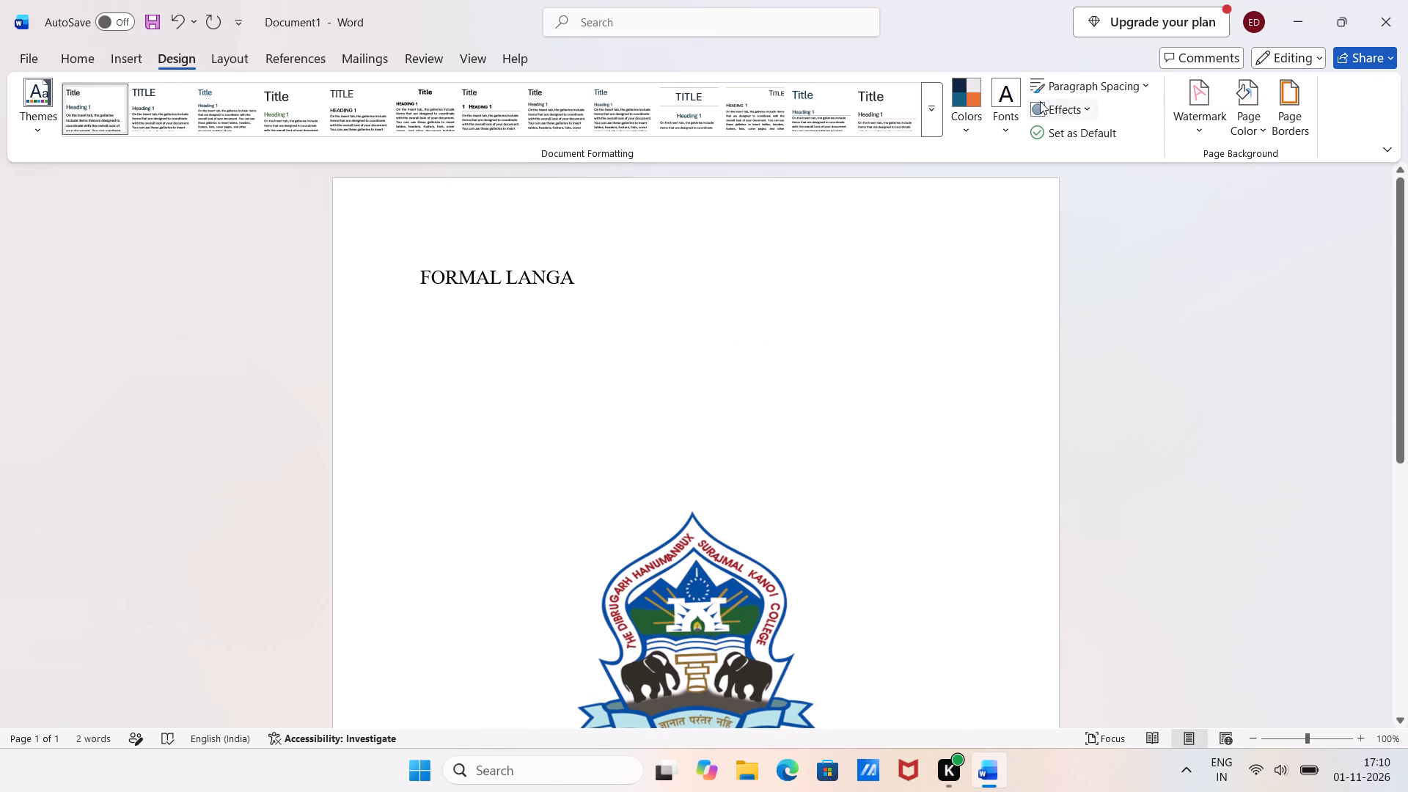
click(45, 117)
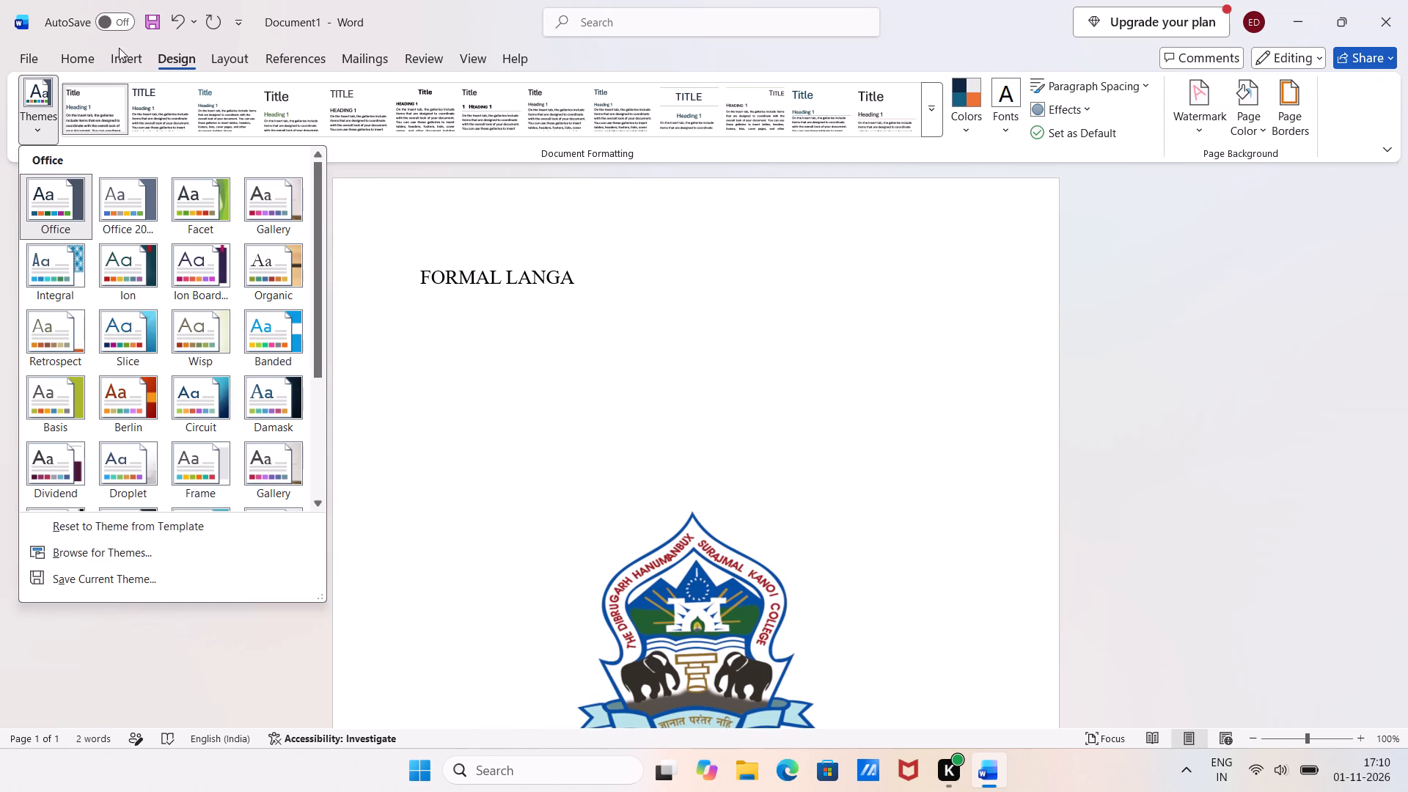
click(116, 51)
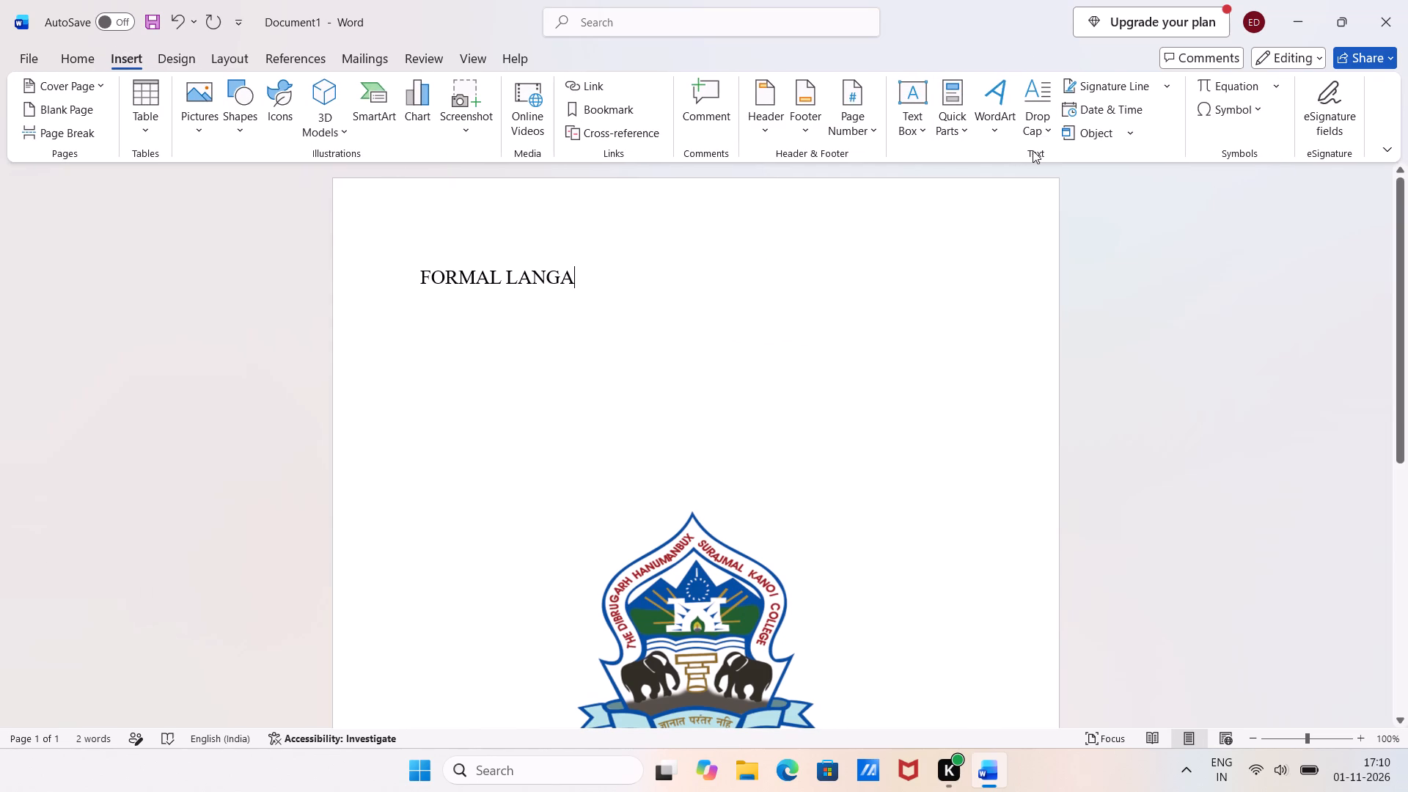
click(1004, 133)
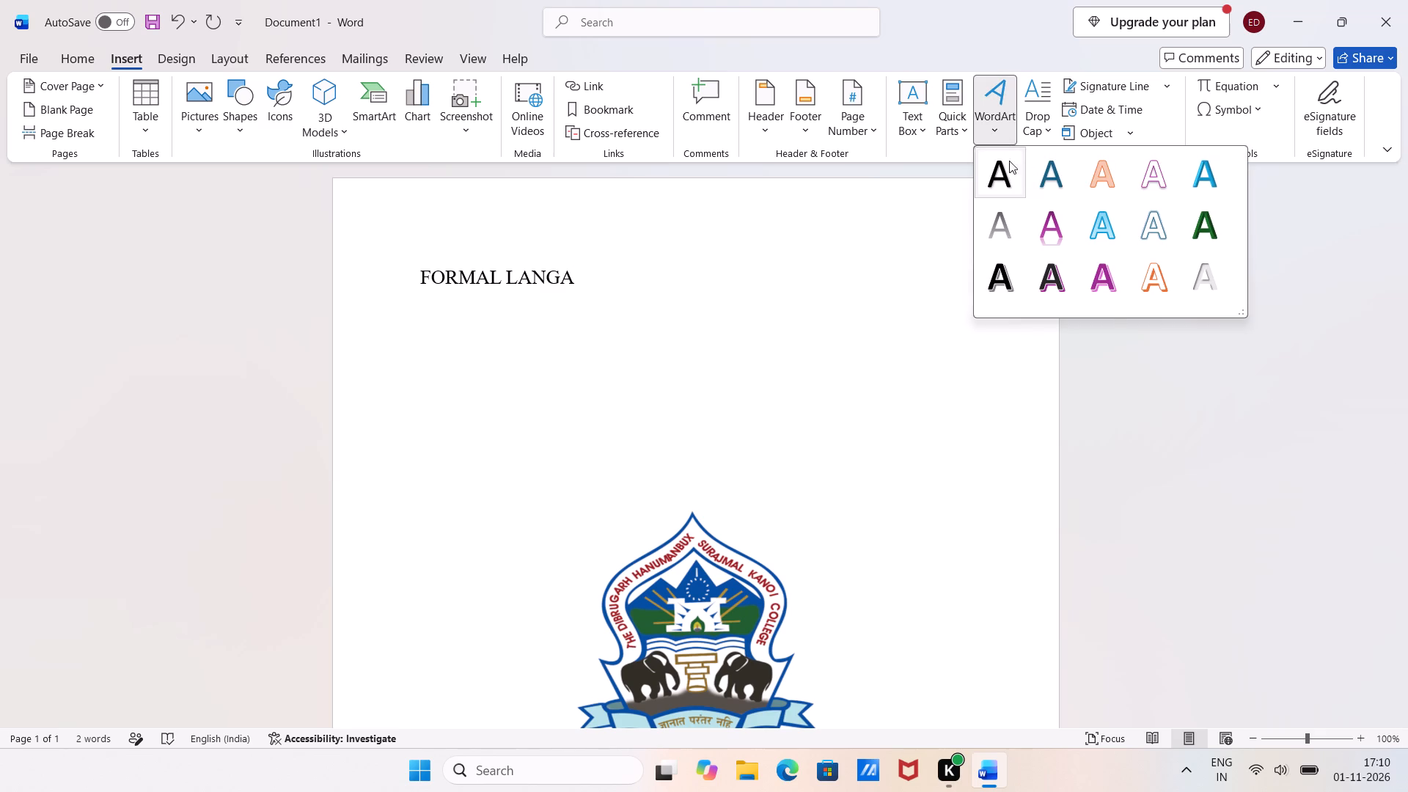
click(1007, 122)
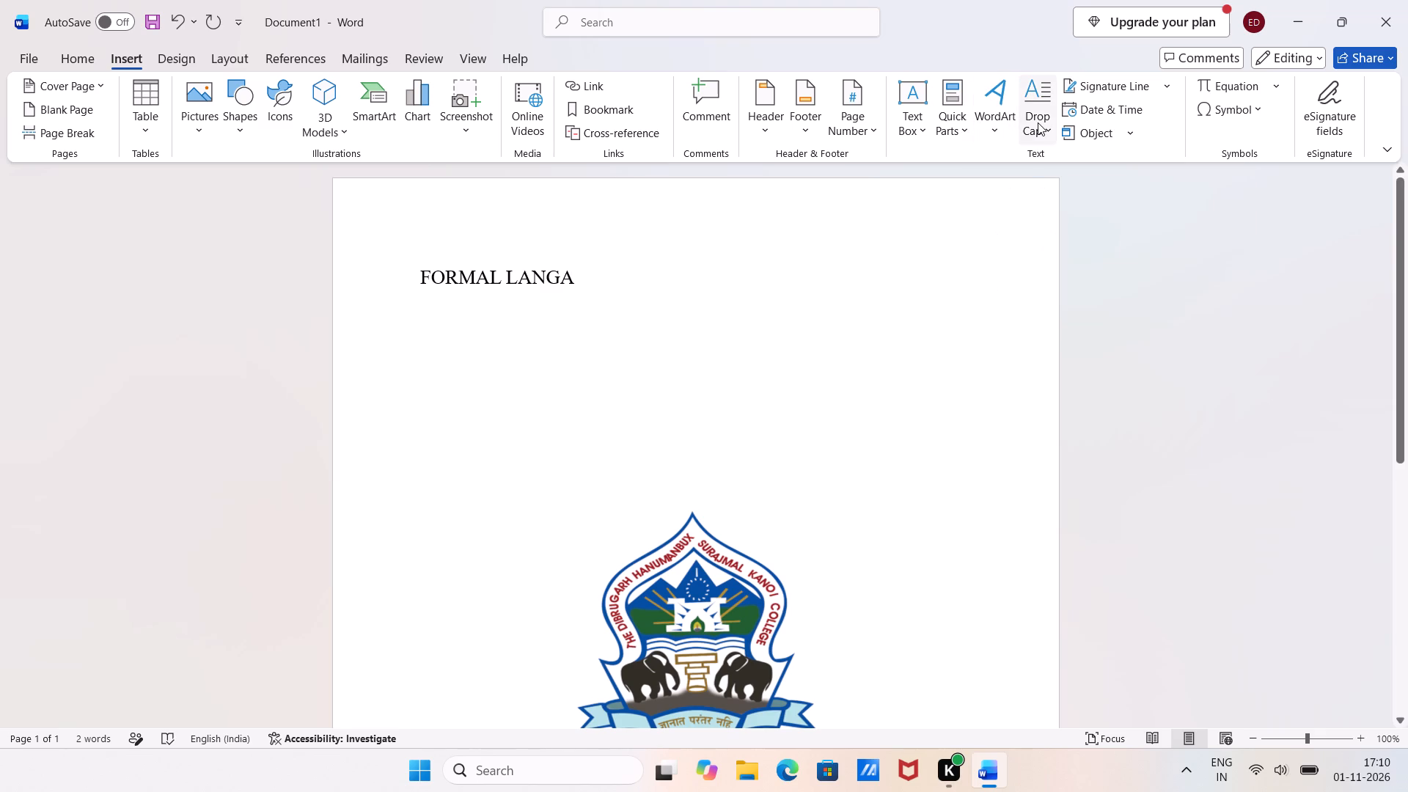
click(1038, 122)
click(1038, 122)
click(953, 137)
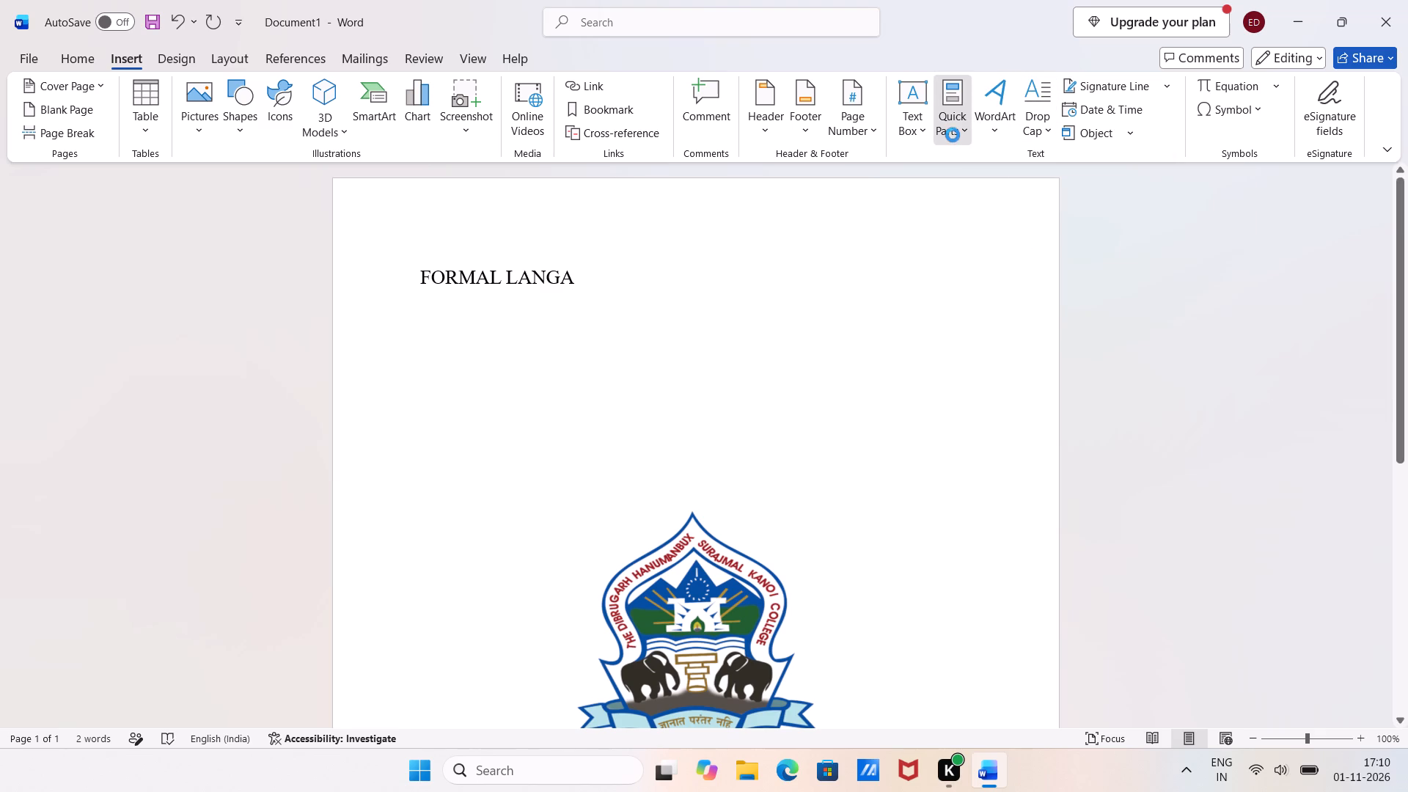
click(923, 300)
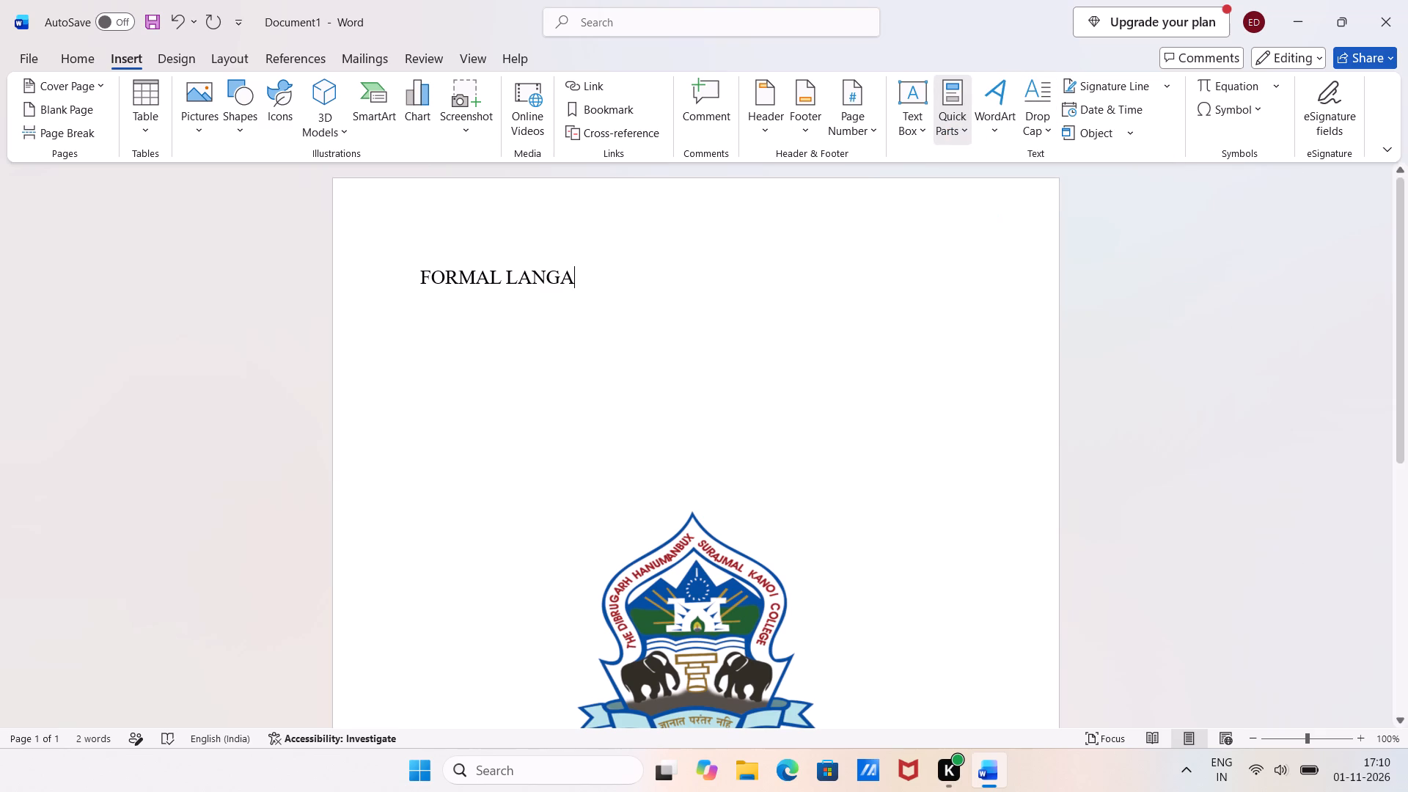
click(920, 114)
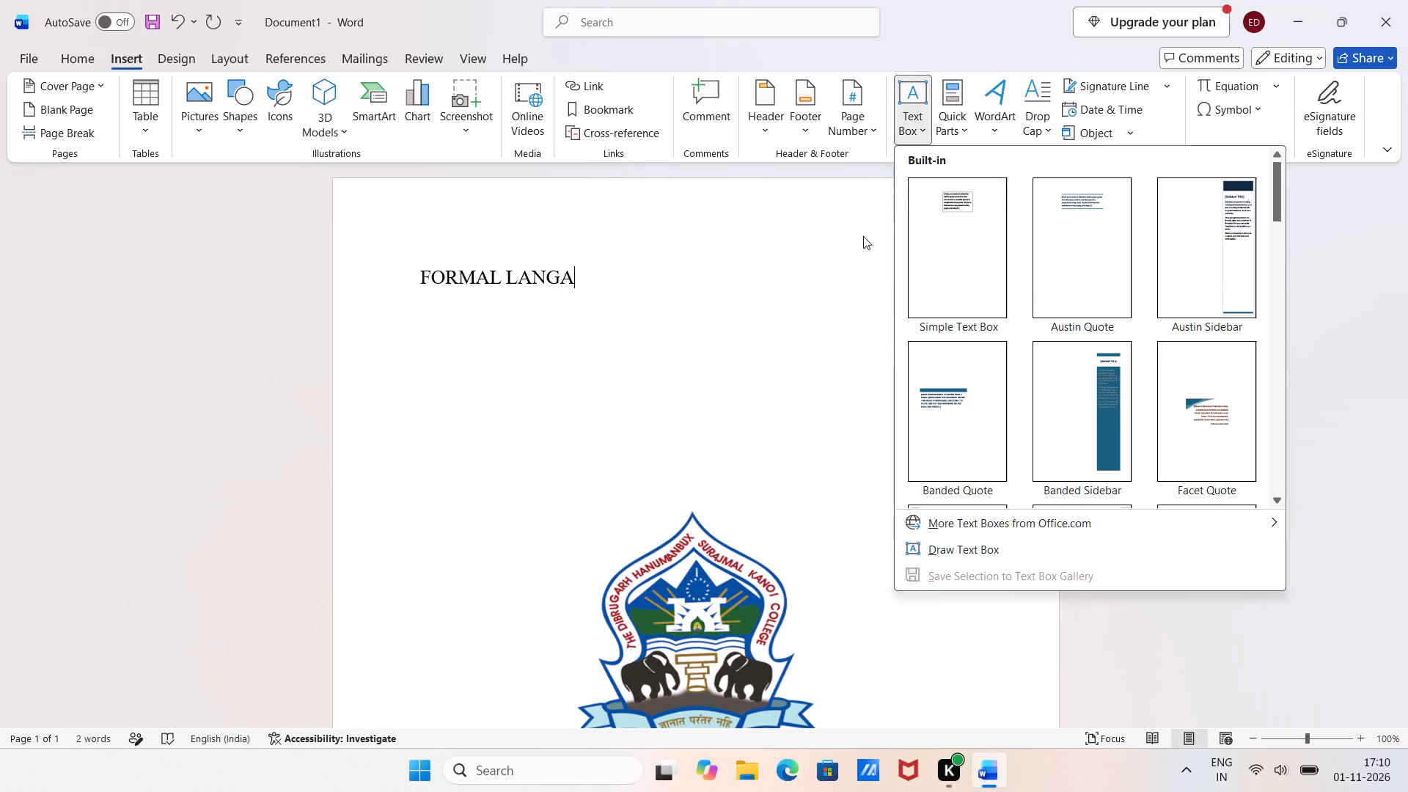
click(863, 236)
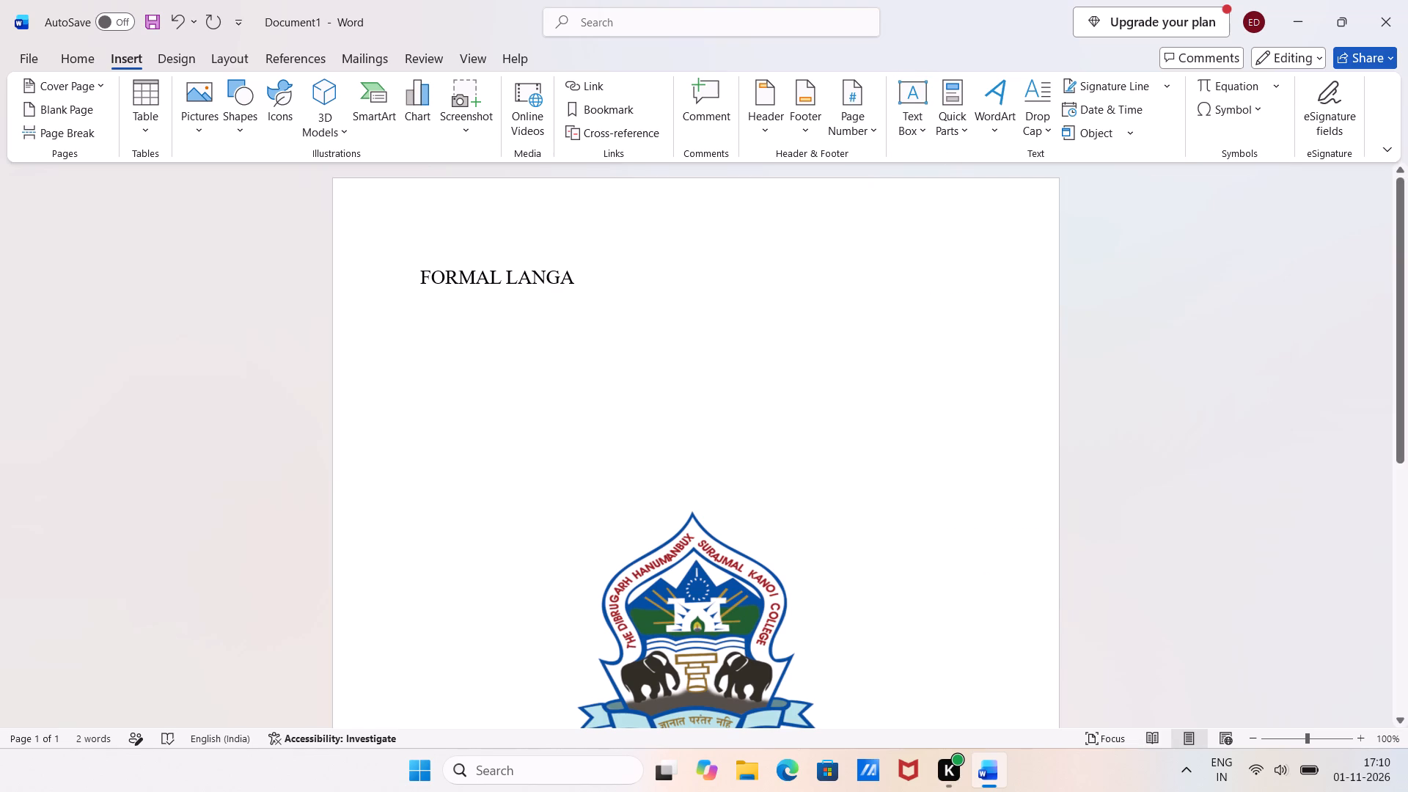
Insert plain black WordArt and move it just below the "FORMAL LANGA" line, centred above the college logo.
click(1005, 132)
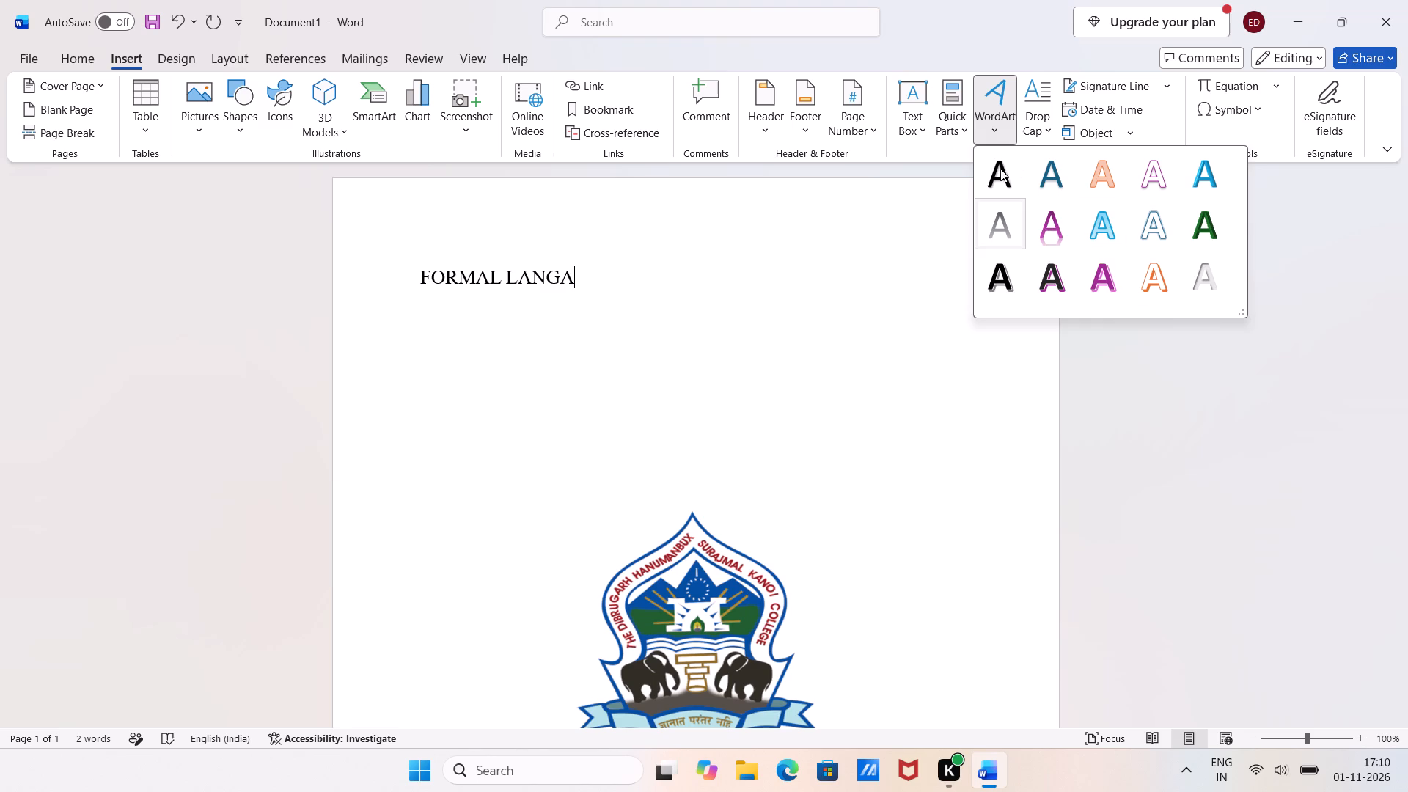
click(982, 180)
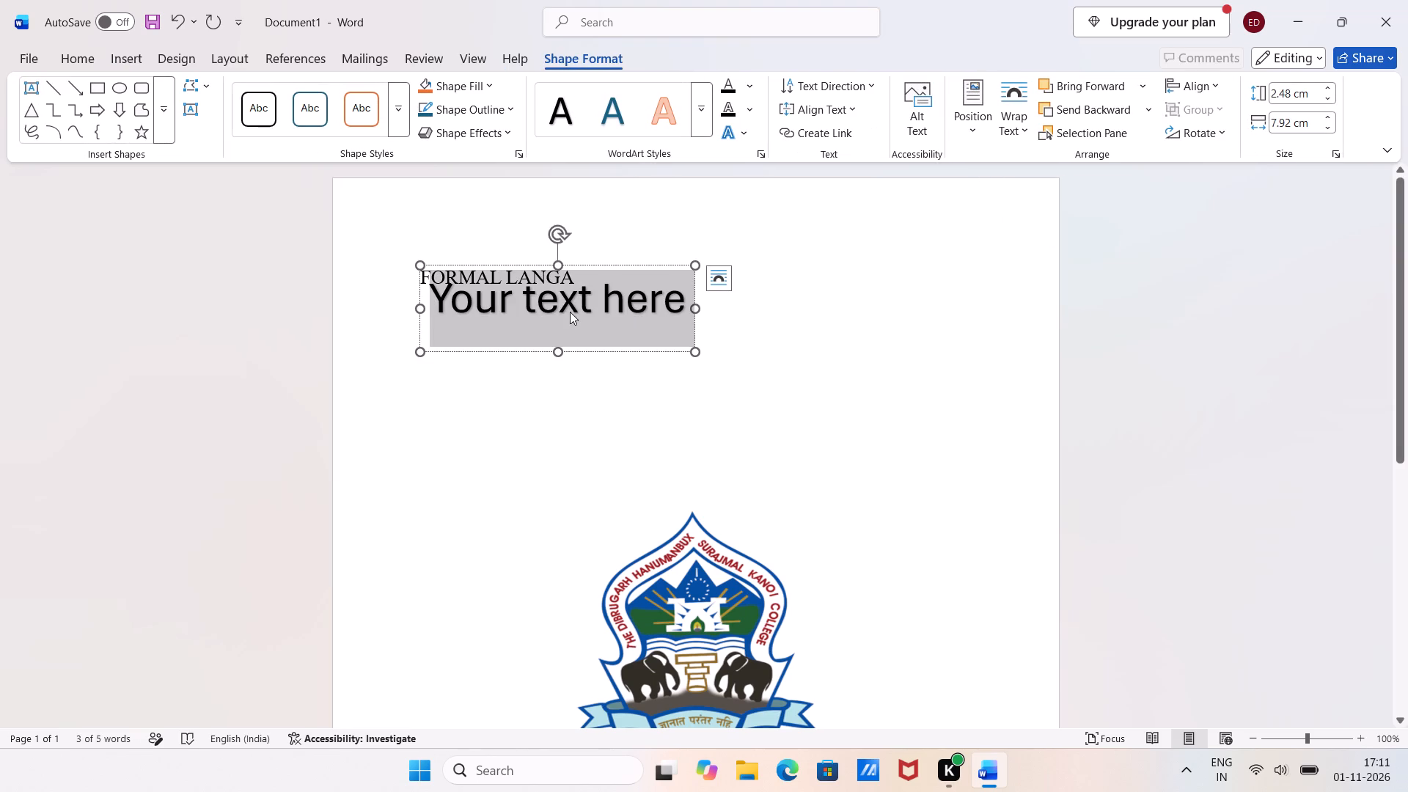
click(571, 312)
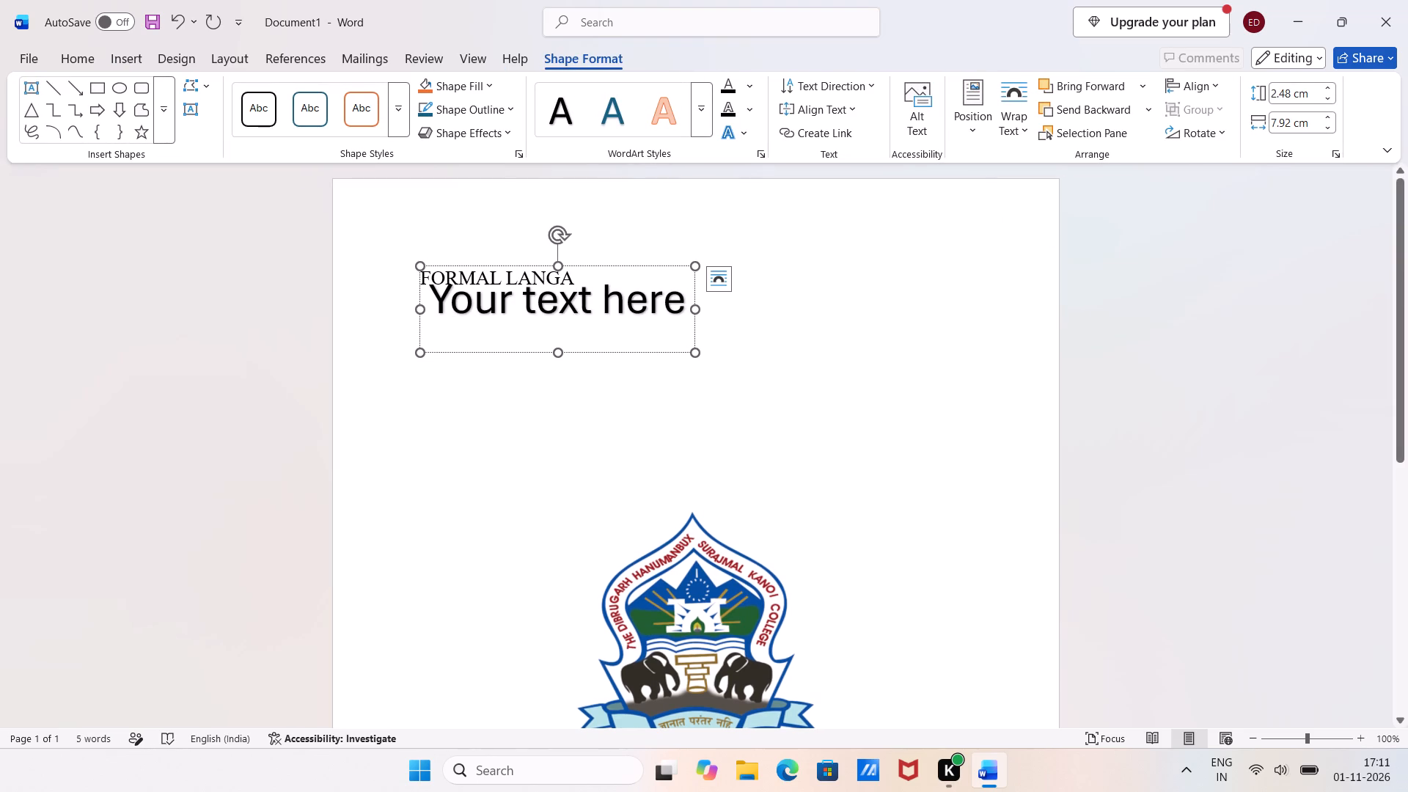
click(601, 278)
drag(565, 267, 704, 299)
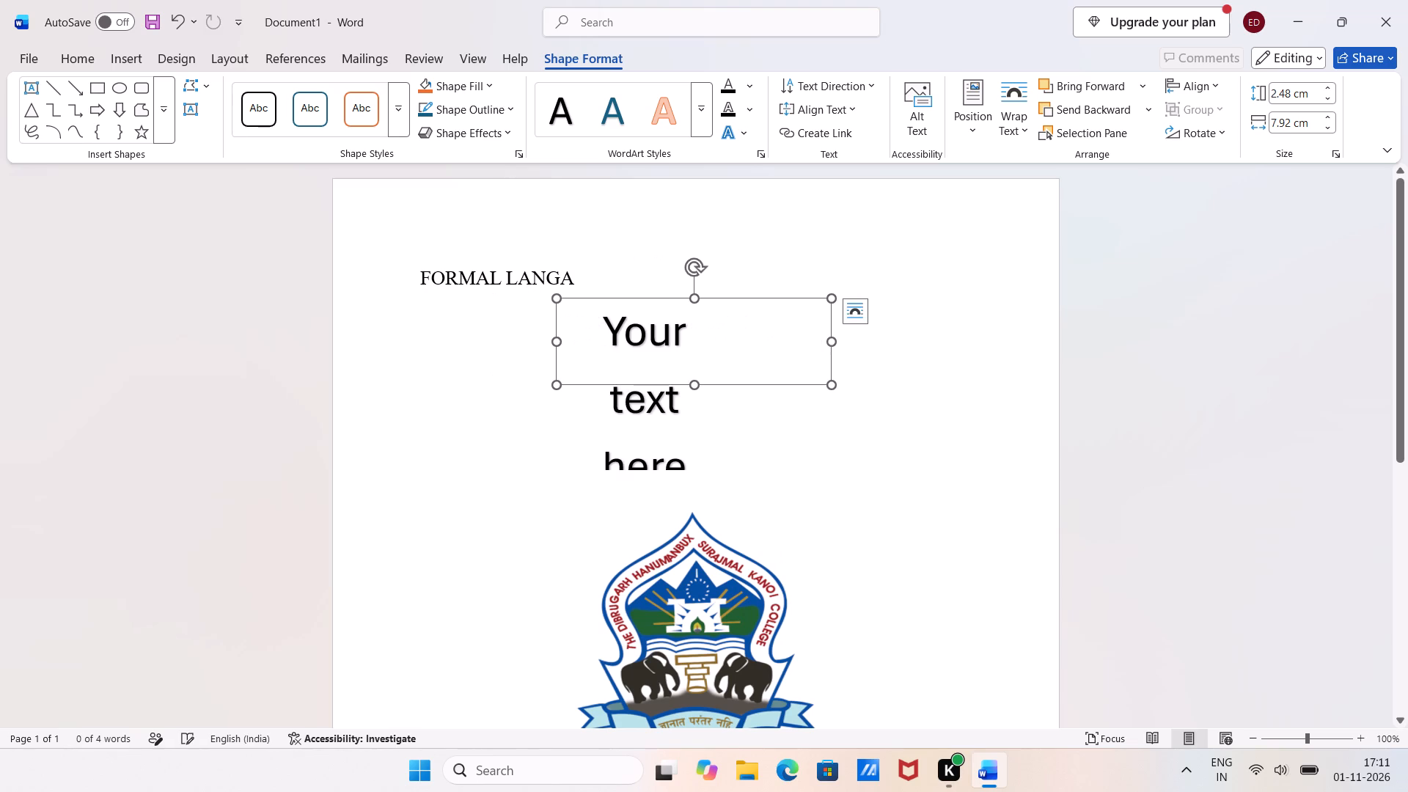
Delete the plain "FORMAL LANGA" text from the first line of the page.
click(607, 283)
key(BackSpace)
key(BackSpace)
key(BackSpace)
key(BackSpace)
key(BackSpace)
key(BackSpace)
key(BackSpace)
key(BackSpace)
key(BackSpace)
key(BackSpace)
key(BackSpace)
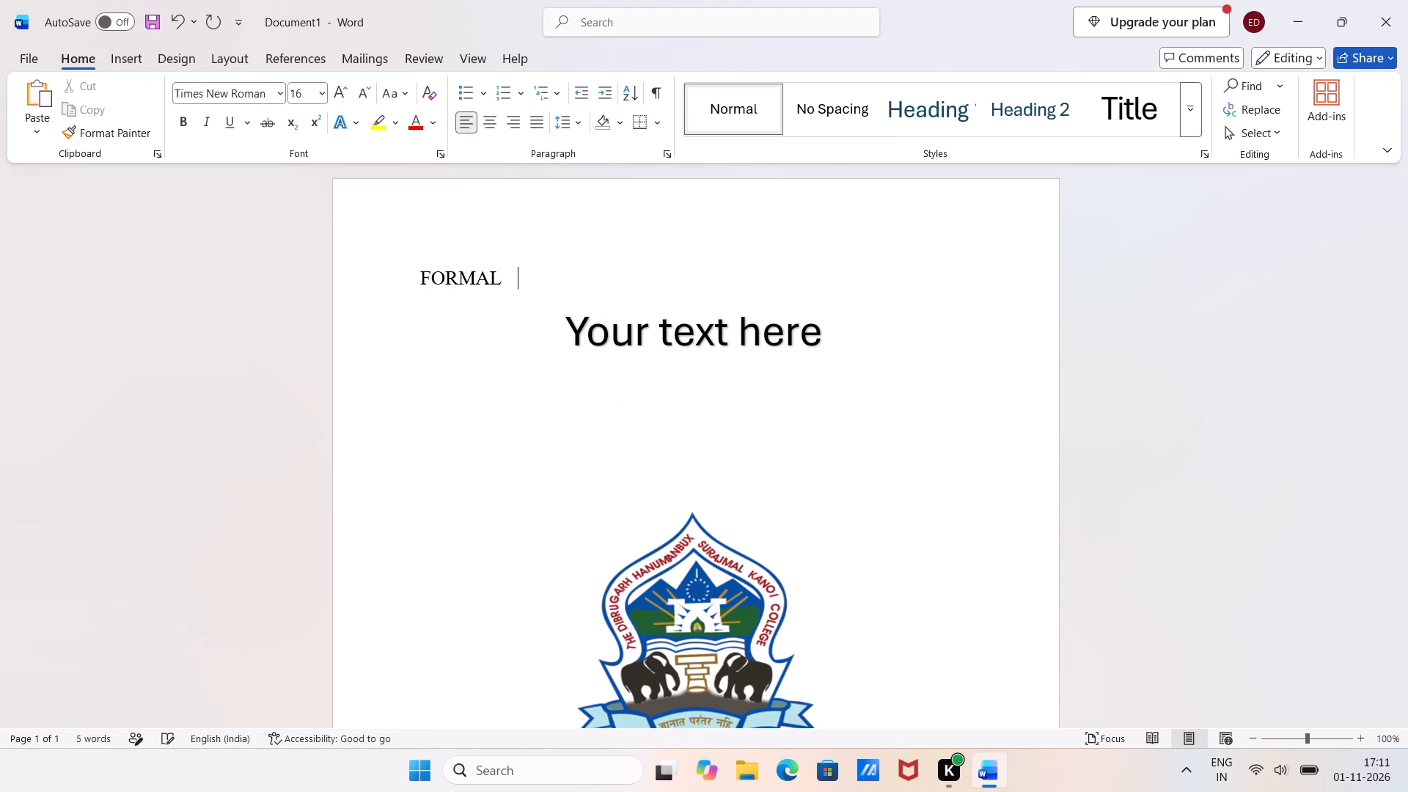
key(BackSpace)
Clear the placeholder text "Your text here" from the WordArt box.
click(703, 309)
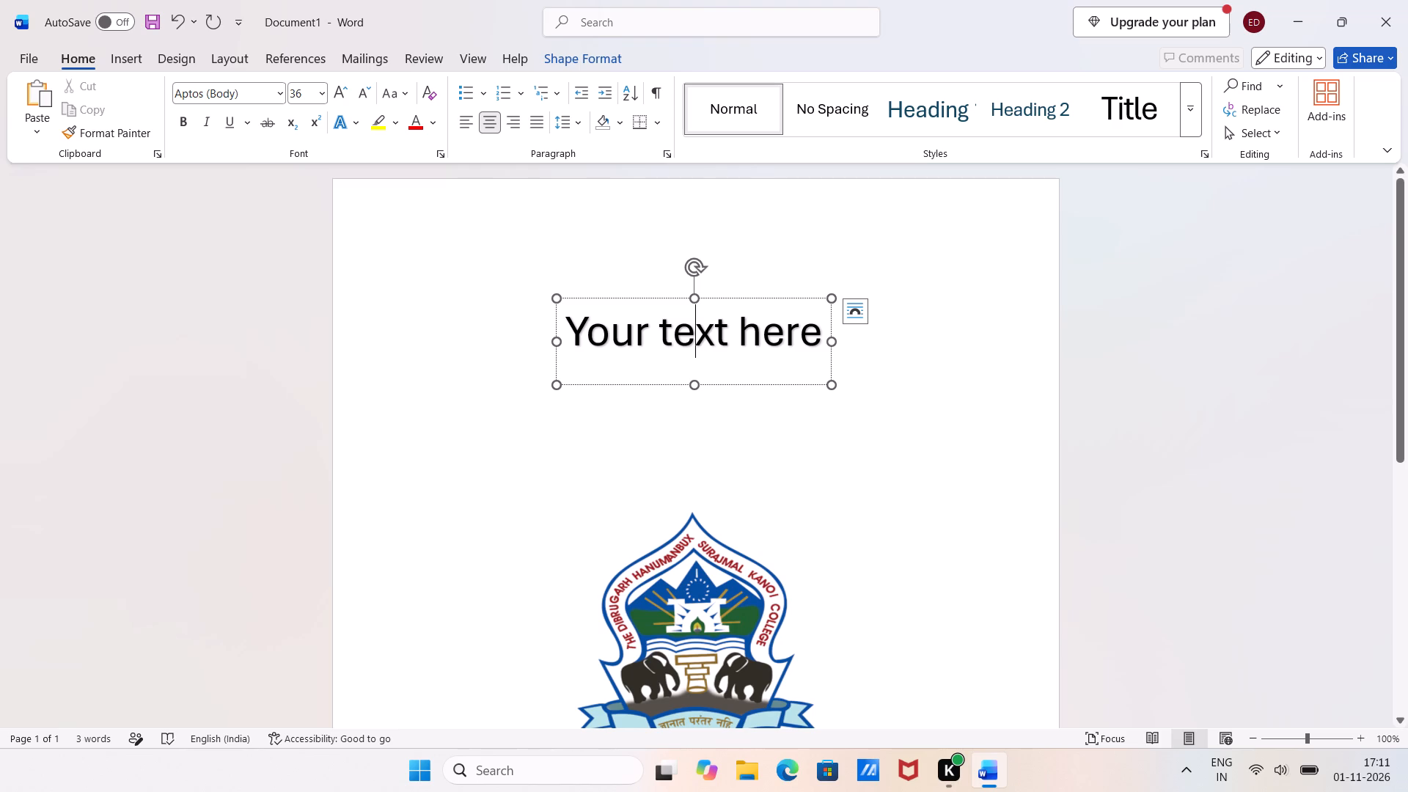
click(822, 329)
key(BackSpace)
key(BackSpace)
key(BackSpace)
key(BackSpace)
key(BackSpace)
key(BackSpace)
key(BackSpace)
key(BackSpace)
key(BackSpace)
key(BackSpace)
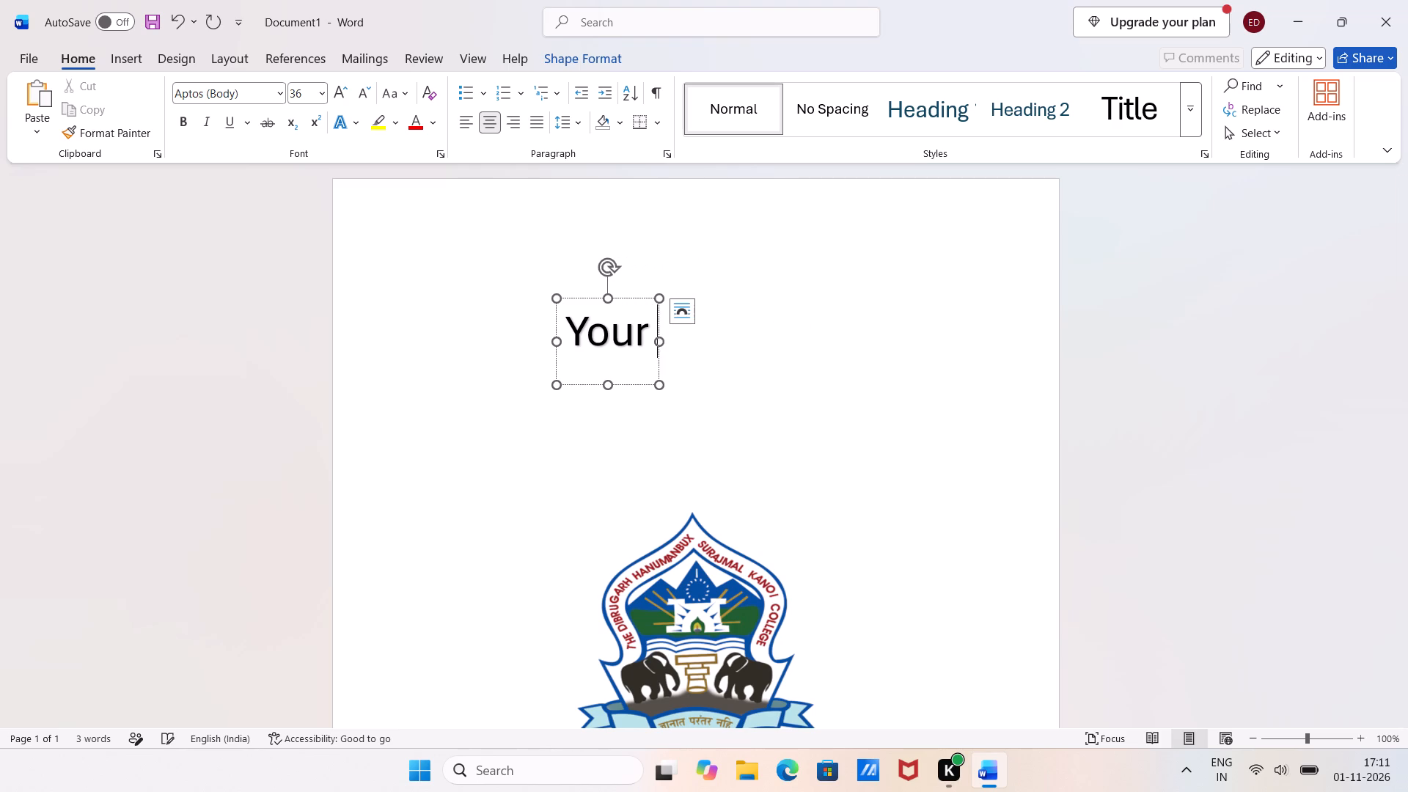
key(BackSpace)
key(BackSpace)
key(BackSpace)
key(BackSpace)
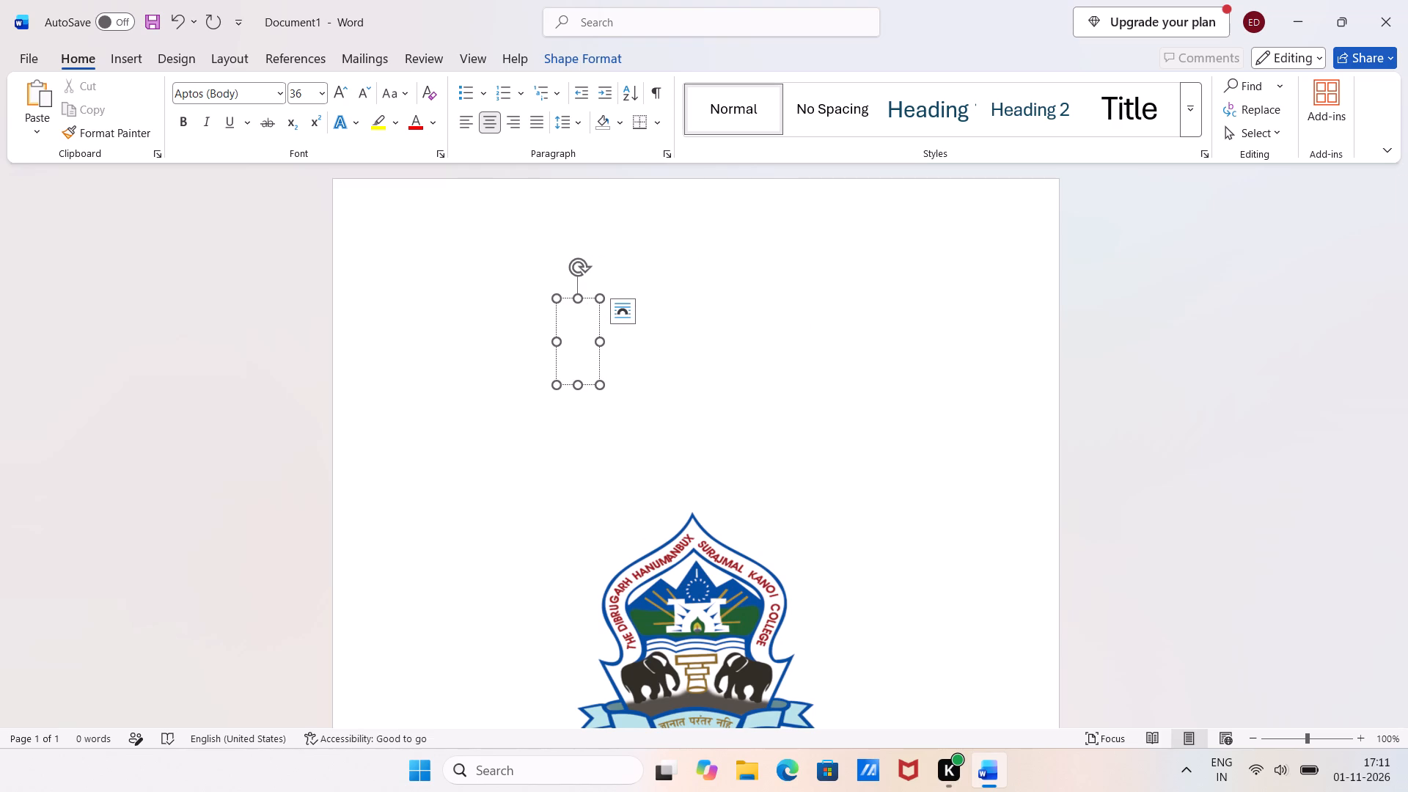
Enter "FORMAL LANGUAGE & AUTOMATA" in capitals as the text of the empty WordArt box.
text(FOR)
text(MAL)
key(space)
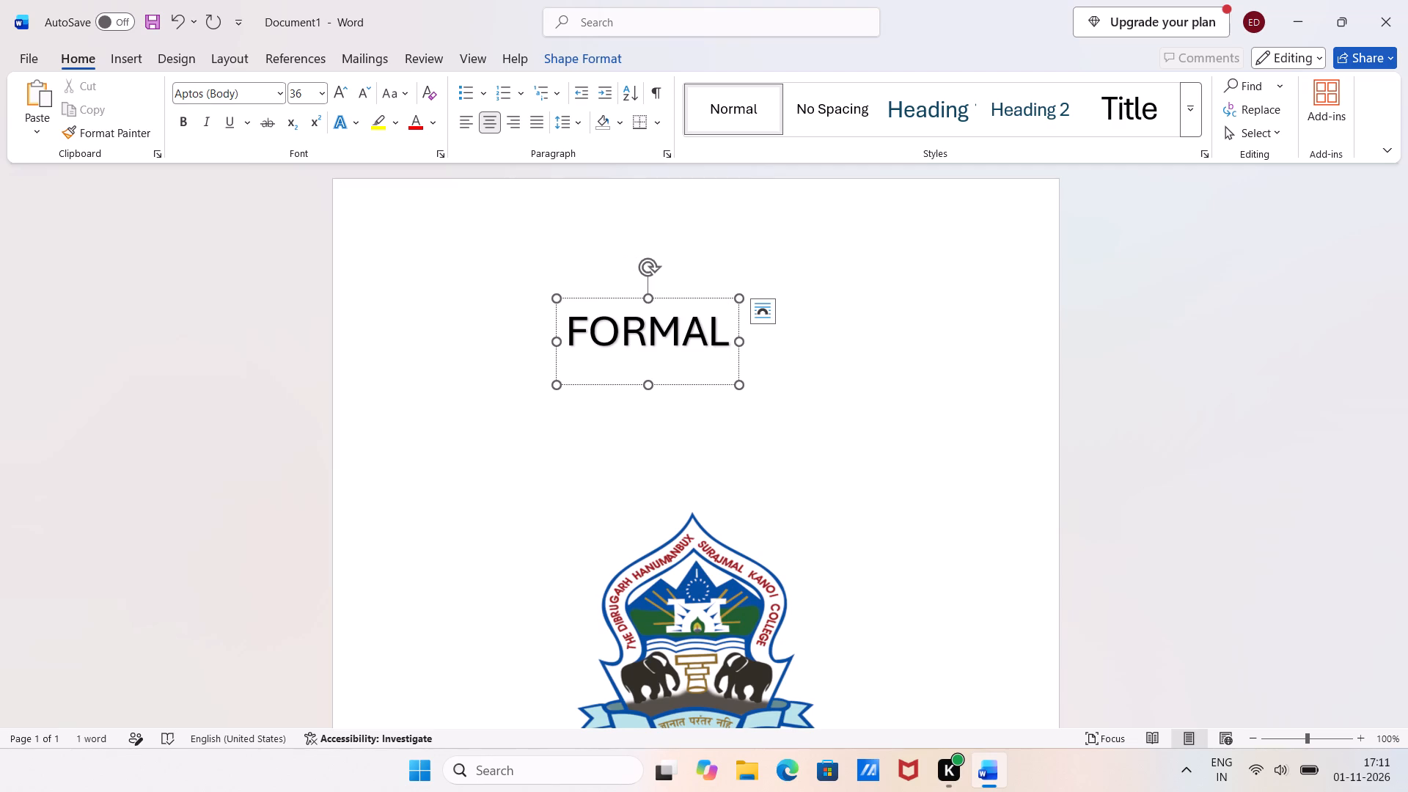
text(LANG)
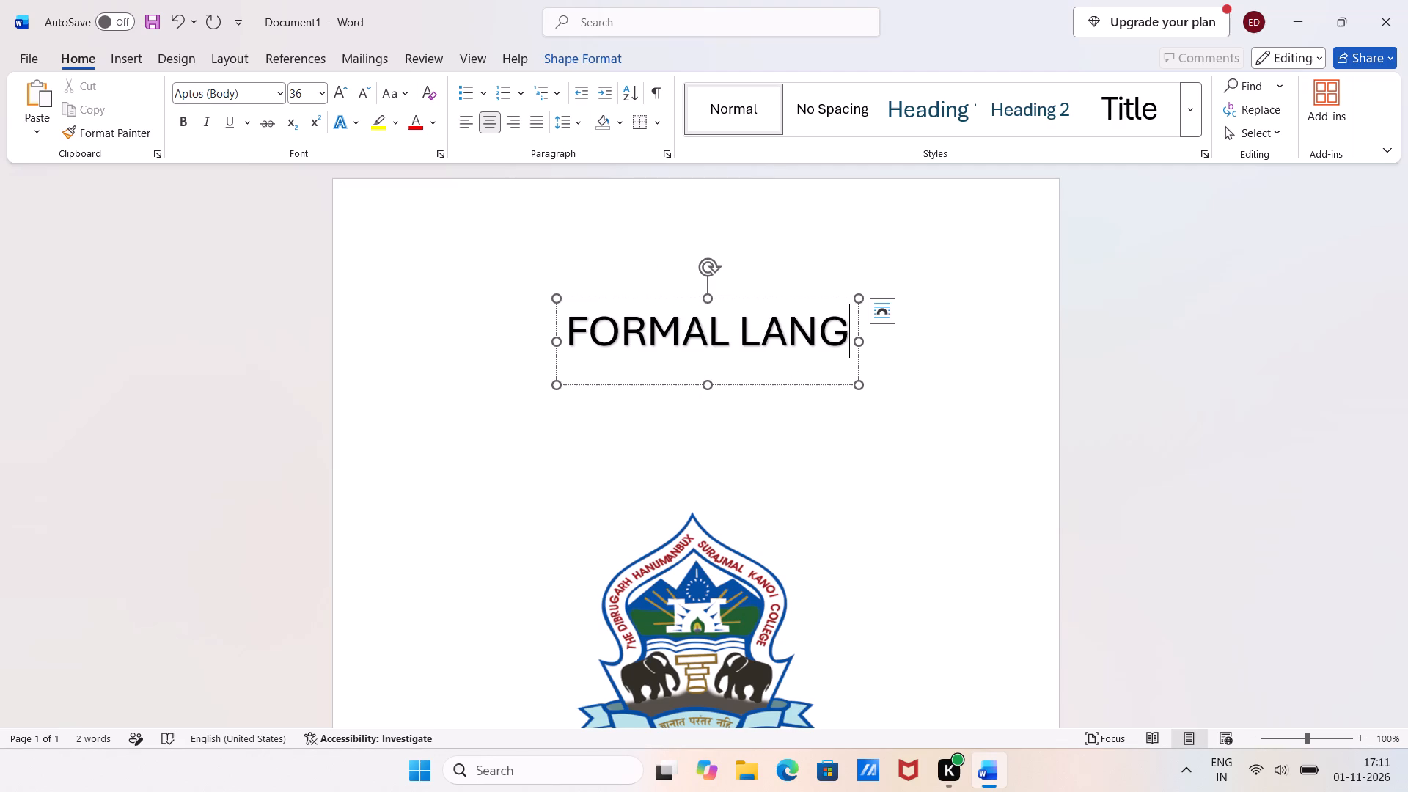
text(UAGE)
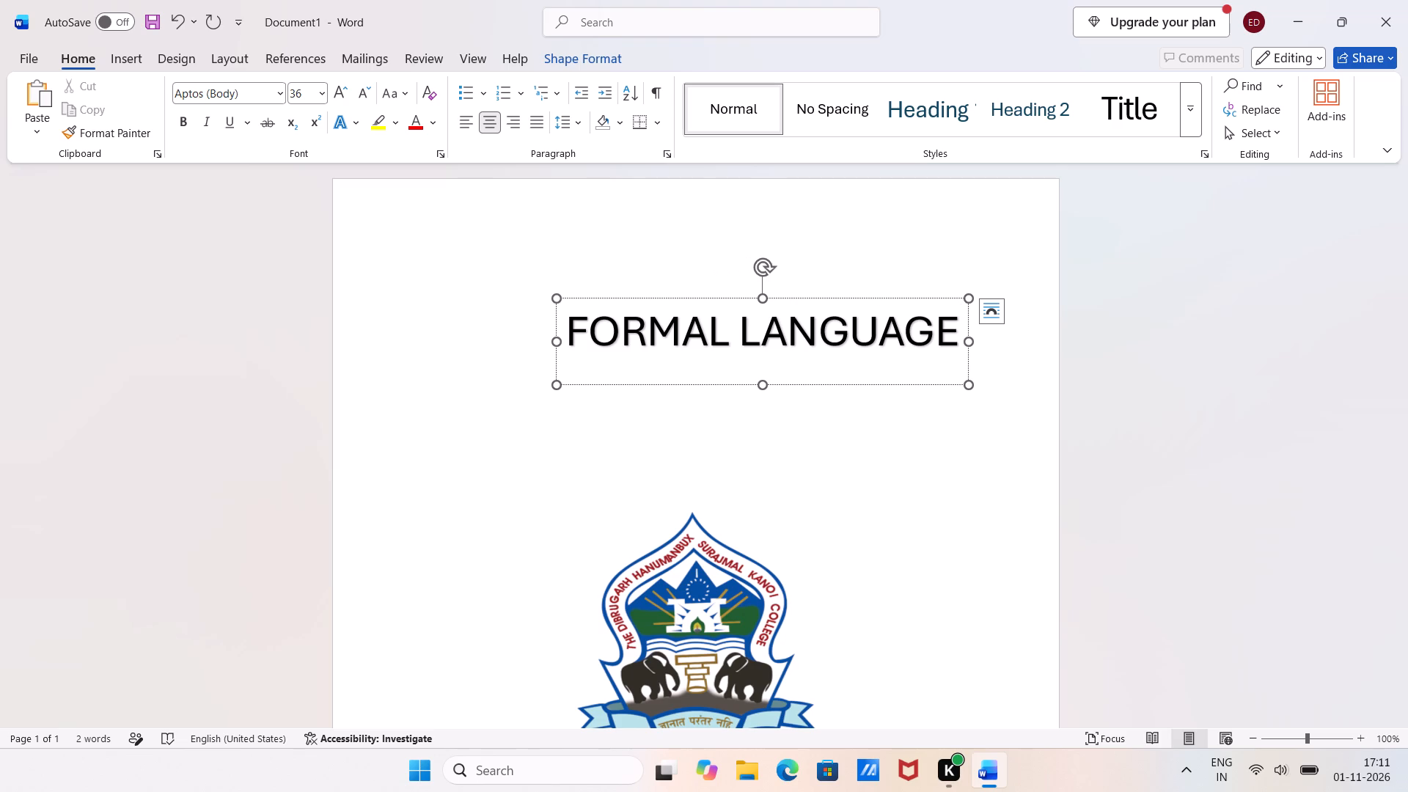
key(space)
text(&)
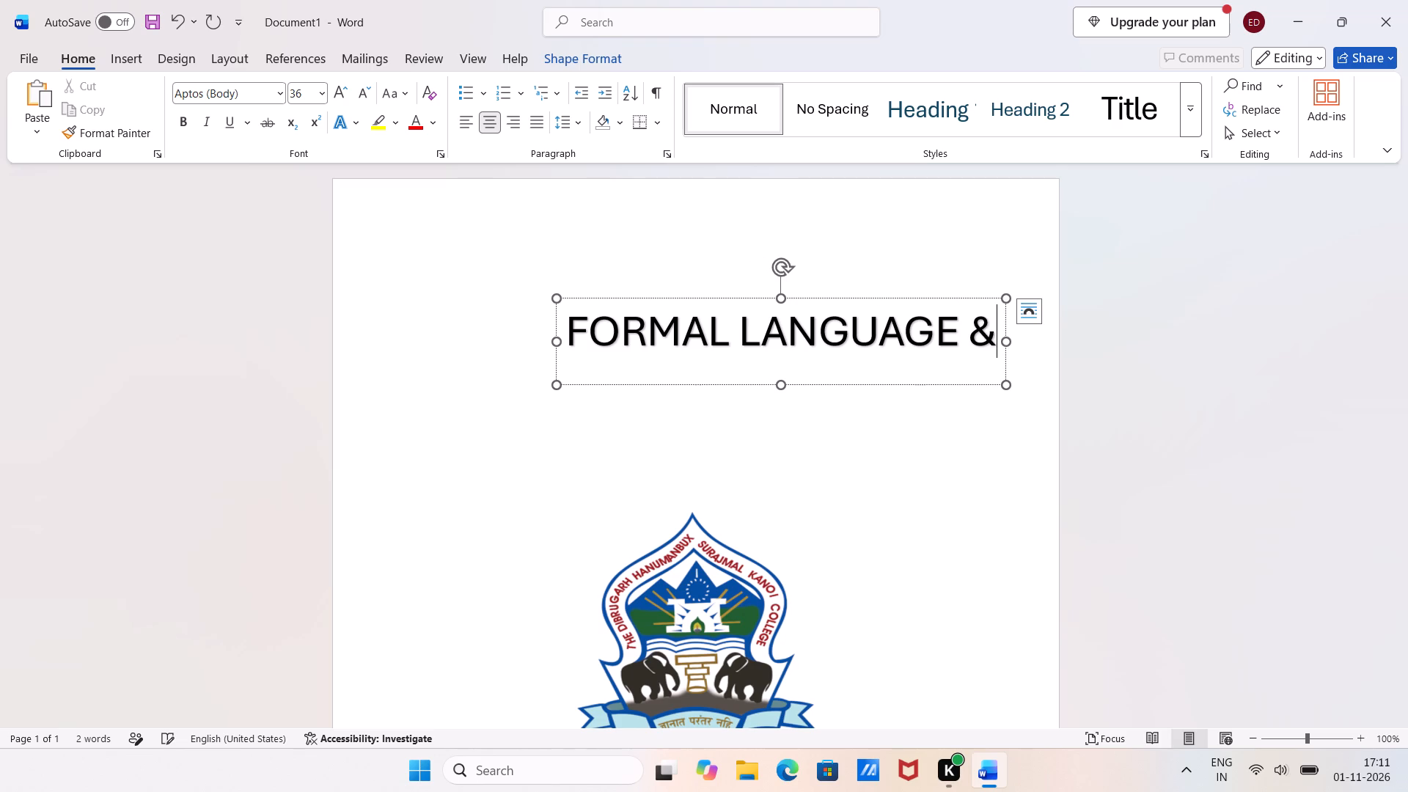
key(space)
text(AUTI)
key(BackSpace)
text(OMA)
text(TA)
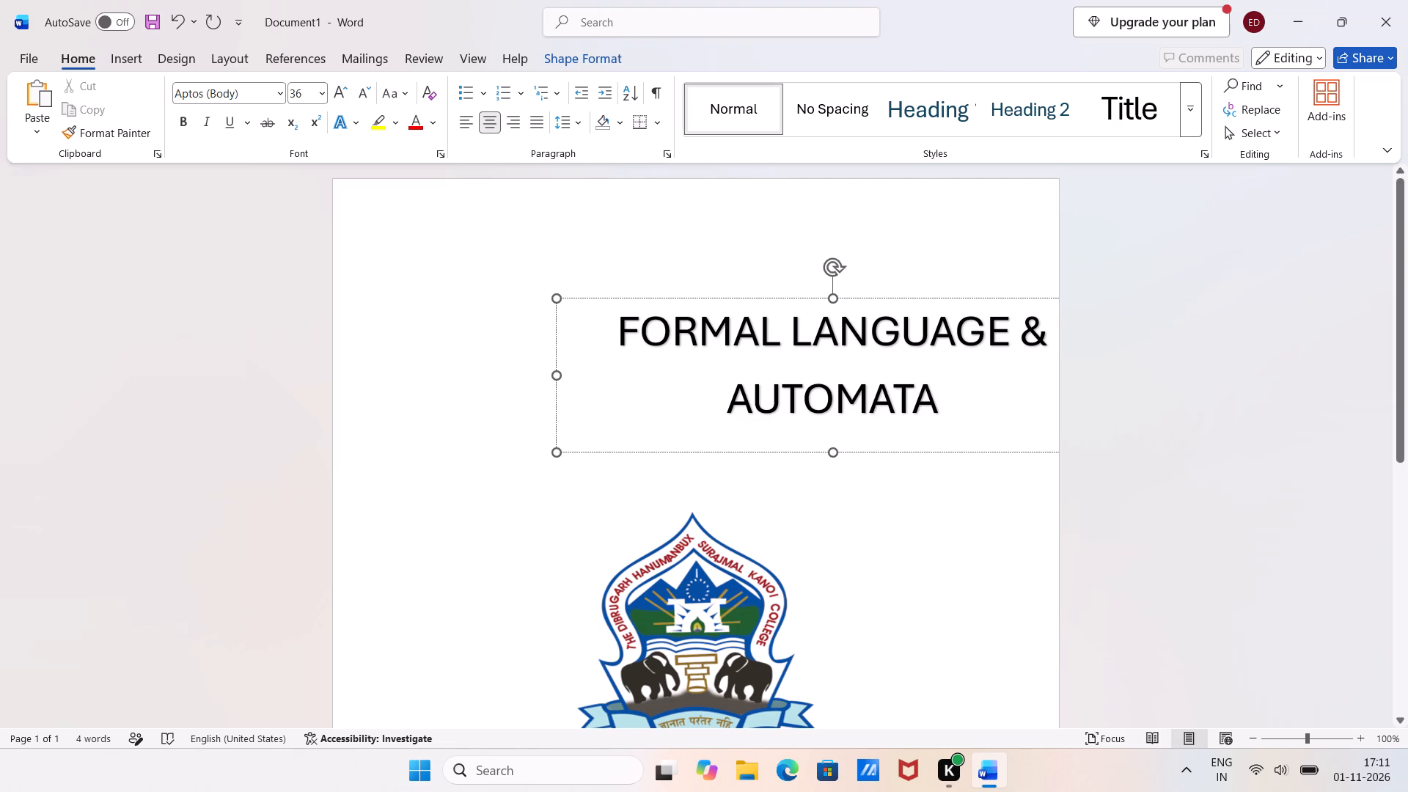
Move the WordArt heading near the top of the page, centred between the margins, and shorten its box to about one text line.
drag(841, 296, 706, 209)
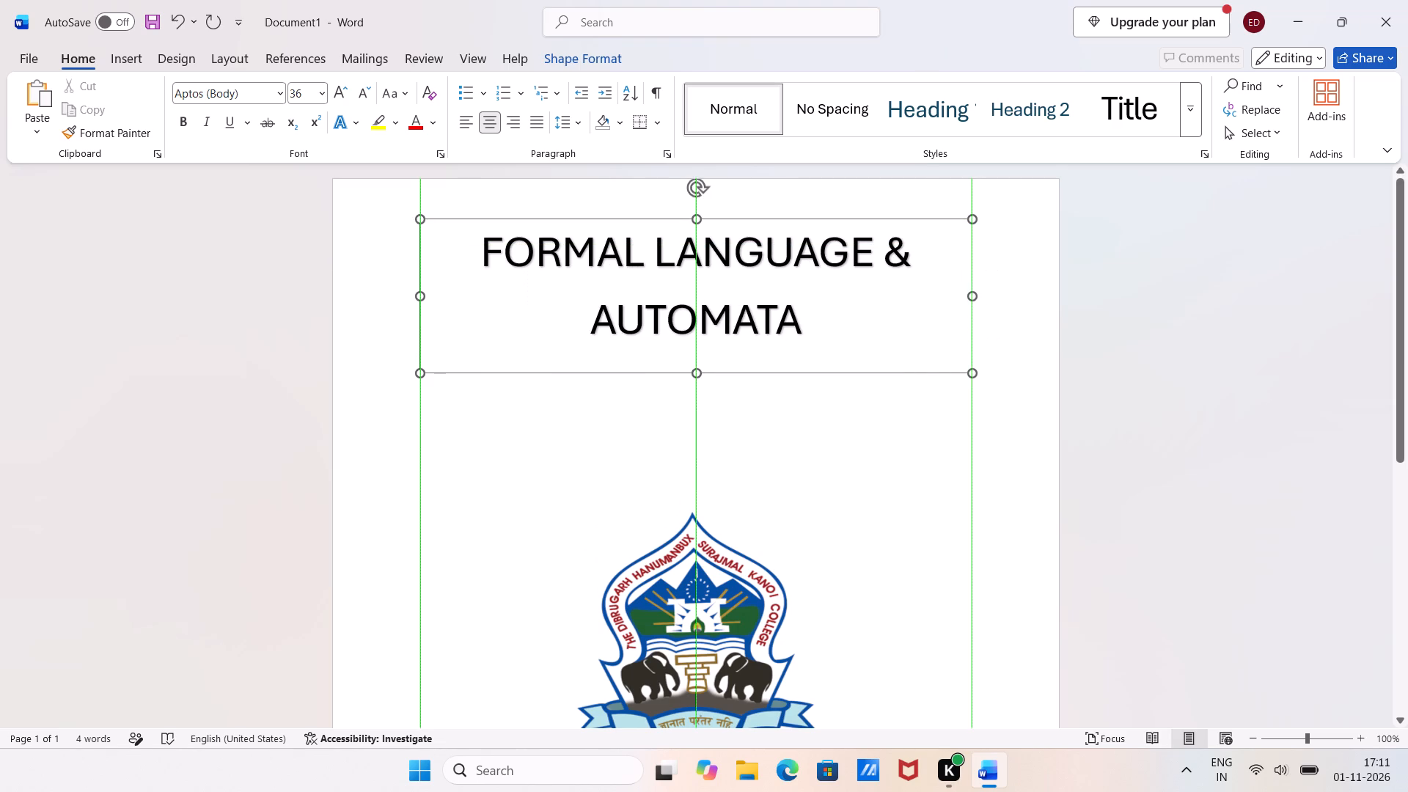
drag(706, 209, 704, 229)
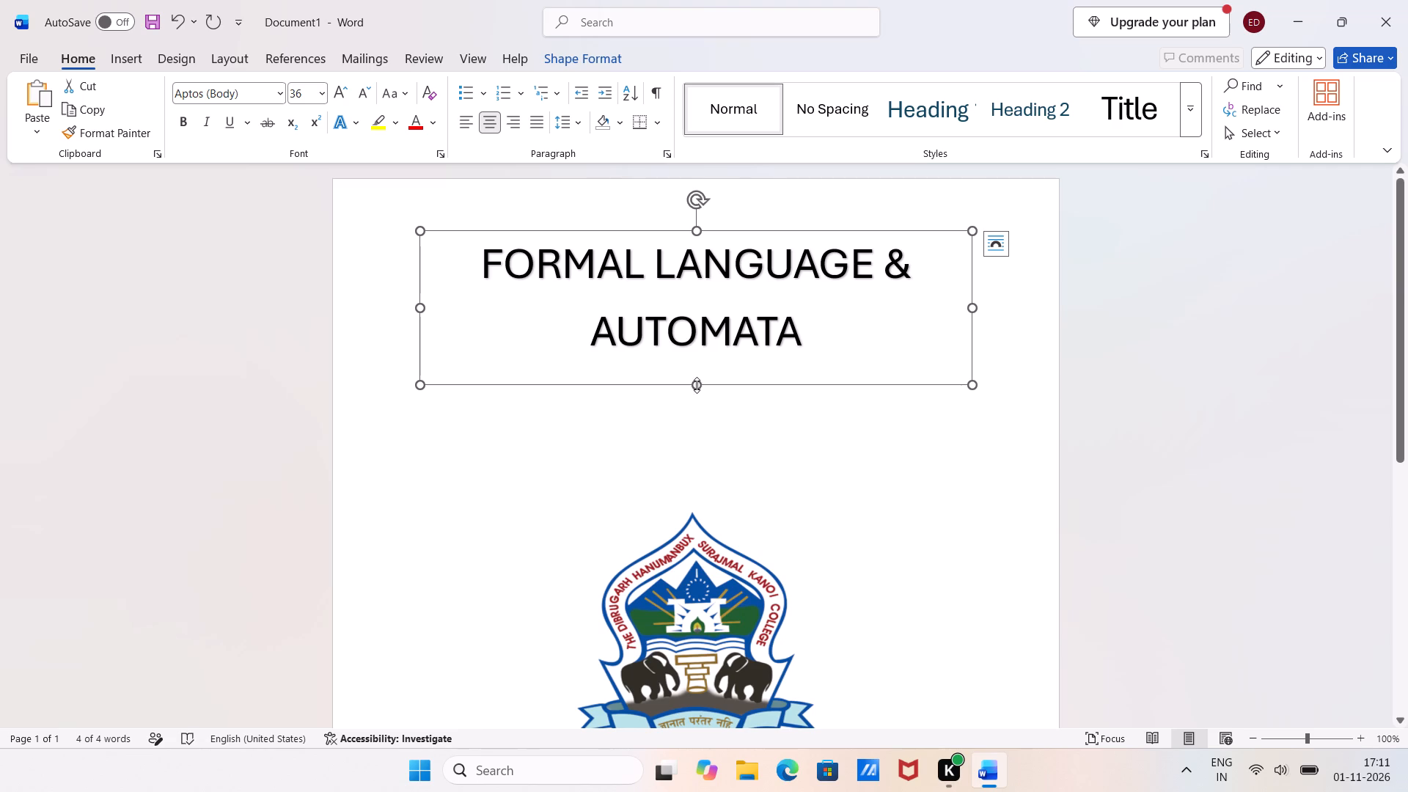
drag(697, 385, 732, 309)
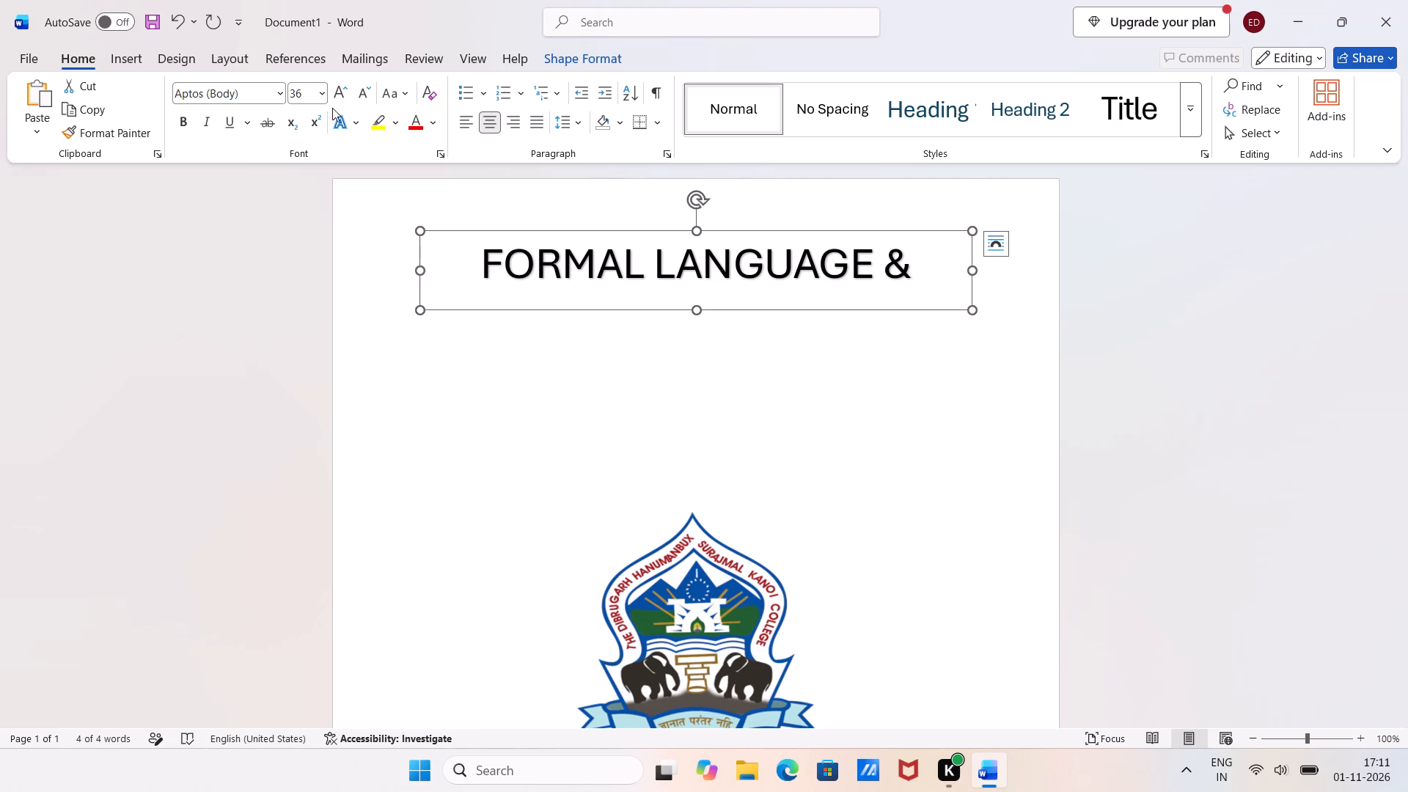
Set the font size of the WordArt heading to 28.
click(324, 90)
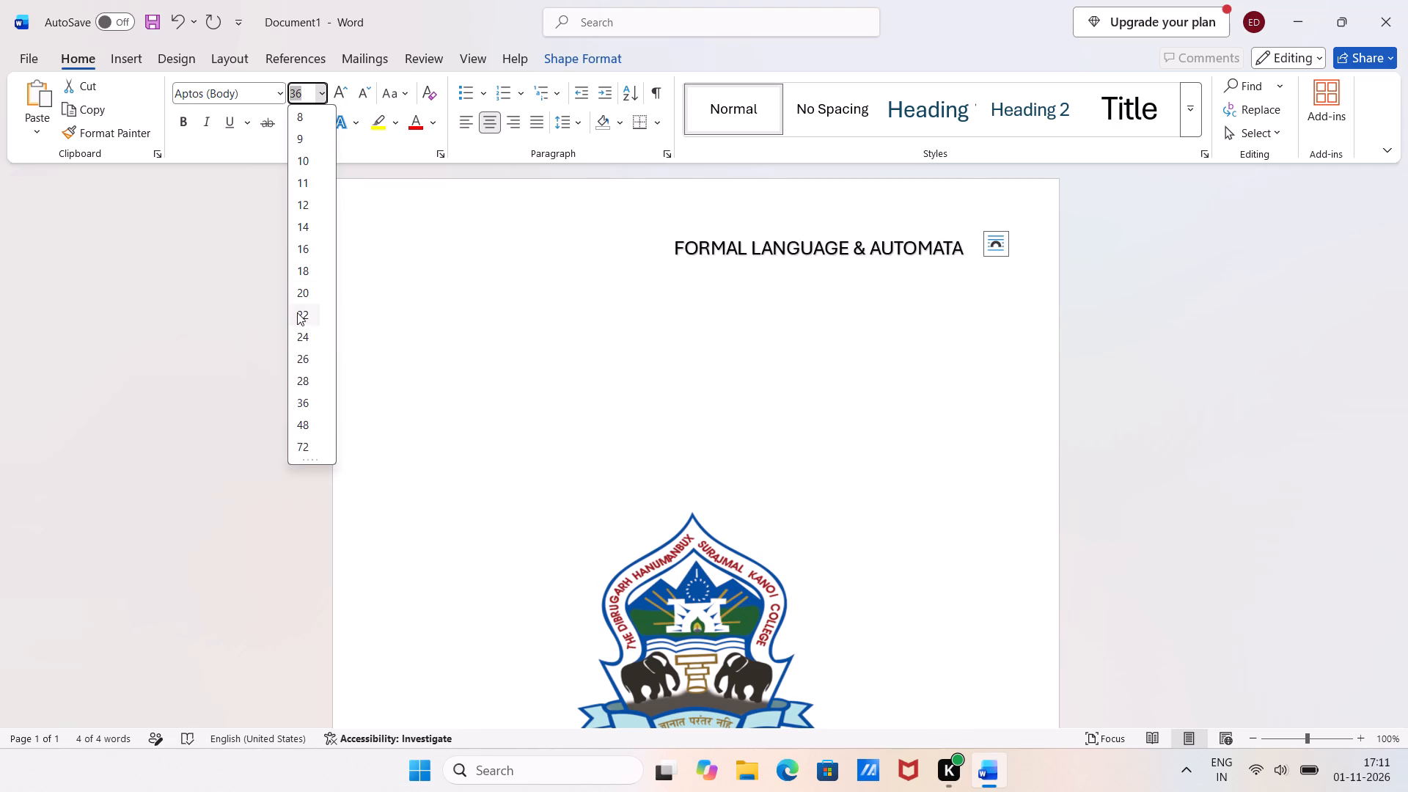
click(304, 385)
click(1126, 320)
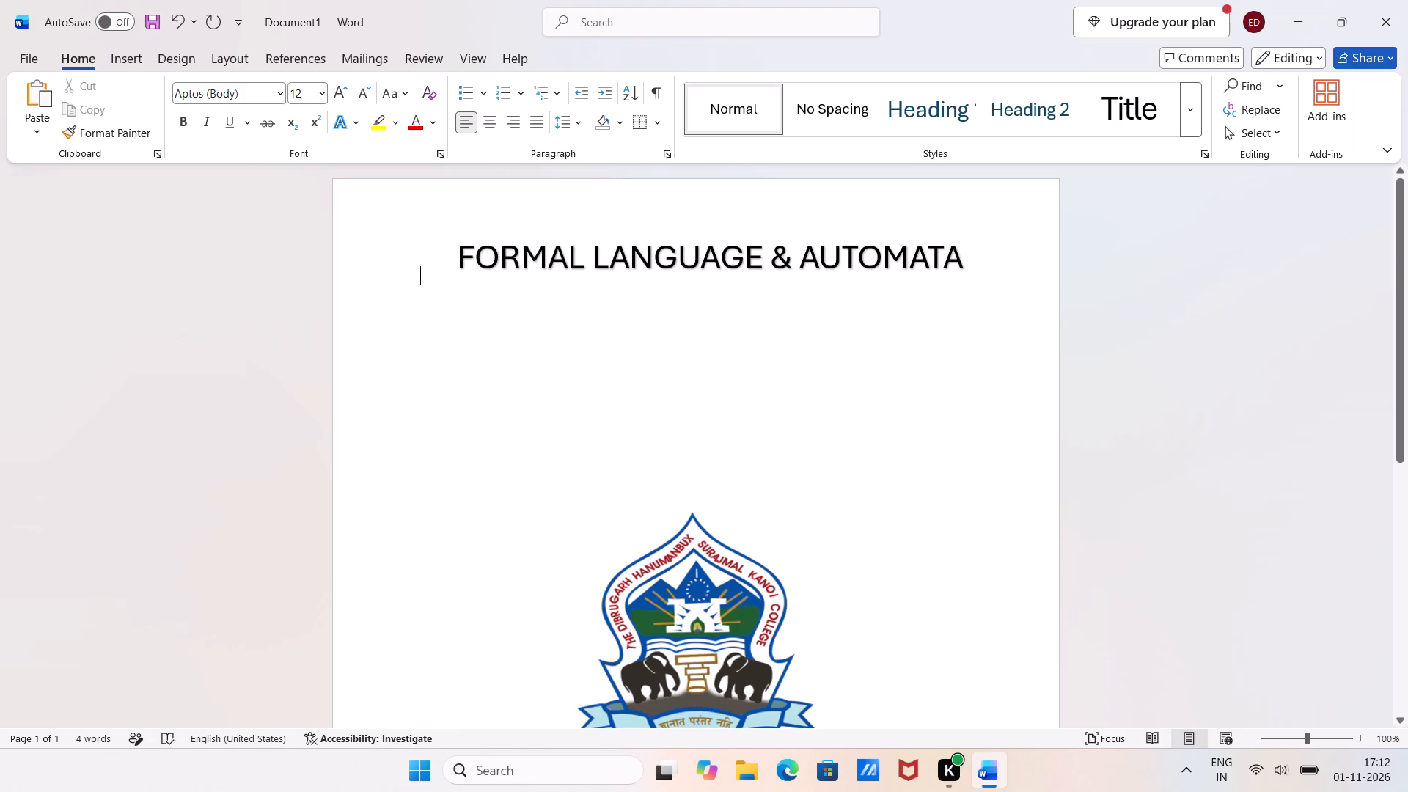
Widen the WordArt heading's box slightly on both sides so the text sits centred above the college logo.
click(664, 251)
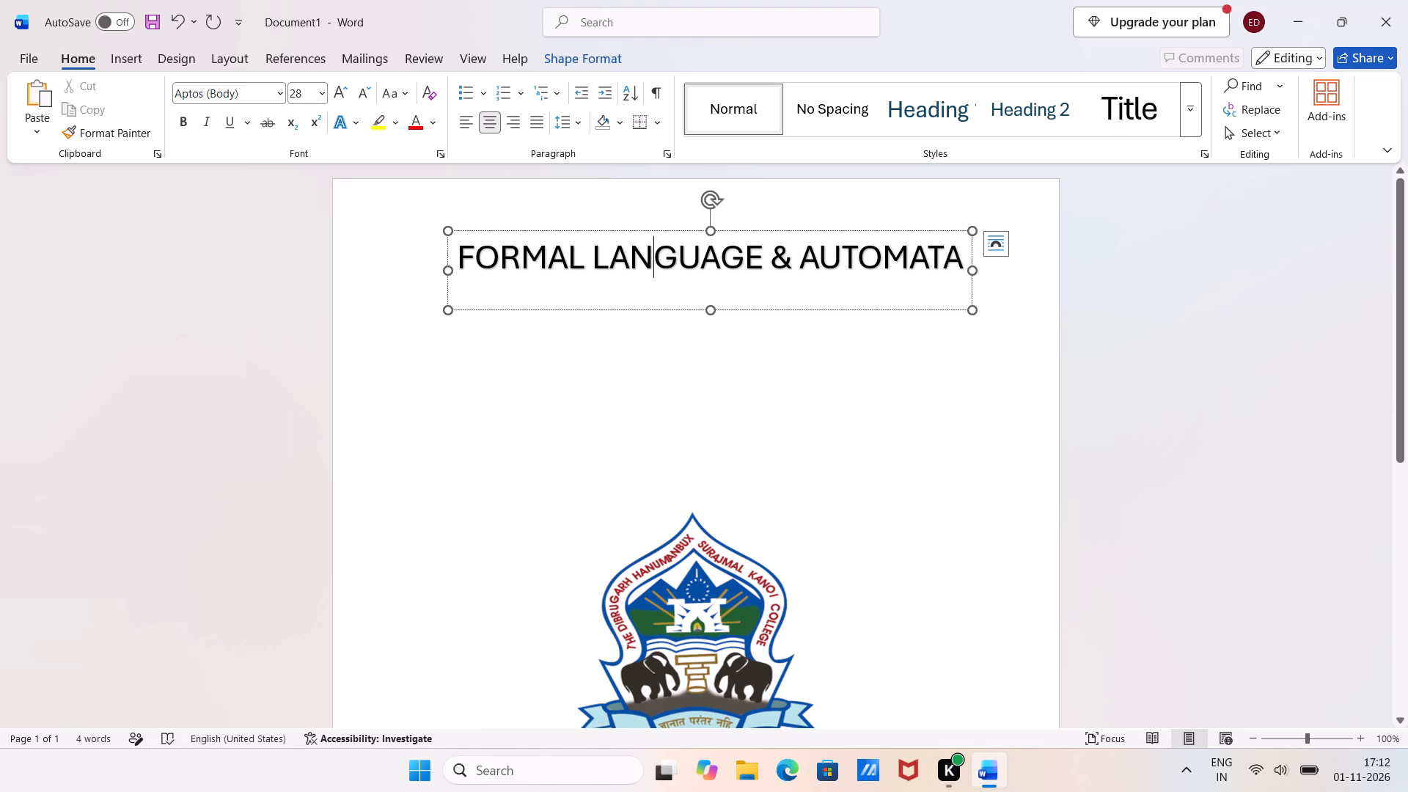
click(134, 59)
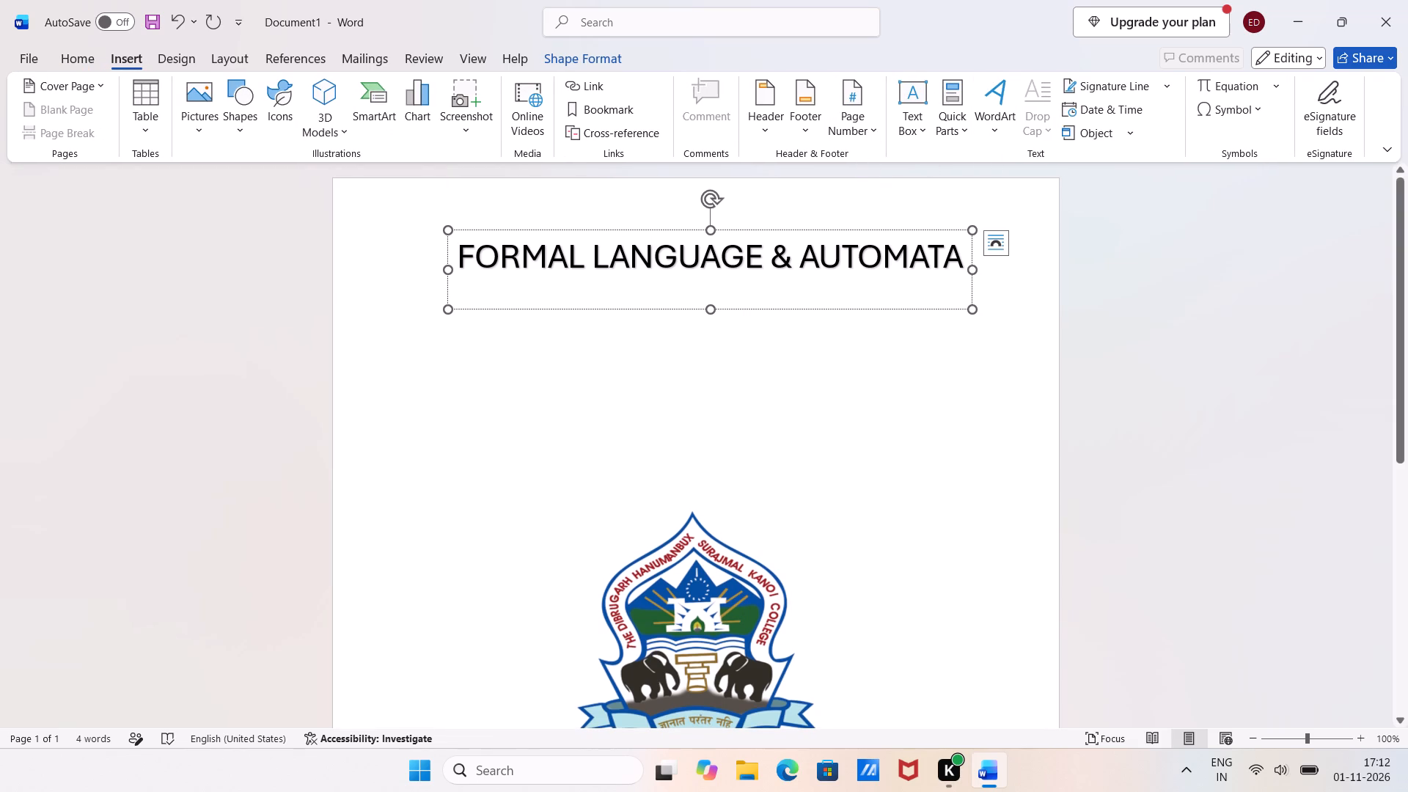
click(973, 308)
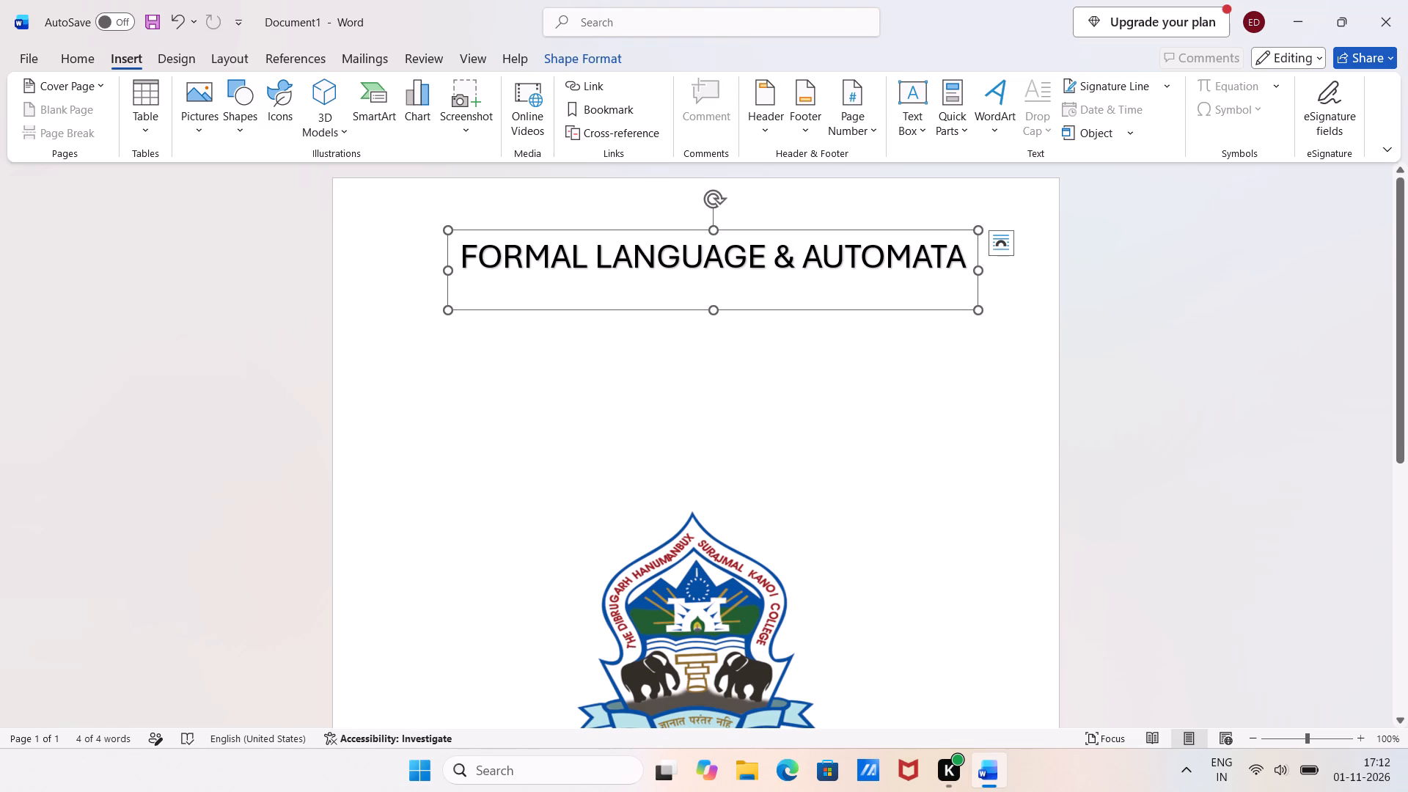
drag(448, 268, 436, 268)
drag(436, 268, 411, 276)
click(717, 441)
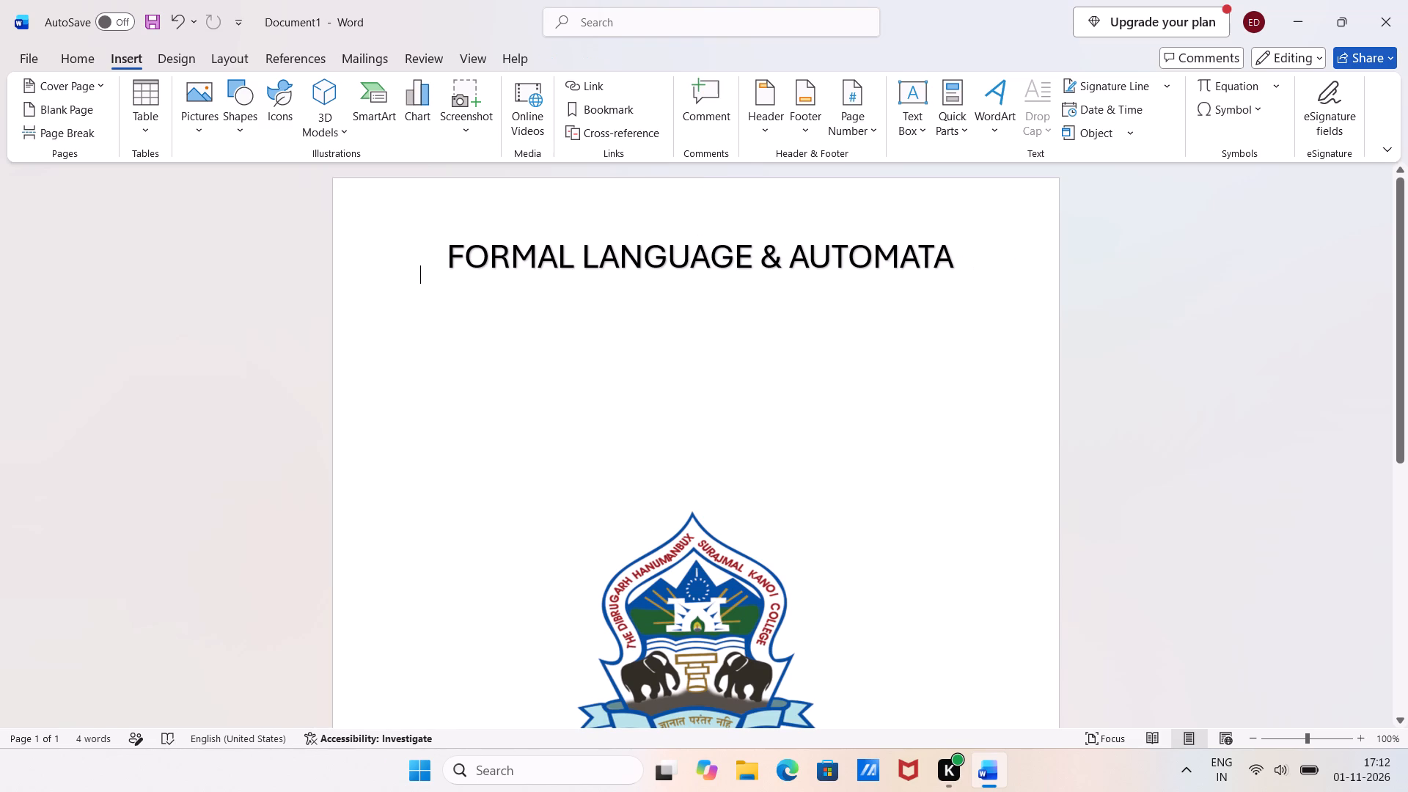
click(763, 235)
click(752, 439)
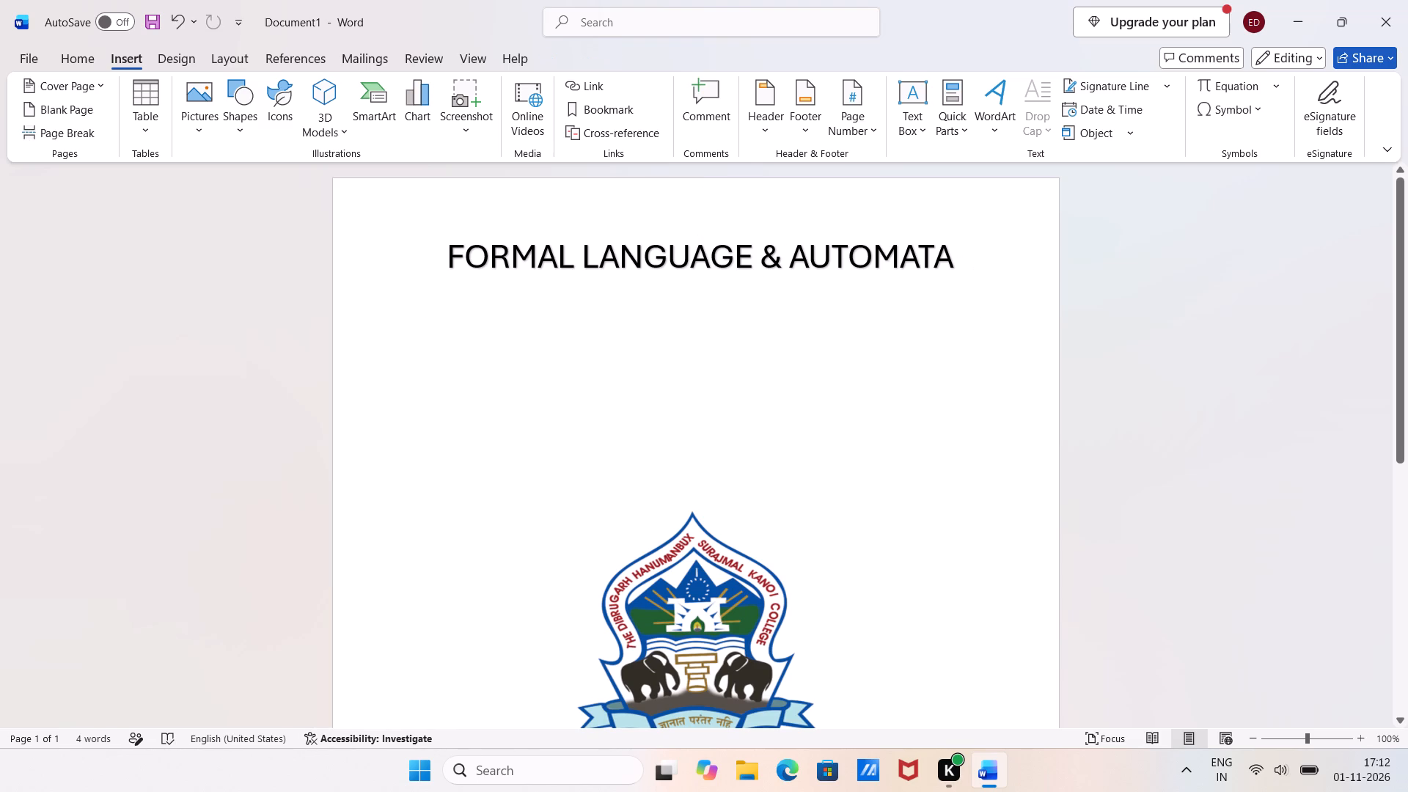
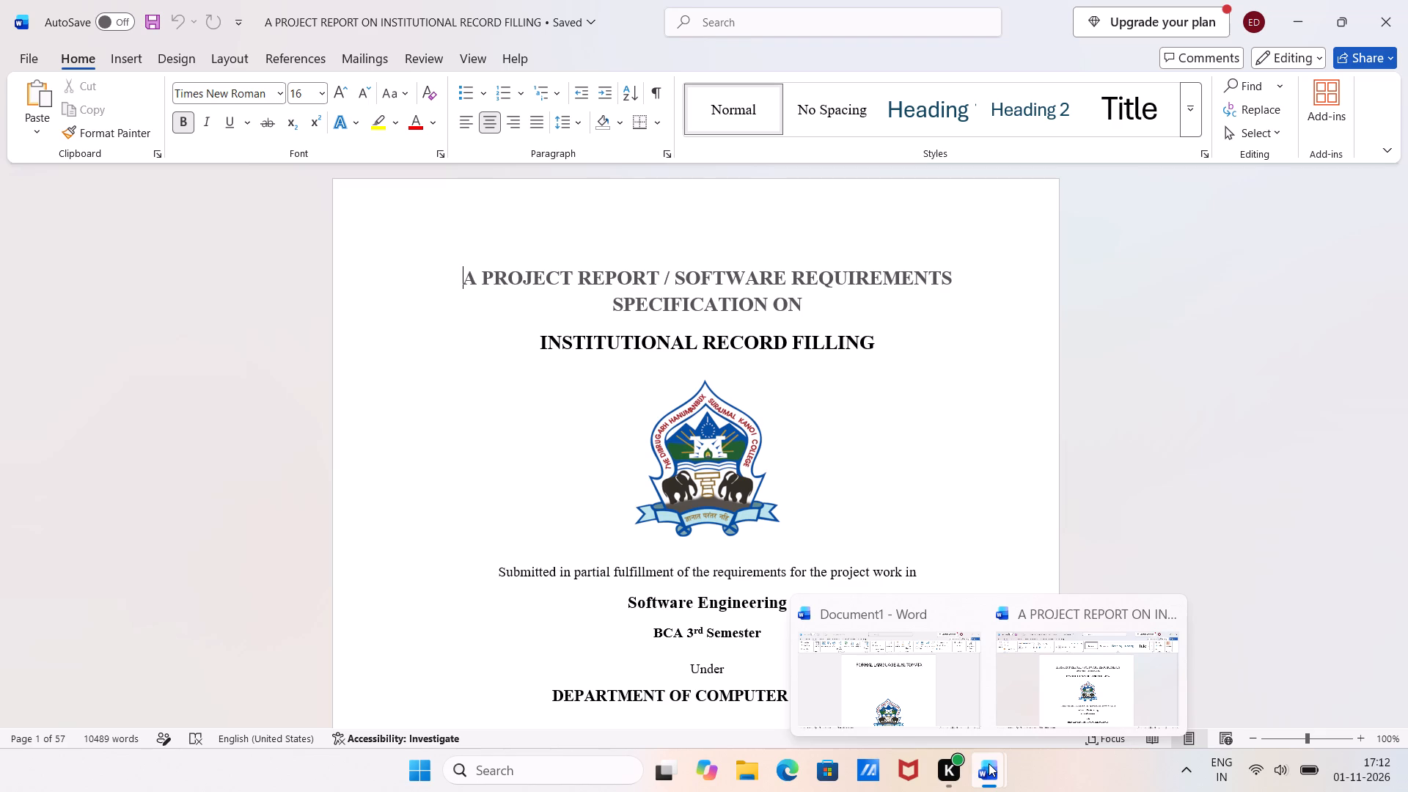
Copy the project report's cover text from "Software Engineering" through the submitted-by and supervision details table.
scroll(575, 417, down, 5)
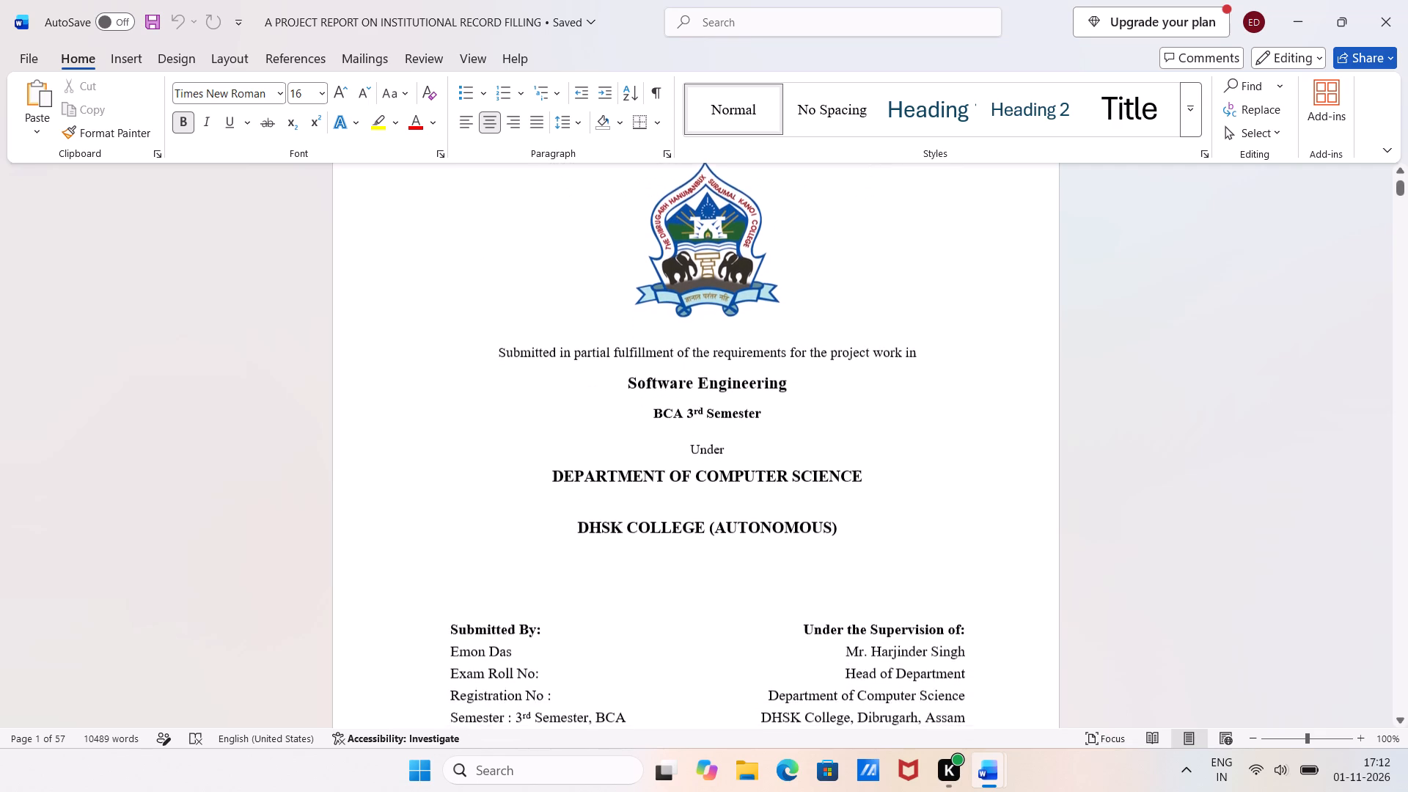
scroll(583, 411, down, 2)
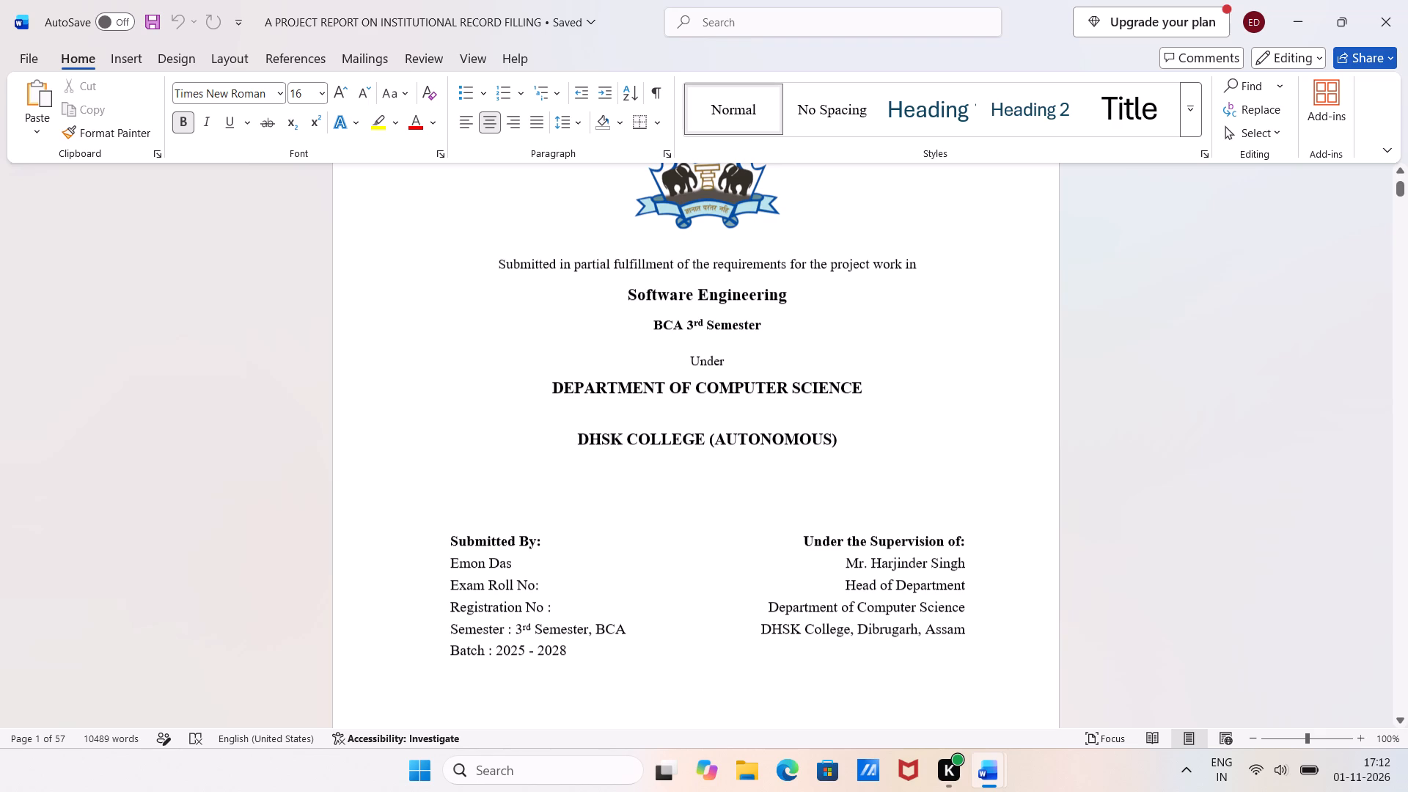
drag(615, 293, 950, 653)
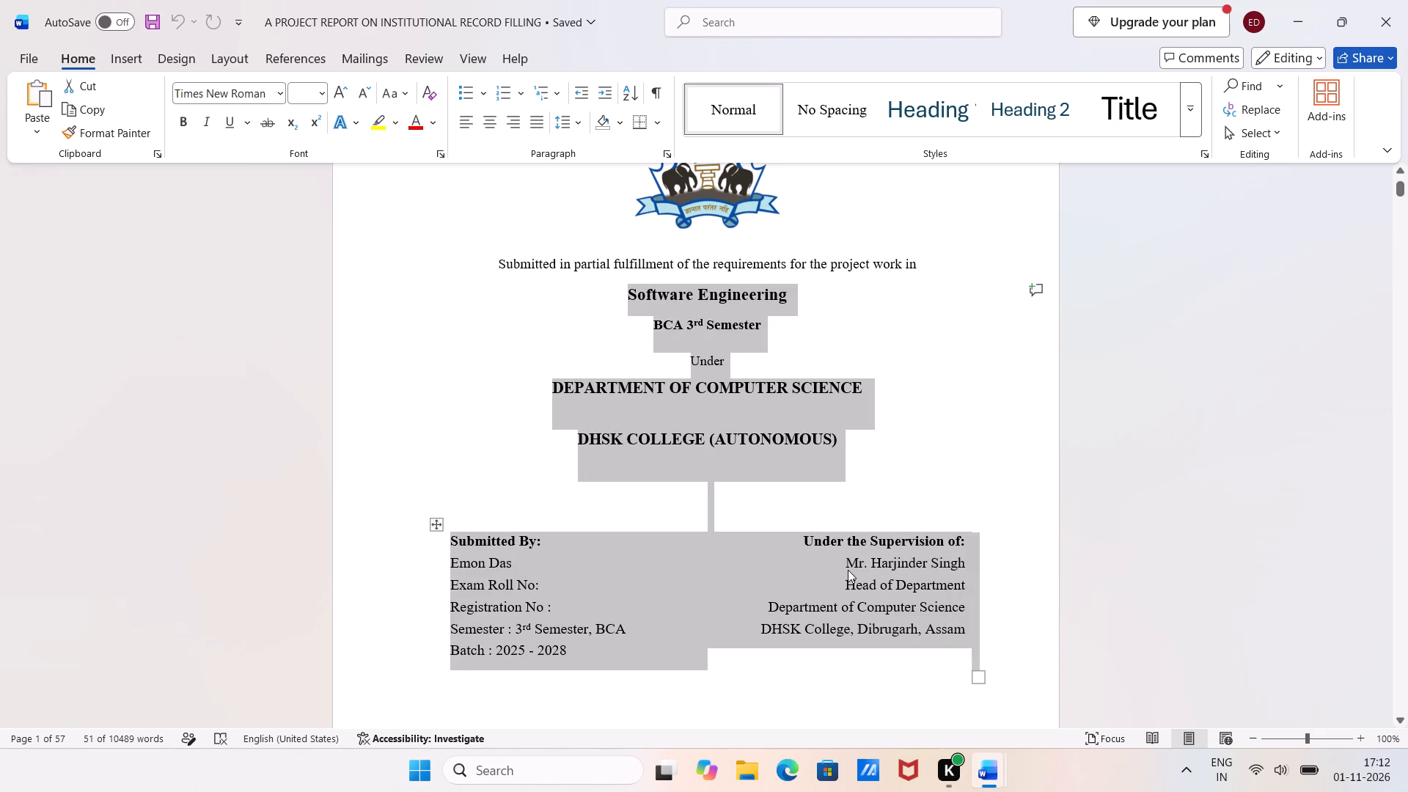
key(ctrl+c)
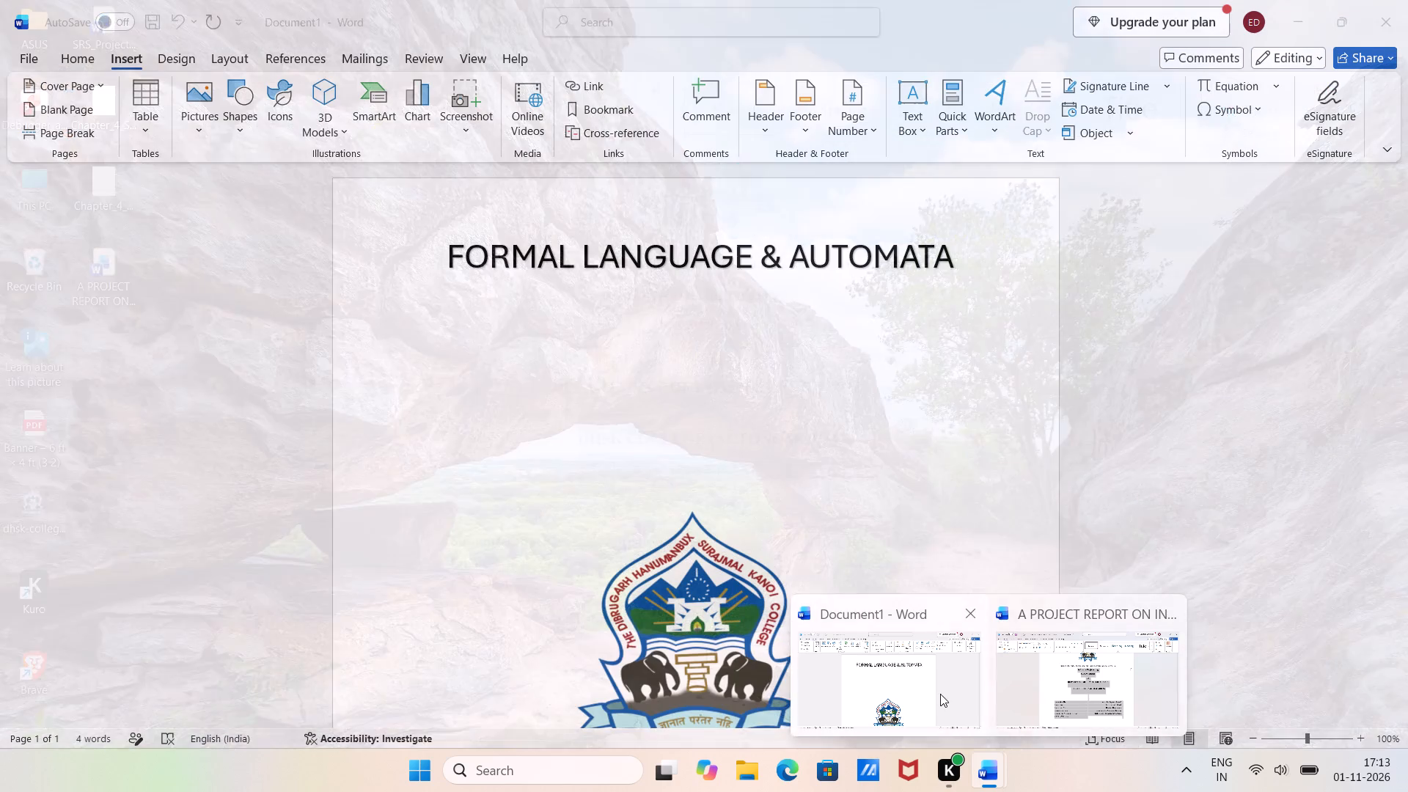
Switch to Document1 and move the college logo up closer to the WordArt heading, keeping it horizontally centred on the page.
click(940, 694)
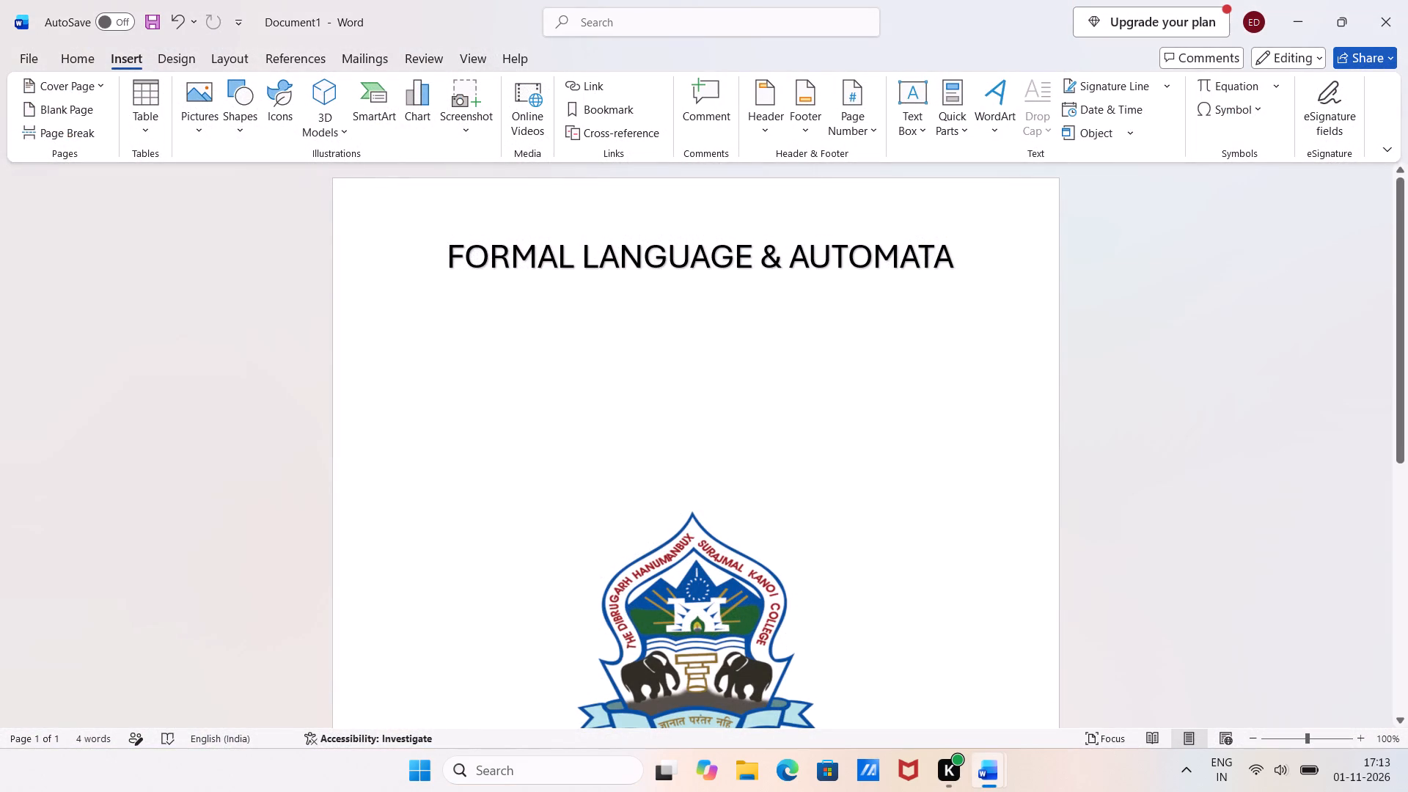
click(683, 617)
drag(683, 617, 694, 524)
drag(702, 625, 697, 528)
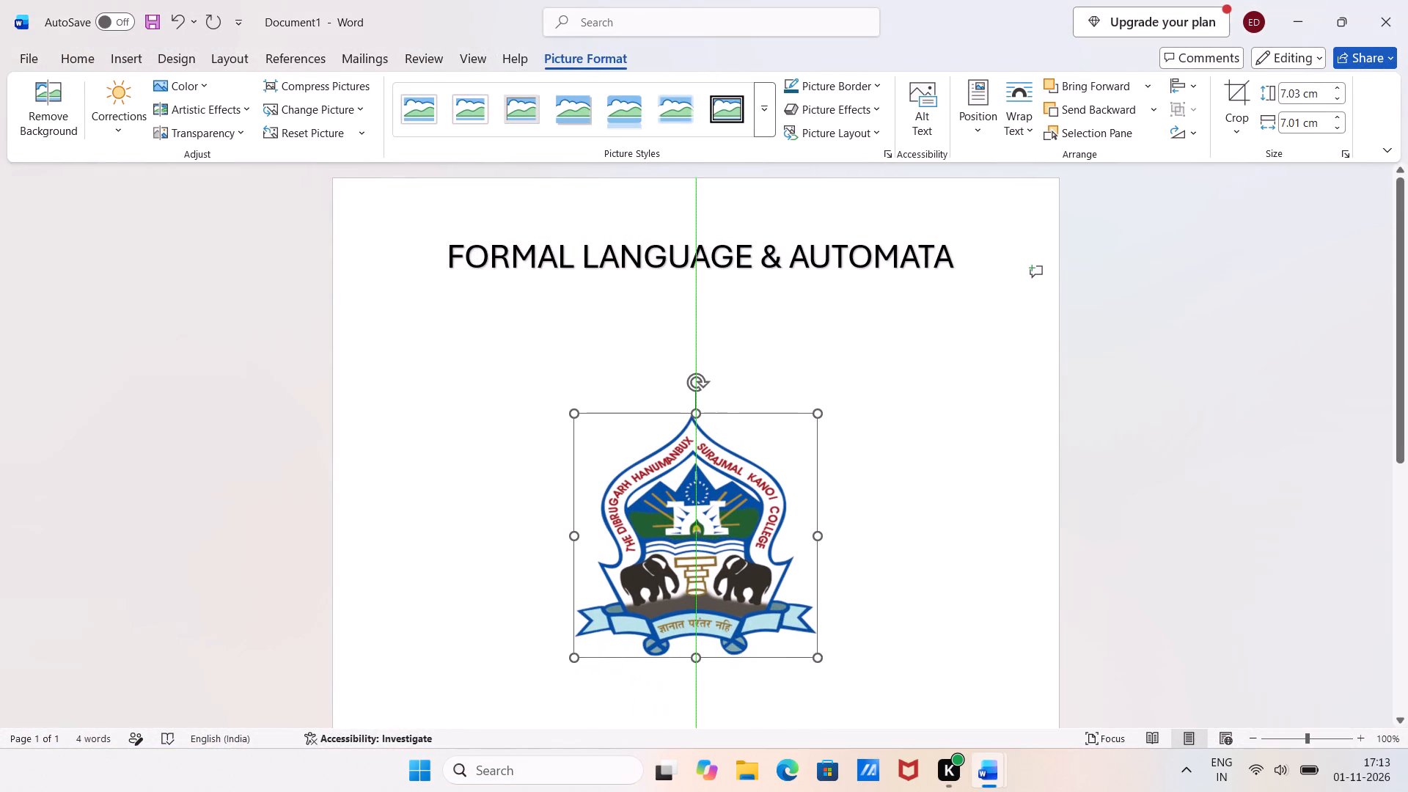
drag(697, 528, 708, 516)
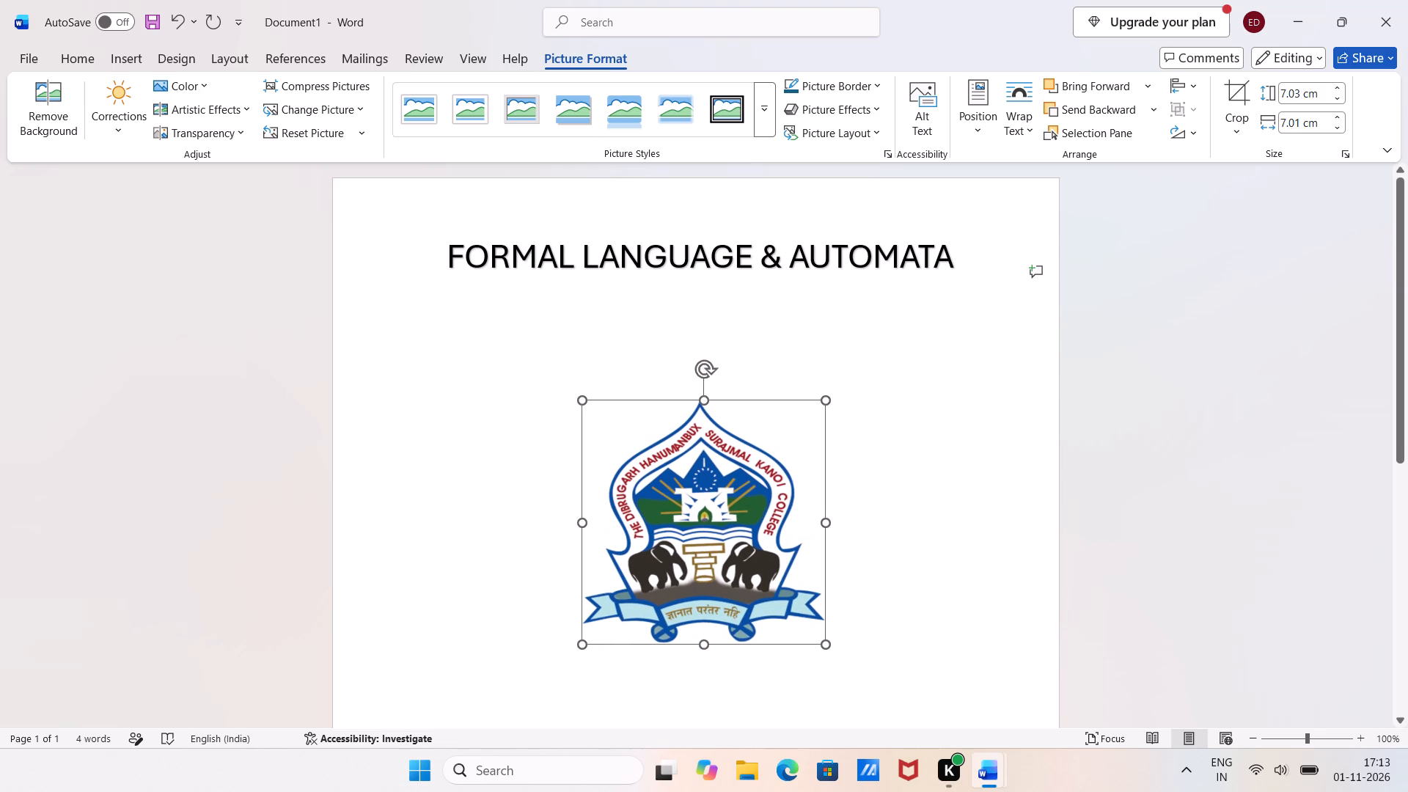
drag(708, 516, 691, 527)
Paste the copied cover details on the centred line below the college logo.
scroll(903, 464, down, 2)
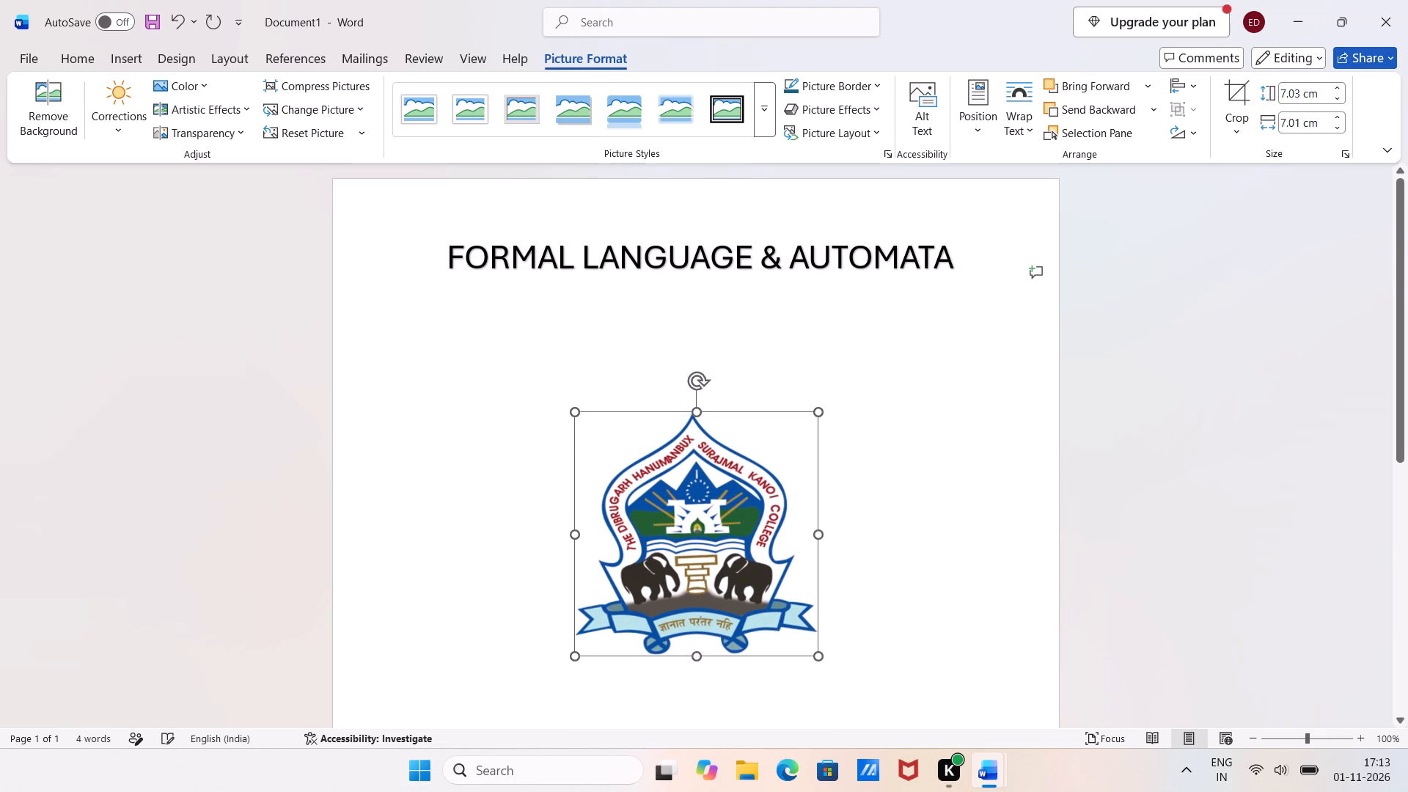
scroll(903, 464, down, 4)
click(700, 499)
double_click(692, 625)
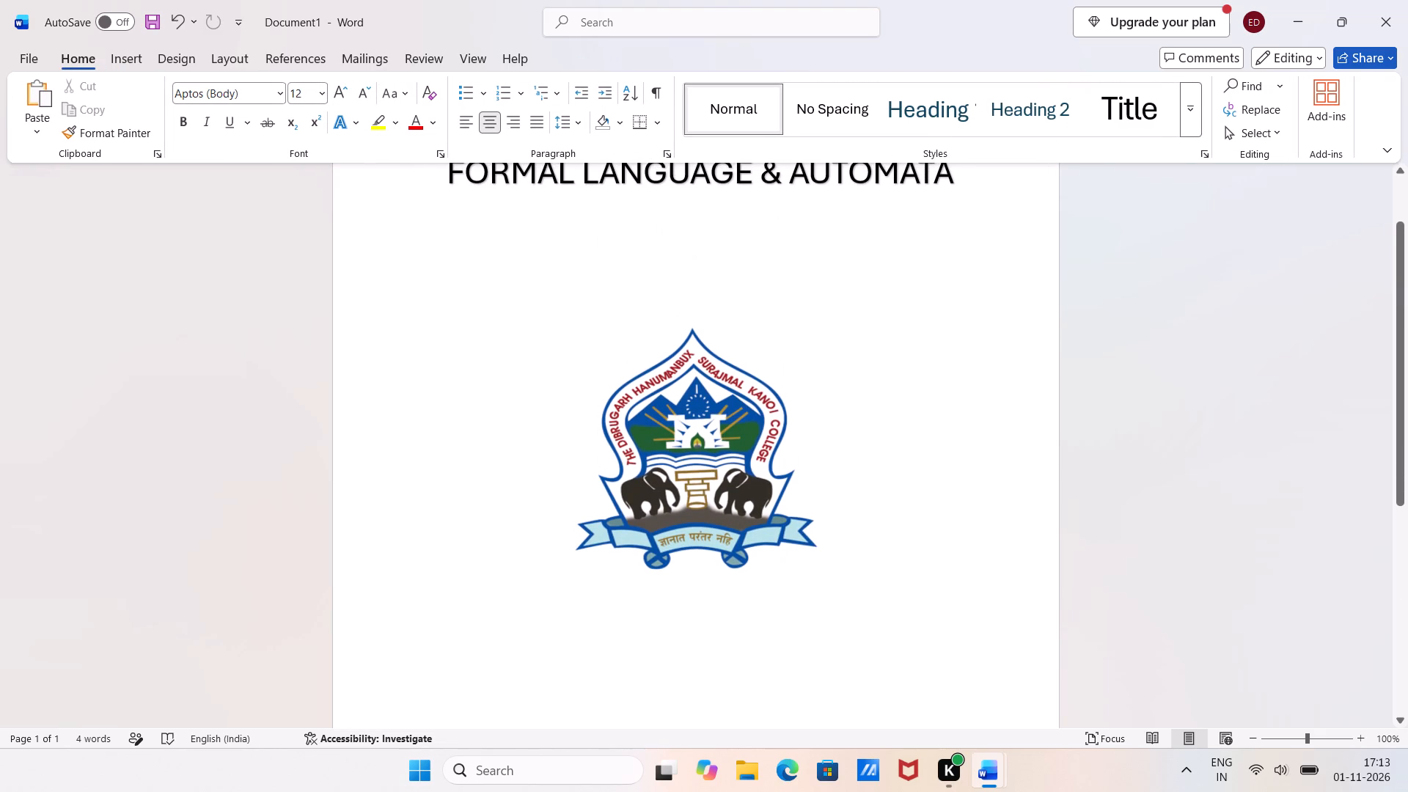
key(ctrl+v)
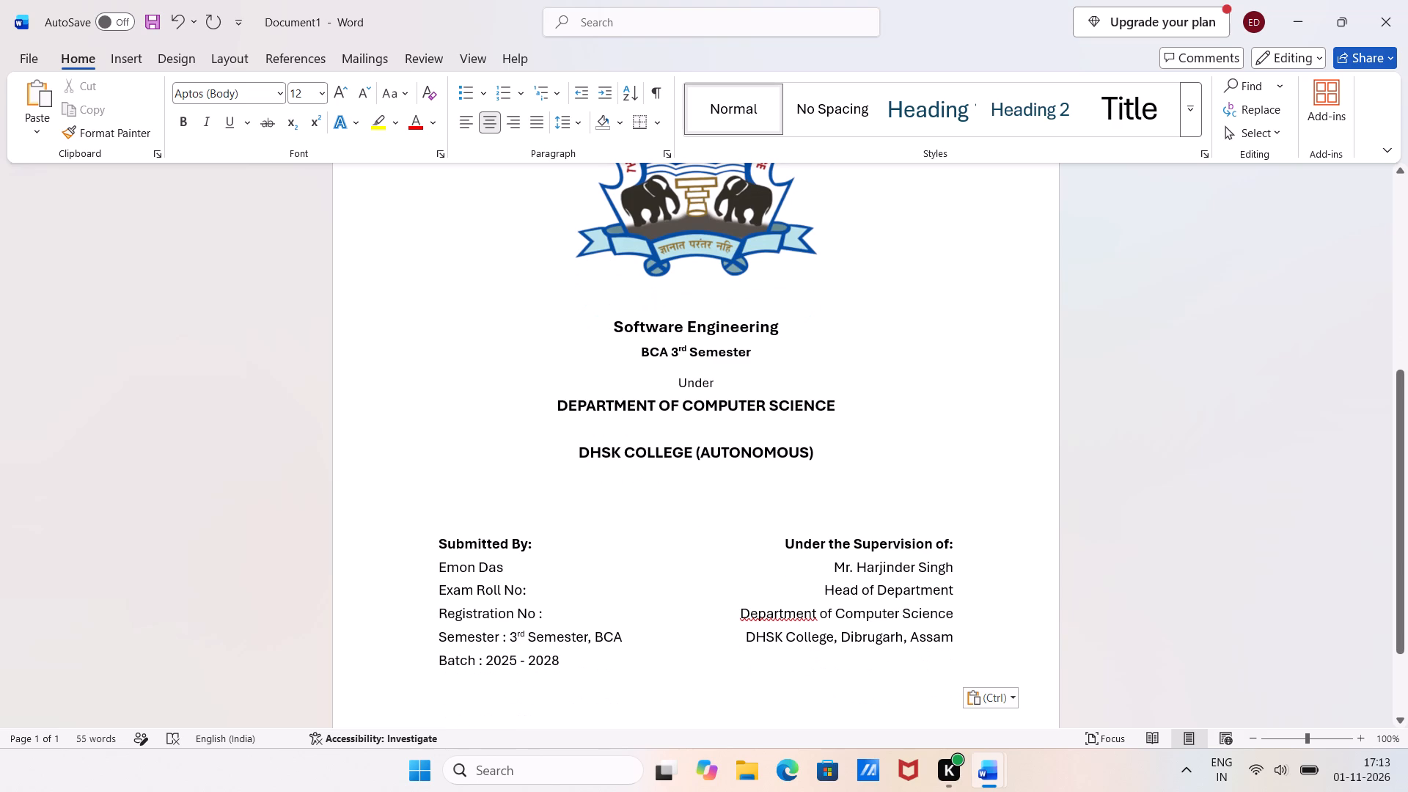
Replace the subject line "Software Engineering" with "FORMAL LANGUAGE & AUTOMATA" in capitals.
click(790, 330)
key(BackSpace)
key(BackSpace)
key(BackSpace)
key(BackSpace)
key(BackSpace)
key(BackSpace)
key(BackSpace)
key(BackSpace)
key(BackSpace)
key(BackSpace)
key(BackSpace)
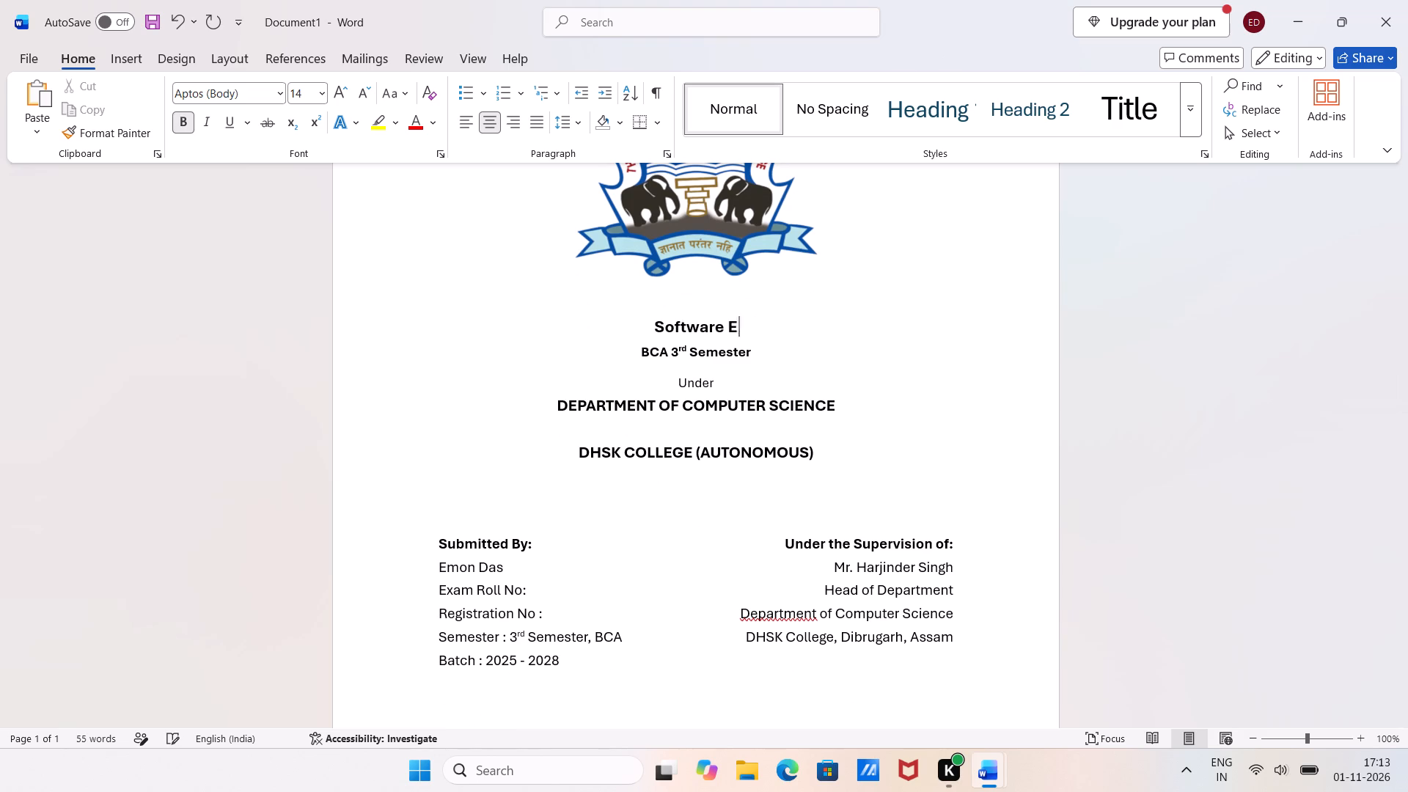
key(BackSpace)
key(BackSpace)
key(BackSpace)
key(BackSpace)
key(BackSpace)
key(BackSpace)
key(BackSpace)
key(BackSpace)
key(BackSpace)
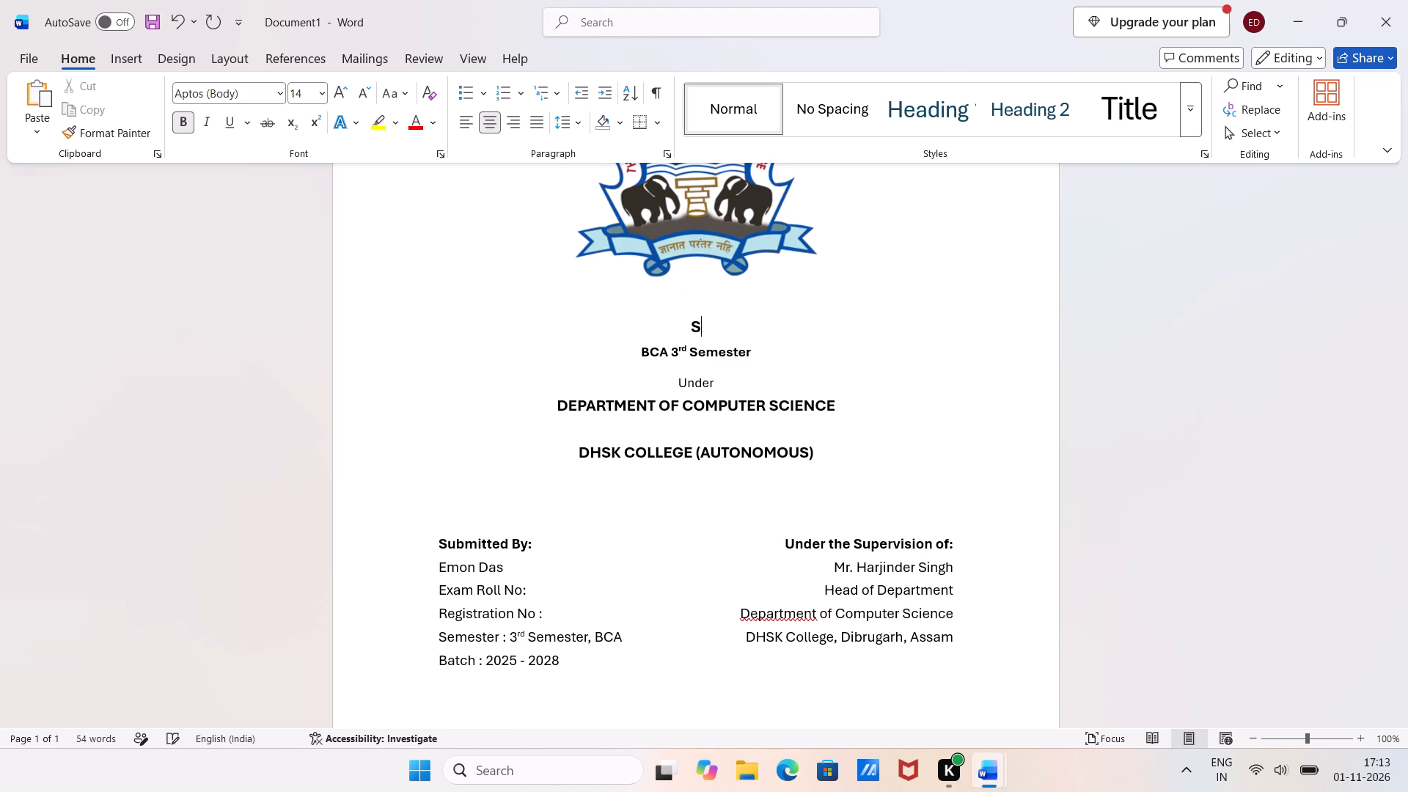
key(BackSpace)
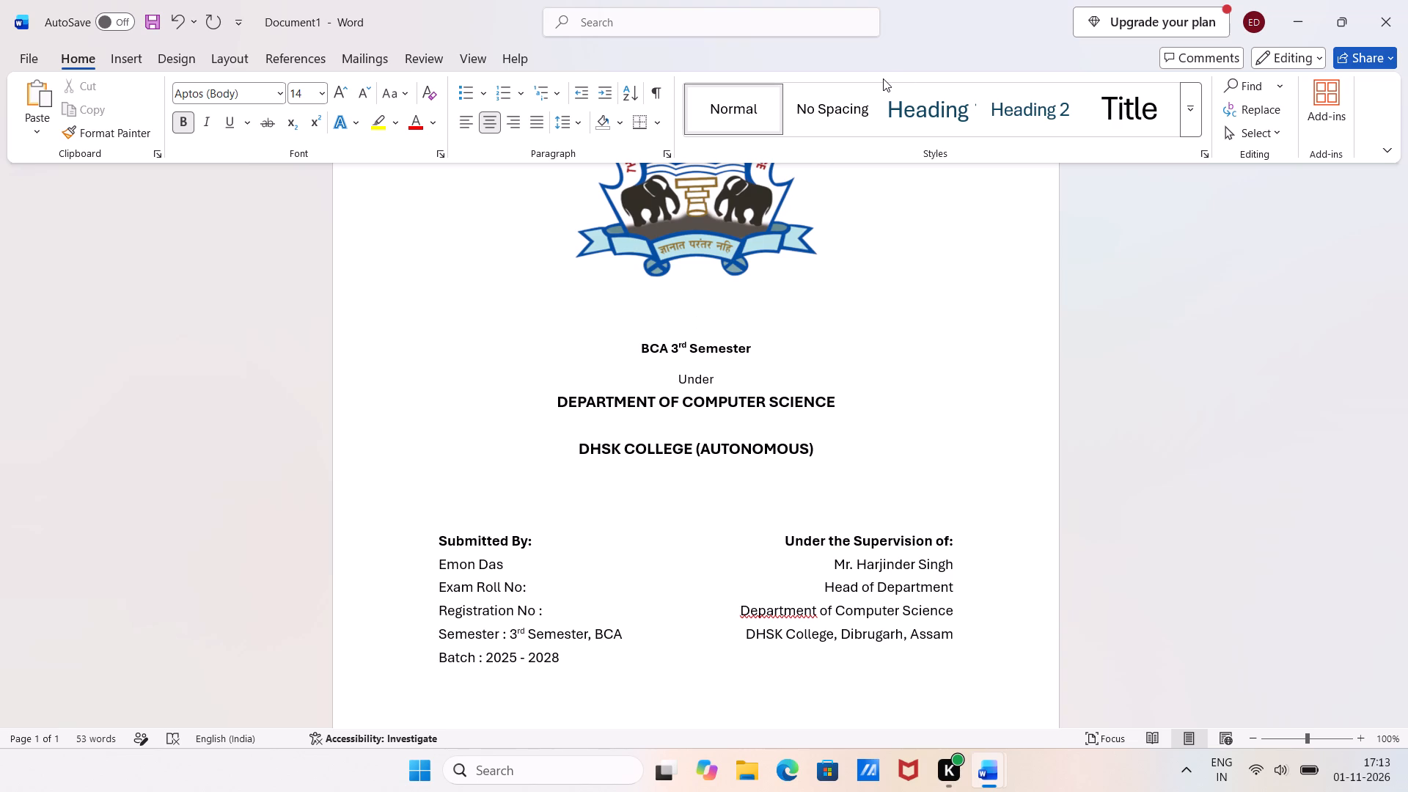
text(FO)
key(r)
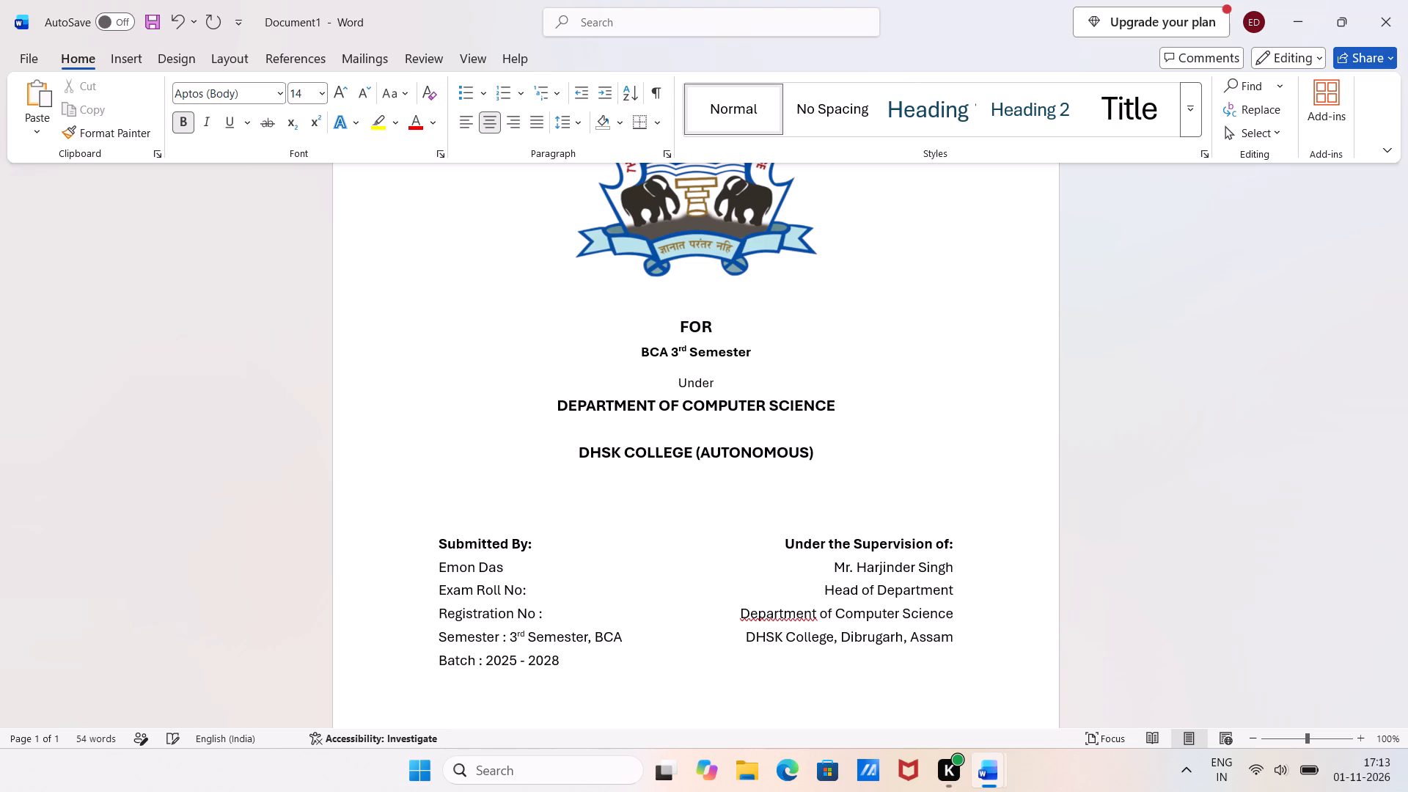
text(MAL)
key(space)
key(shift+l)
text(ANG)
text(UA)
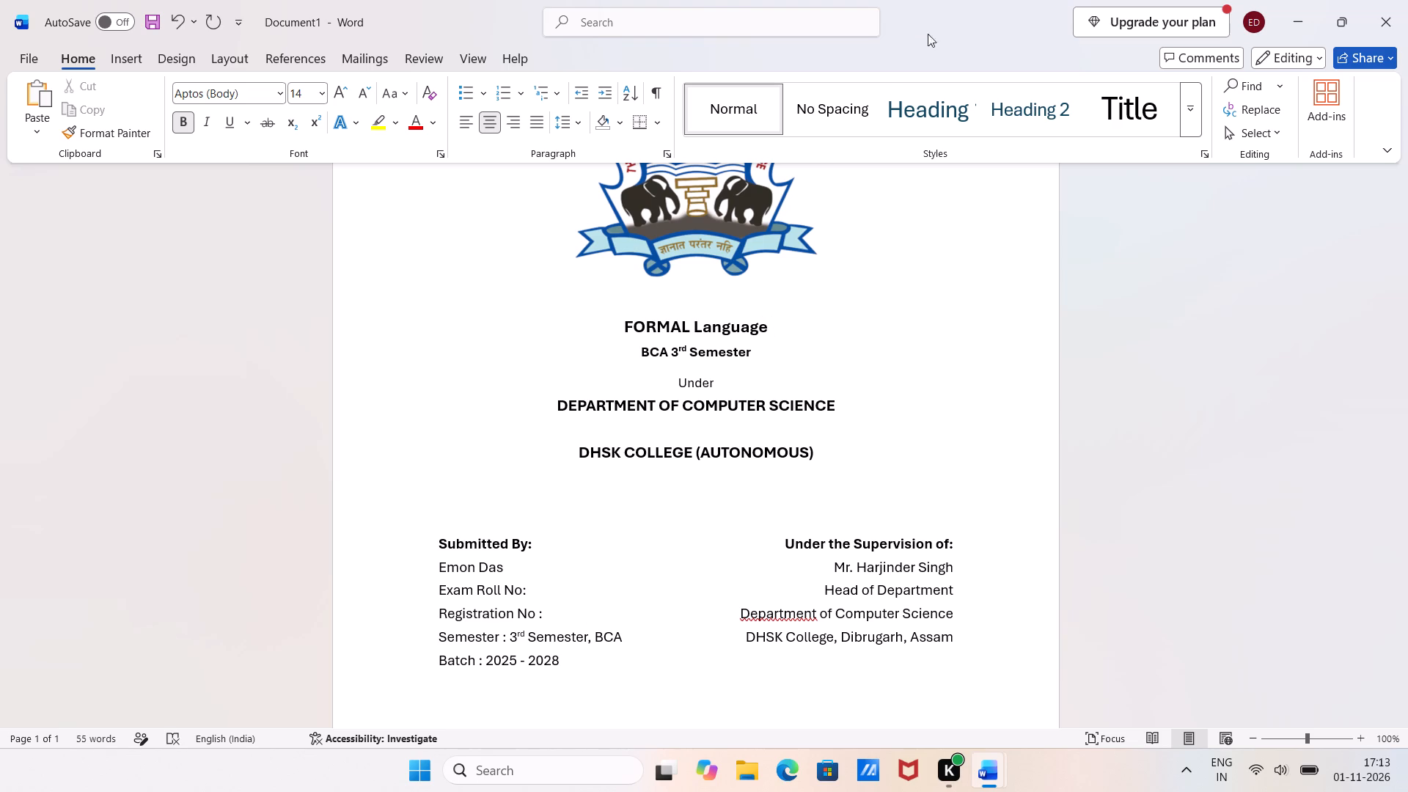
drag(769, 320, 703, 333)
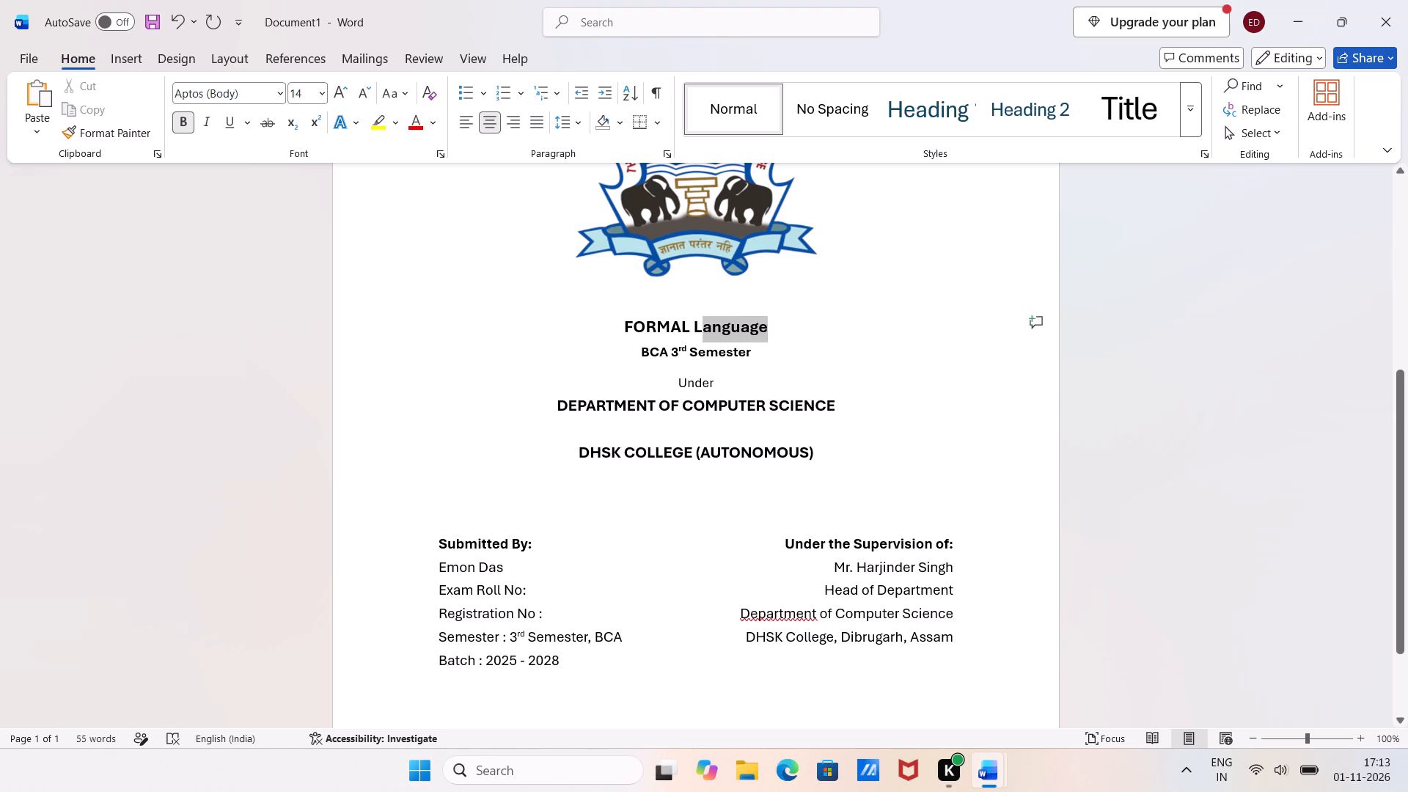
drag(703, 333, 703, 333)
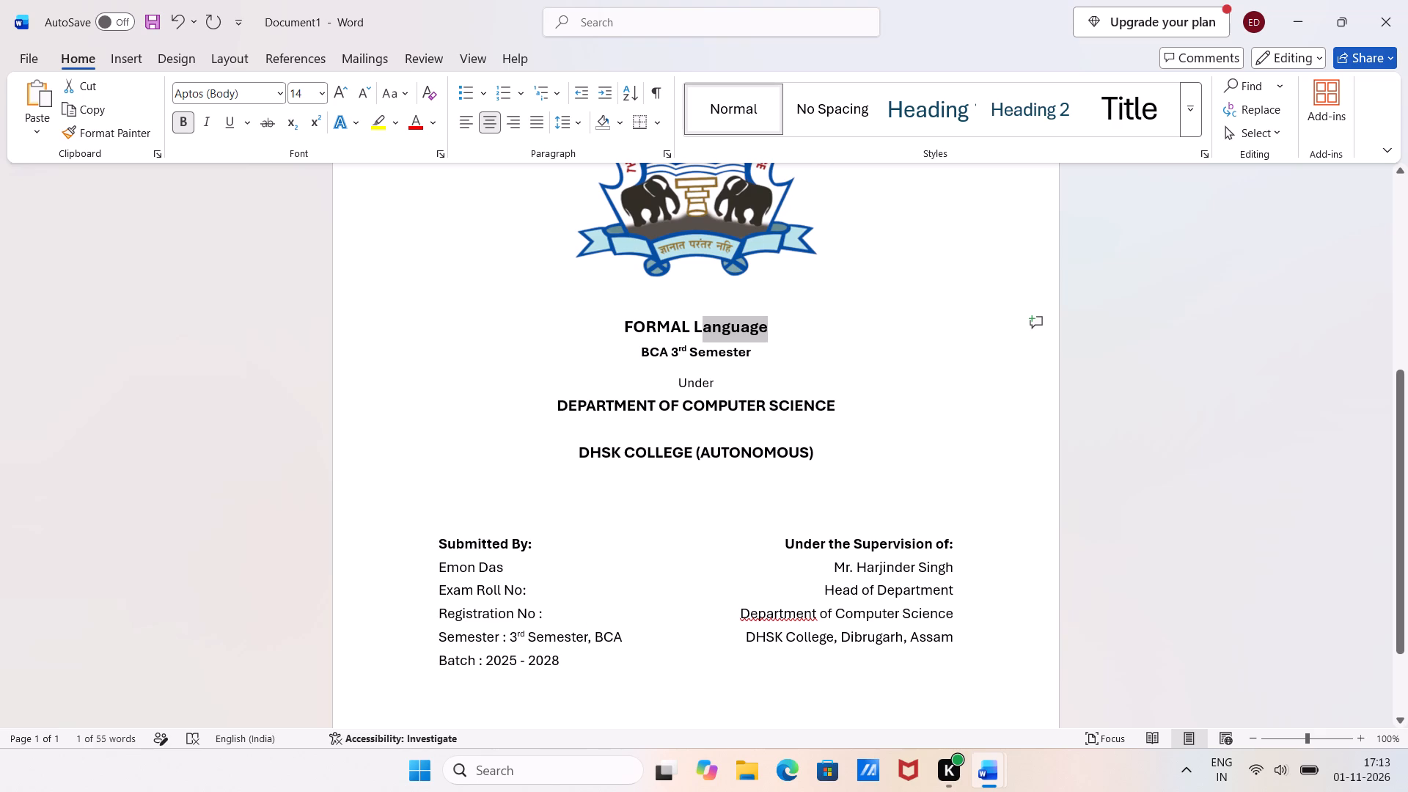
key(BackSpace)
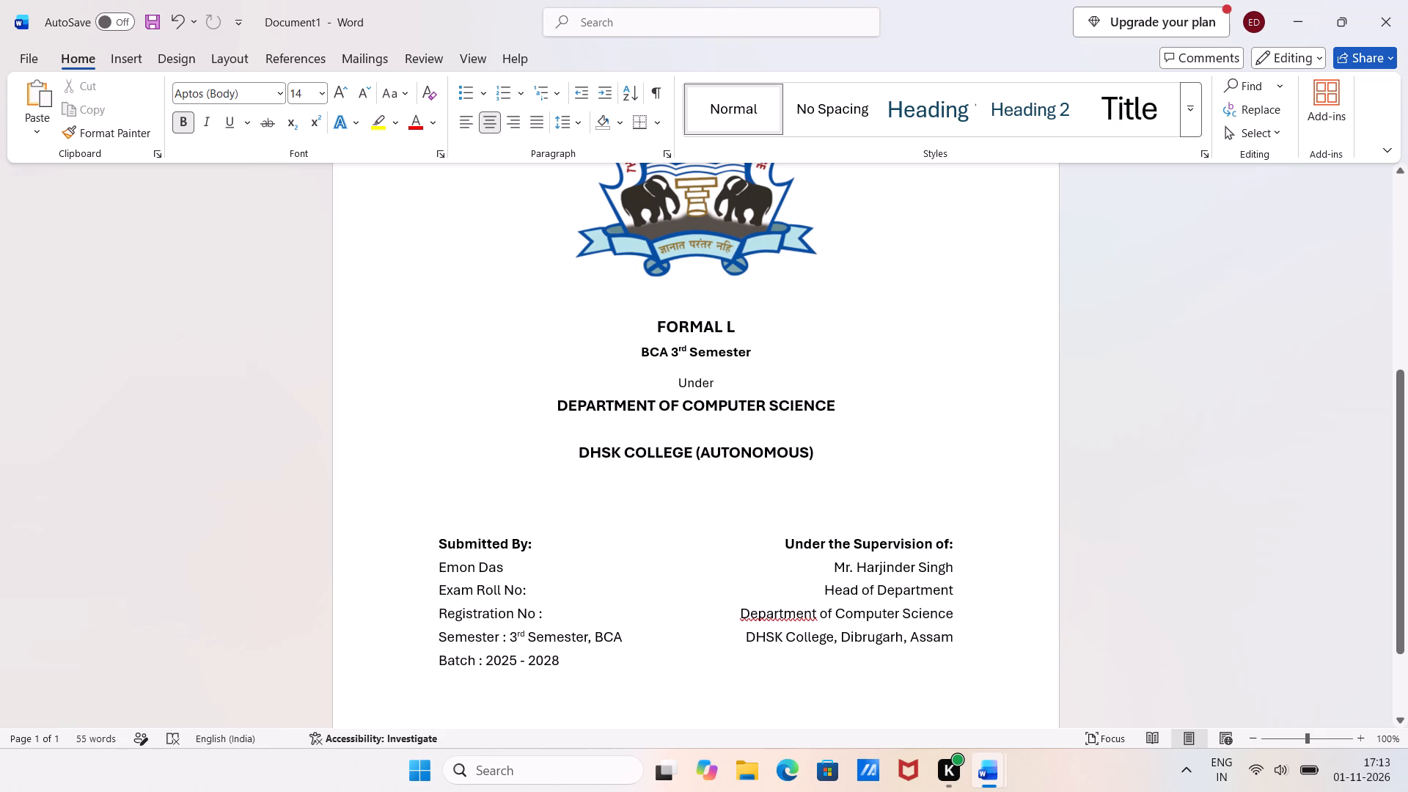
text(ANGUAGE)
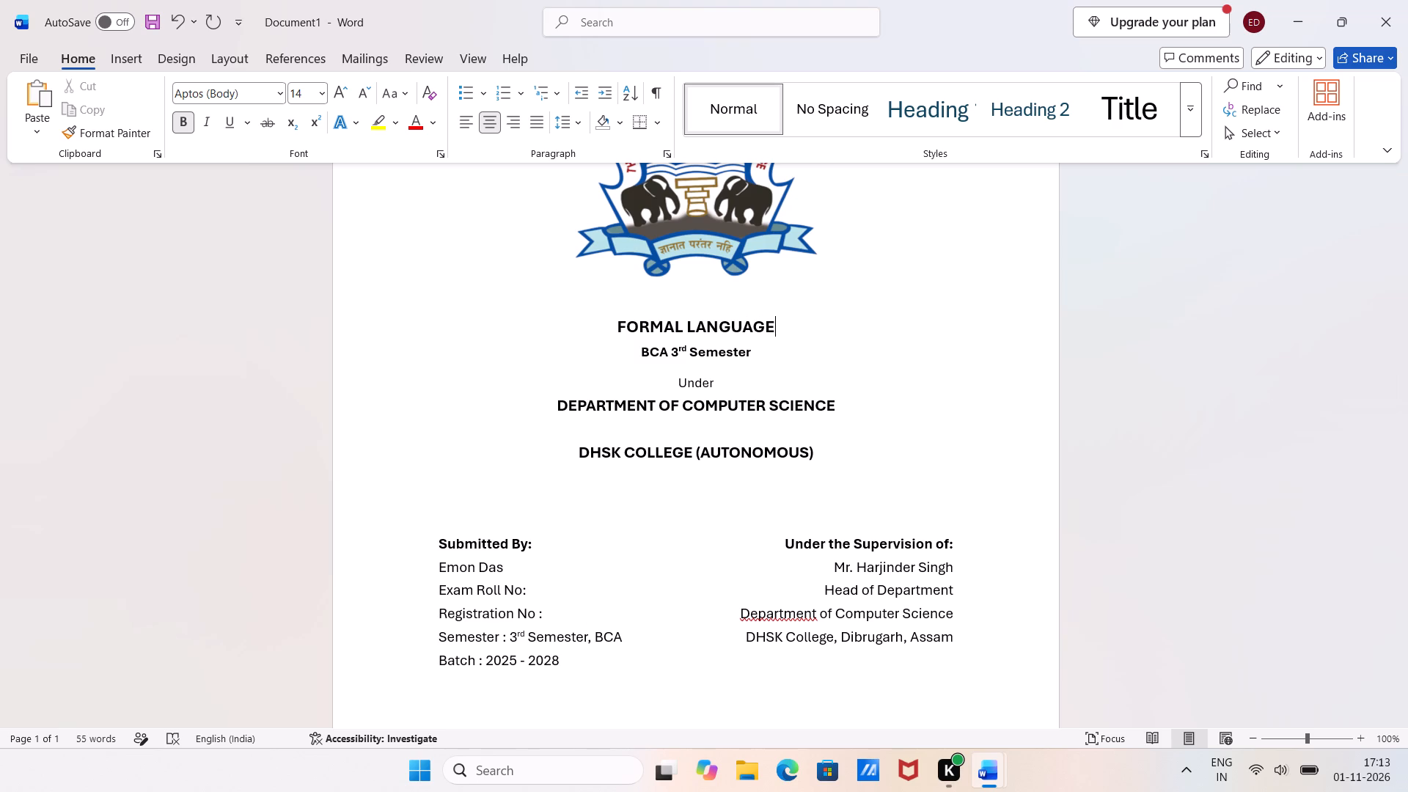
key(space)
key(shift+ampersand)
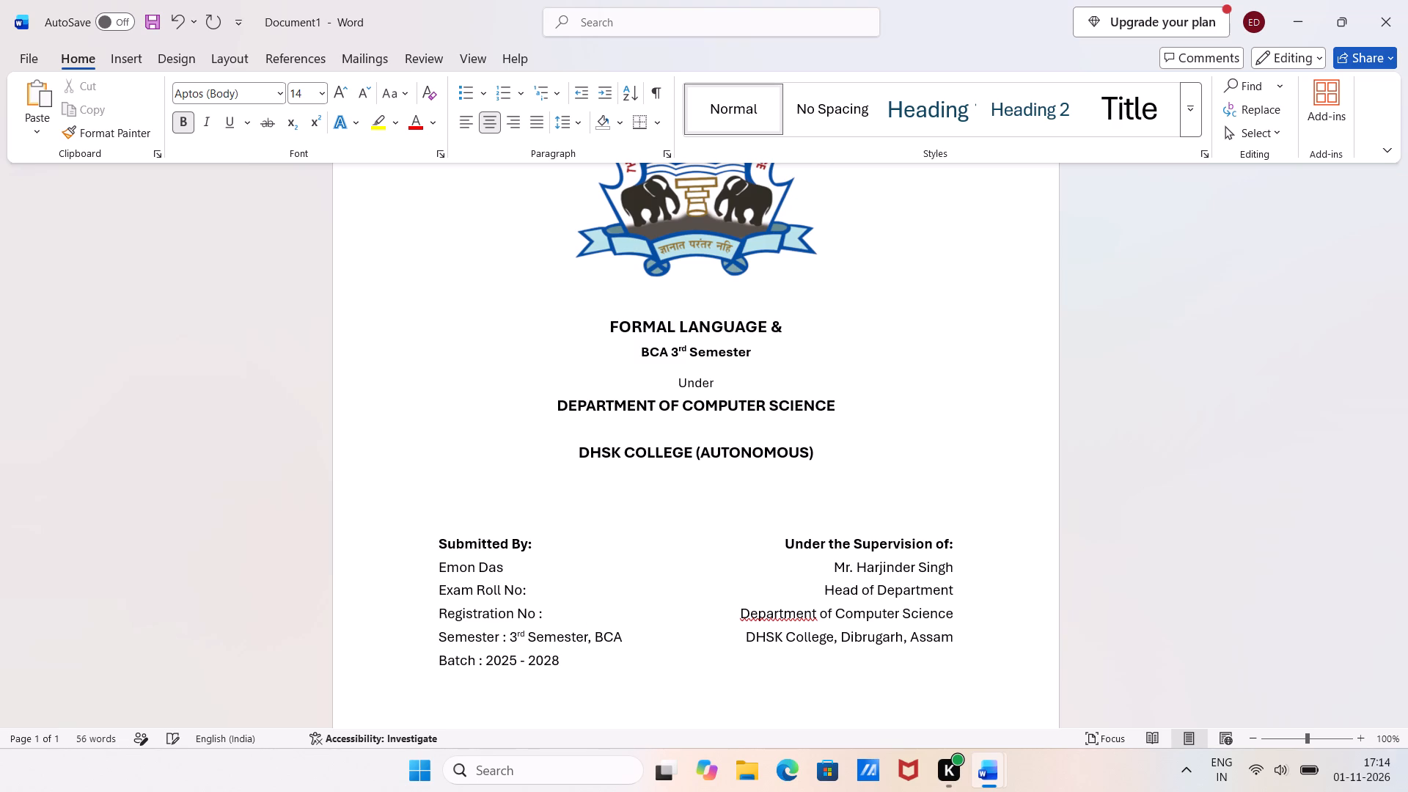
key(space)
text(AUTOMATA)
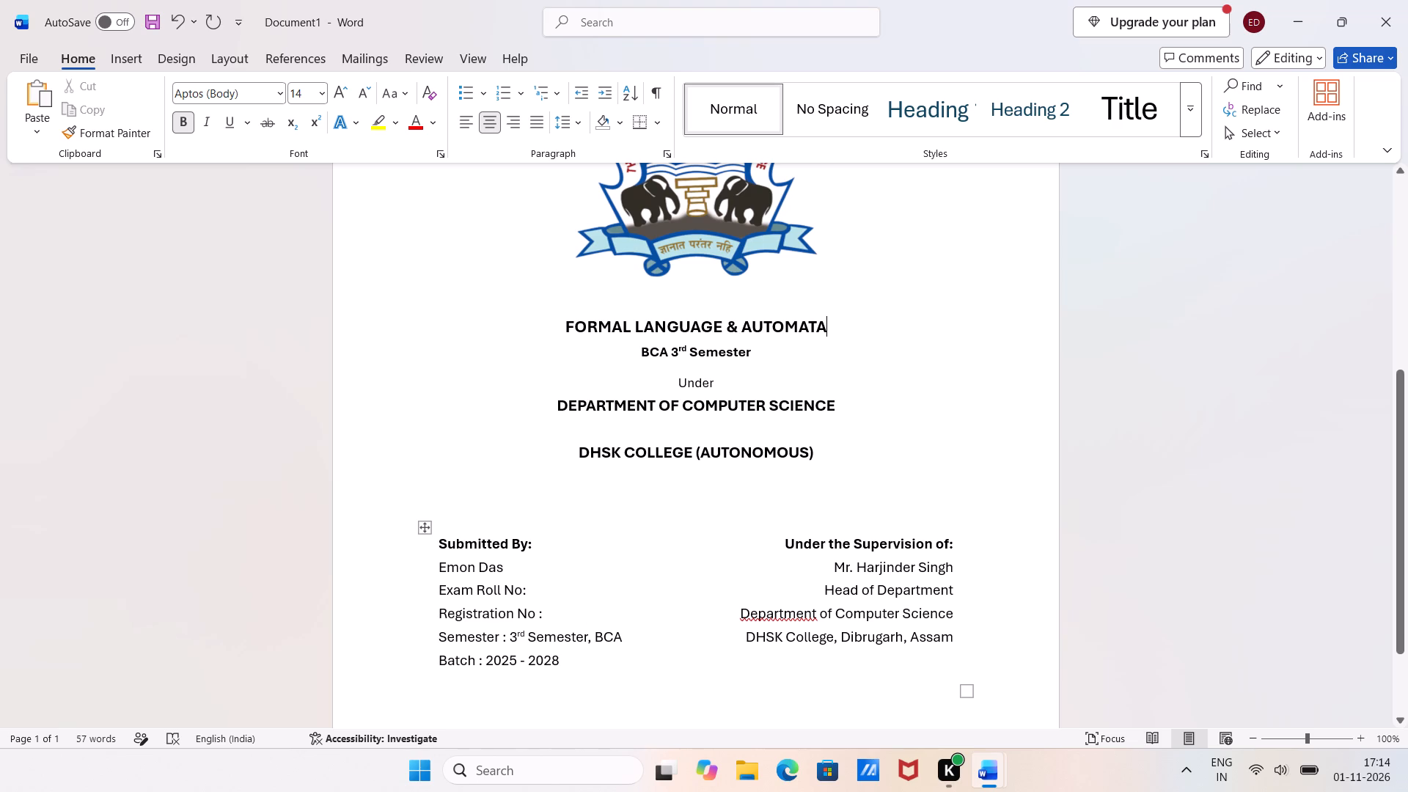
Delete the "Registration No :" line from the submitted-by details, leaving no blank line.
drag(440, 612, 548, 612)
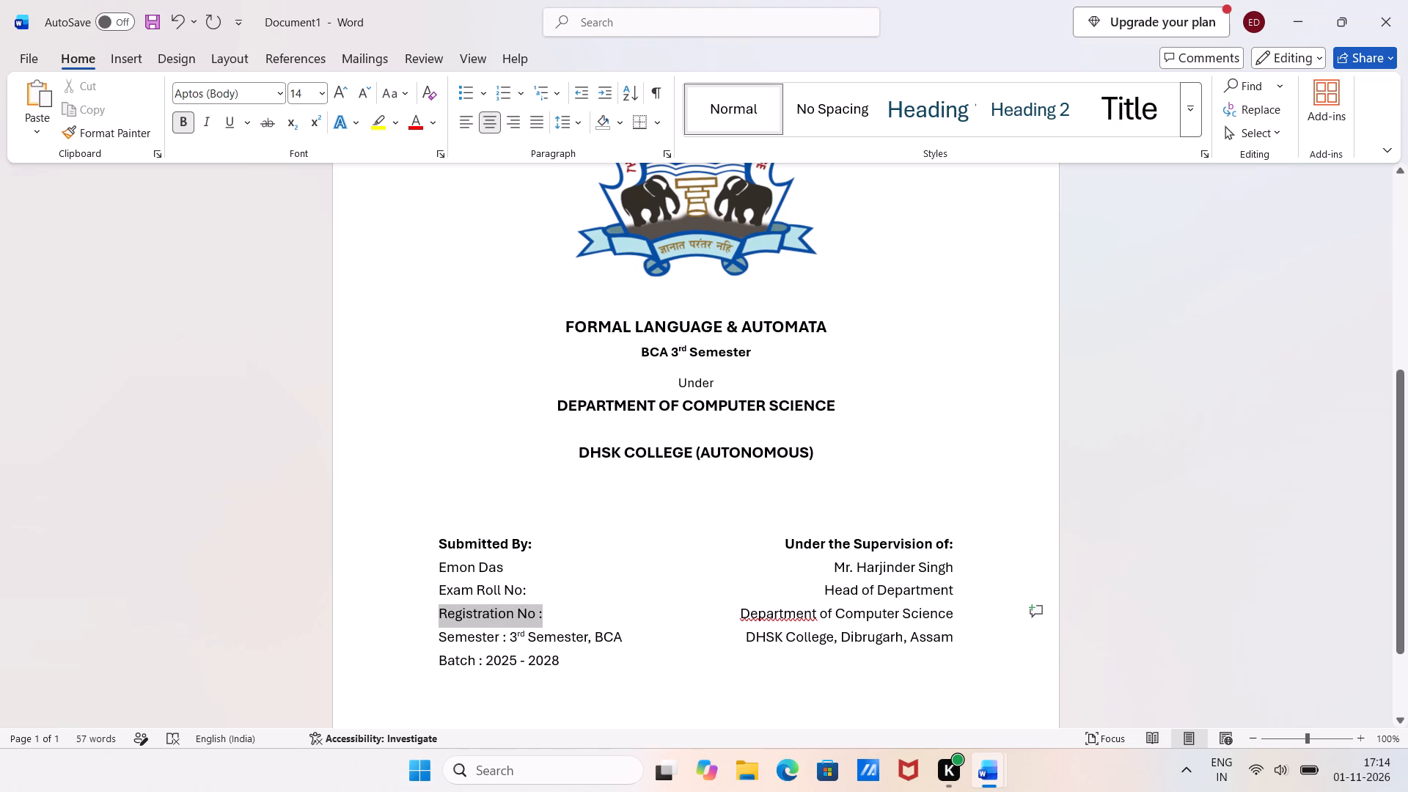
drag(548, 612, 549, 611)
key(BackSpace)
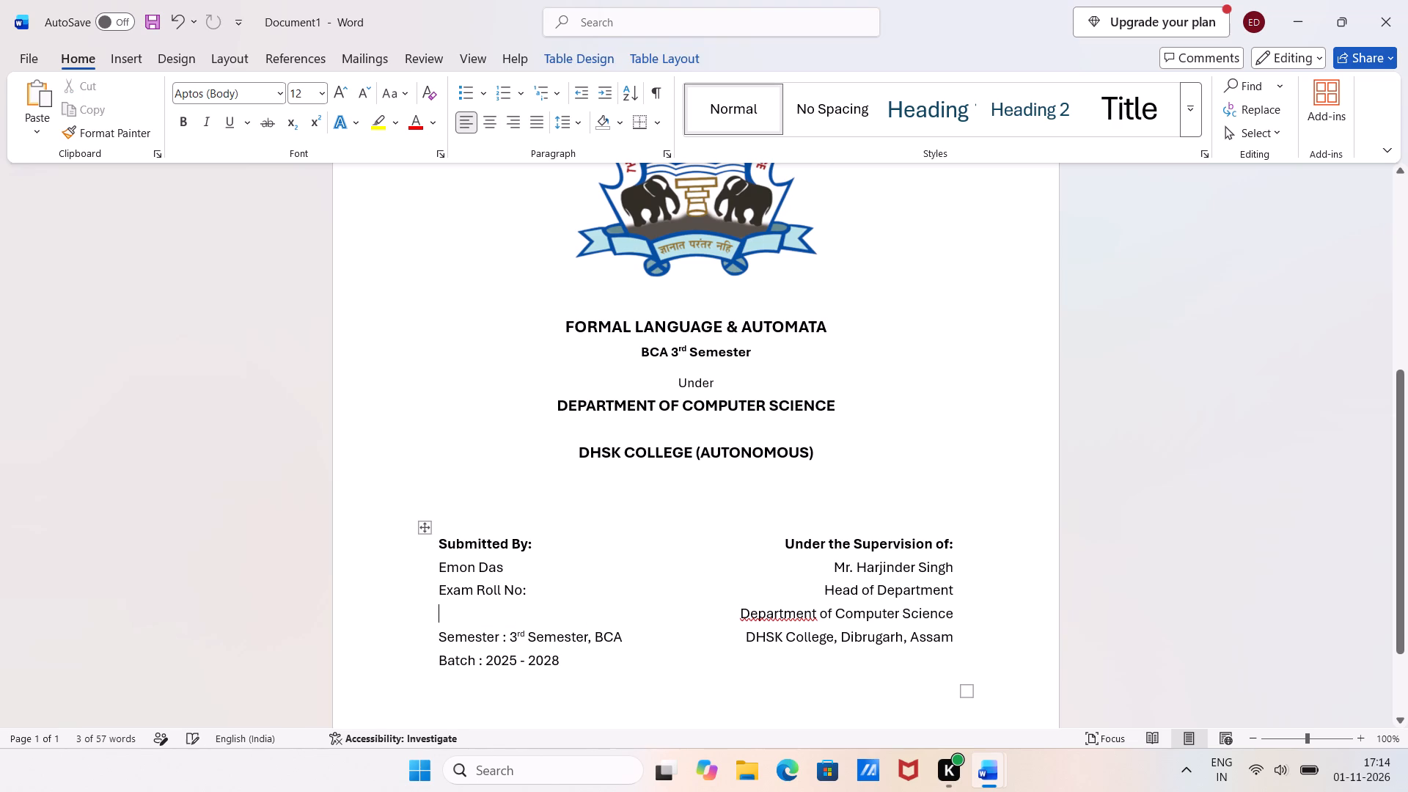
key(BackSpace)
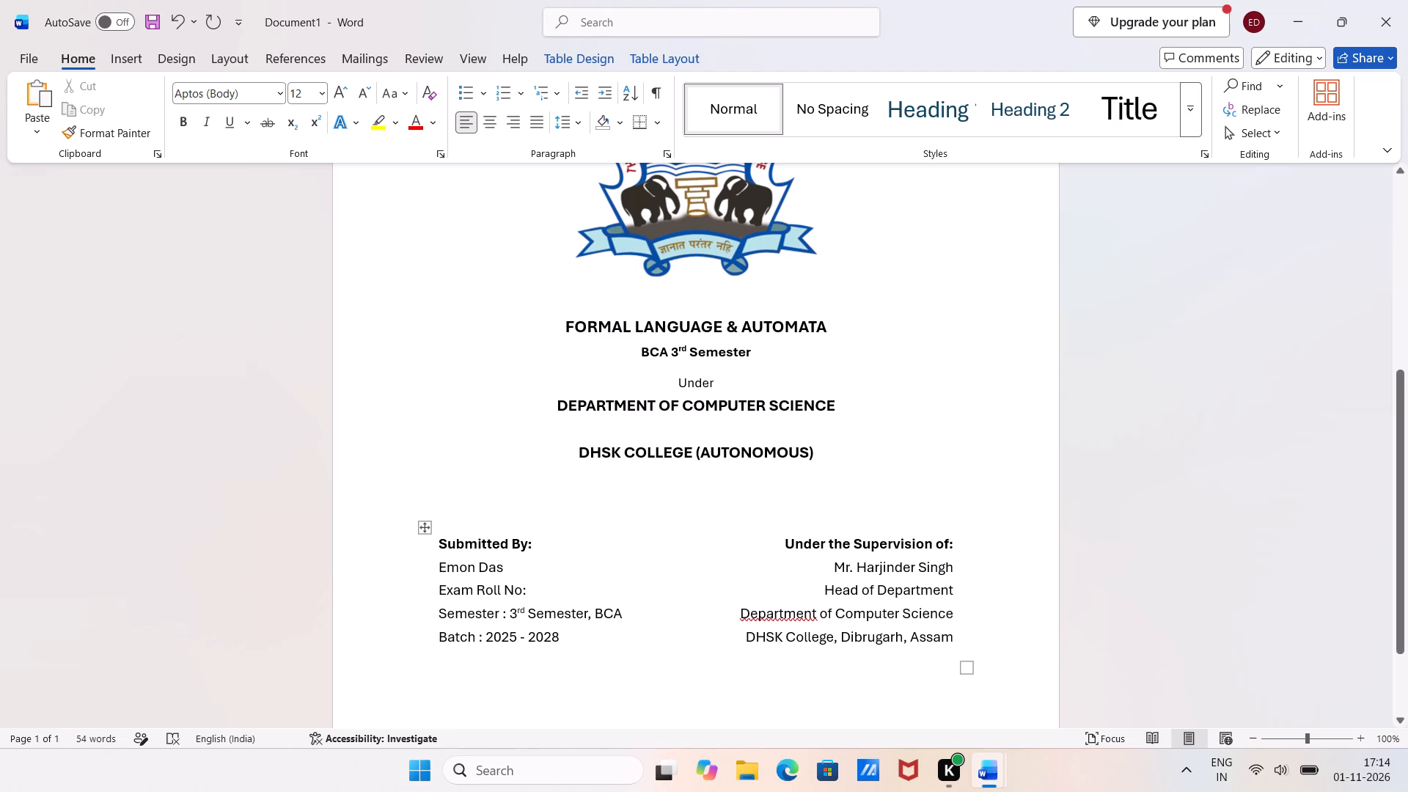
Enter the student's exam roll number after "Exam Roll No:".
key(space)
text(39)
Delete the words "Under the Supervision" from the heading above the supervisor's details, keeping only "of:".
click(932, 539)
key(BackSpace)
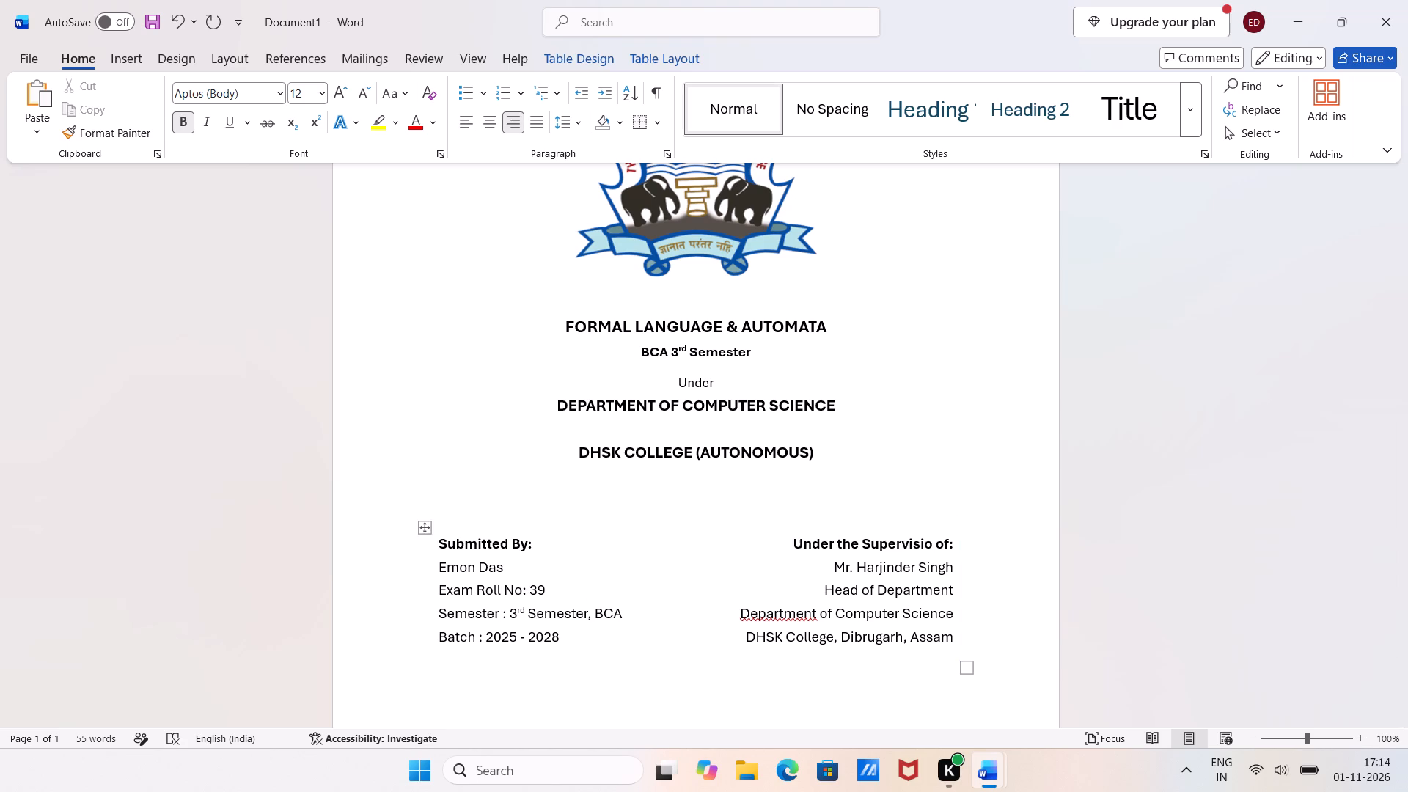
key(BackSpace)
key(BackSpace)
key(BackSpace)
key(BackSpace)
key(BackSpace)
key(BackSpace)
key(BackSpace)
key(BackSpace)
key(BackSpace)
key(BackSpace)
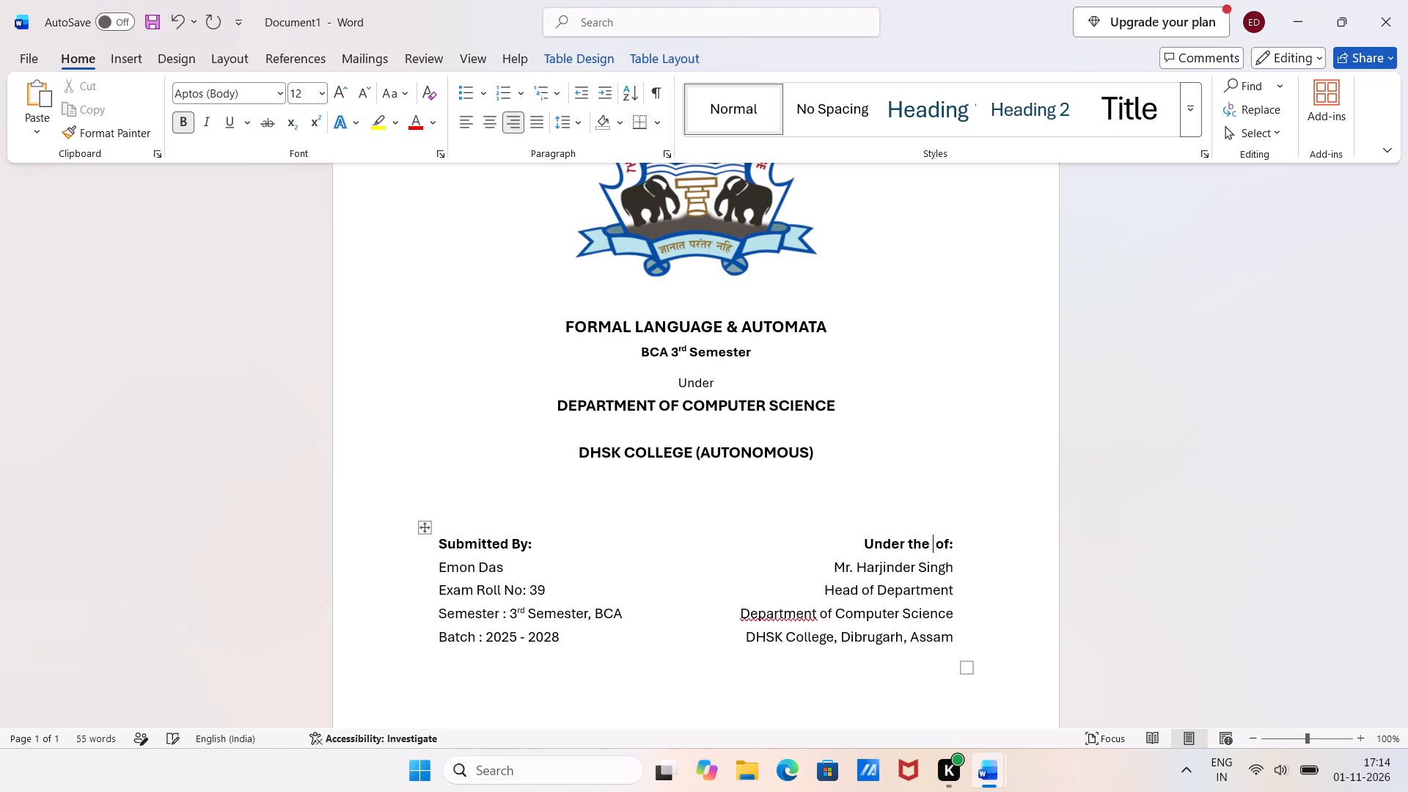
key(BackSpace)
key(BackSpace)
key(BackSpace)
key(BackSpace)
key(BackSpace)
key(BackSpace)
key(BackSpace)
key(BackSpace)
key(BackSpace)
key(BackSpace)
key(BackSpace)
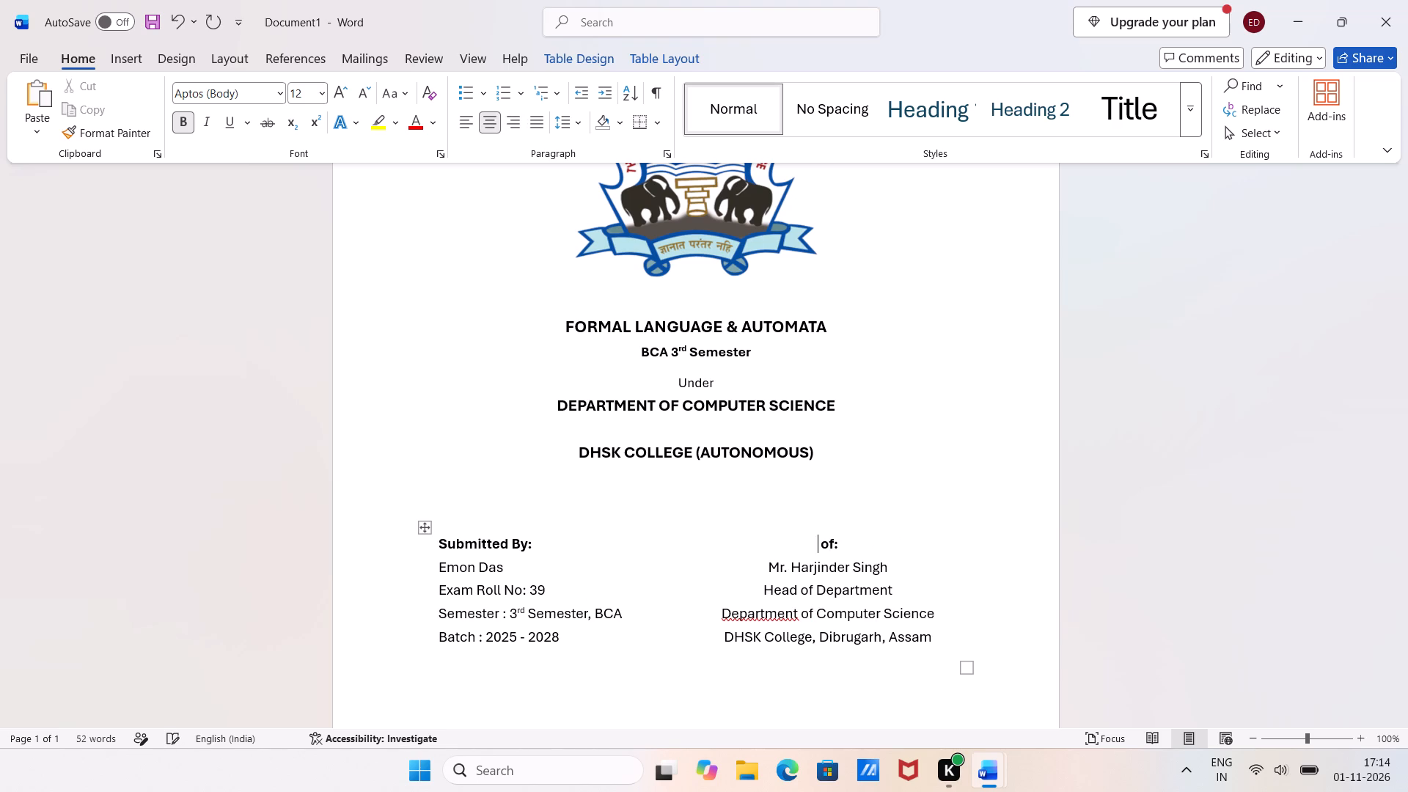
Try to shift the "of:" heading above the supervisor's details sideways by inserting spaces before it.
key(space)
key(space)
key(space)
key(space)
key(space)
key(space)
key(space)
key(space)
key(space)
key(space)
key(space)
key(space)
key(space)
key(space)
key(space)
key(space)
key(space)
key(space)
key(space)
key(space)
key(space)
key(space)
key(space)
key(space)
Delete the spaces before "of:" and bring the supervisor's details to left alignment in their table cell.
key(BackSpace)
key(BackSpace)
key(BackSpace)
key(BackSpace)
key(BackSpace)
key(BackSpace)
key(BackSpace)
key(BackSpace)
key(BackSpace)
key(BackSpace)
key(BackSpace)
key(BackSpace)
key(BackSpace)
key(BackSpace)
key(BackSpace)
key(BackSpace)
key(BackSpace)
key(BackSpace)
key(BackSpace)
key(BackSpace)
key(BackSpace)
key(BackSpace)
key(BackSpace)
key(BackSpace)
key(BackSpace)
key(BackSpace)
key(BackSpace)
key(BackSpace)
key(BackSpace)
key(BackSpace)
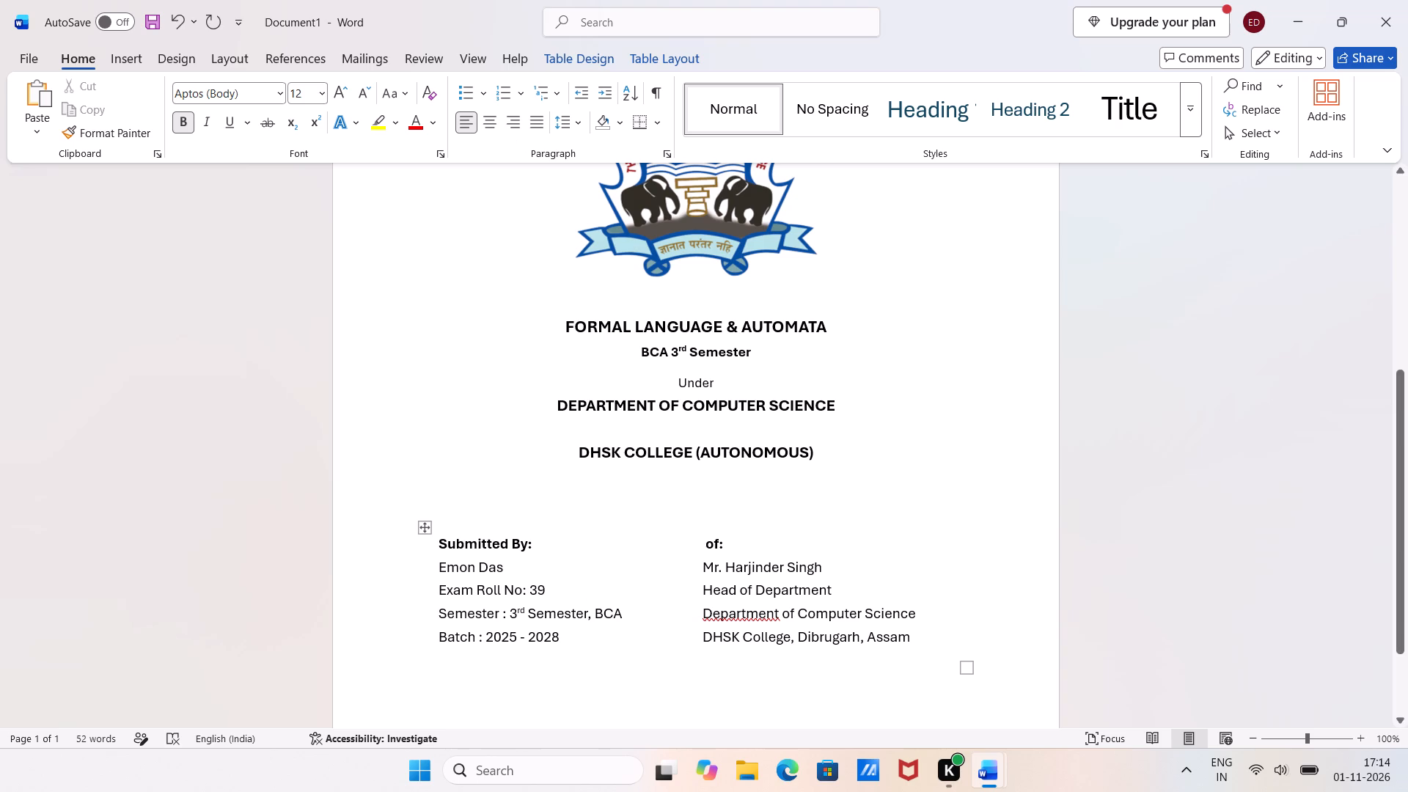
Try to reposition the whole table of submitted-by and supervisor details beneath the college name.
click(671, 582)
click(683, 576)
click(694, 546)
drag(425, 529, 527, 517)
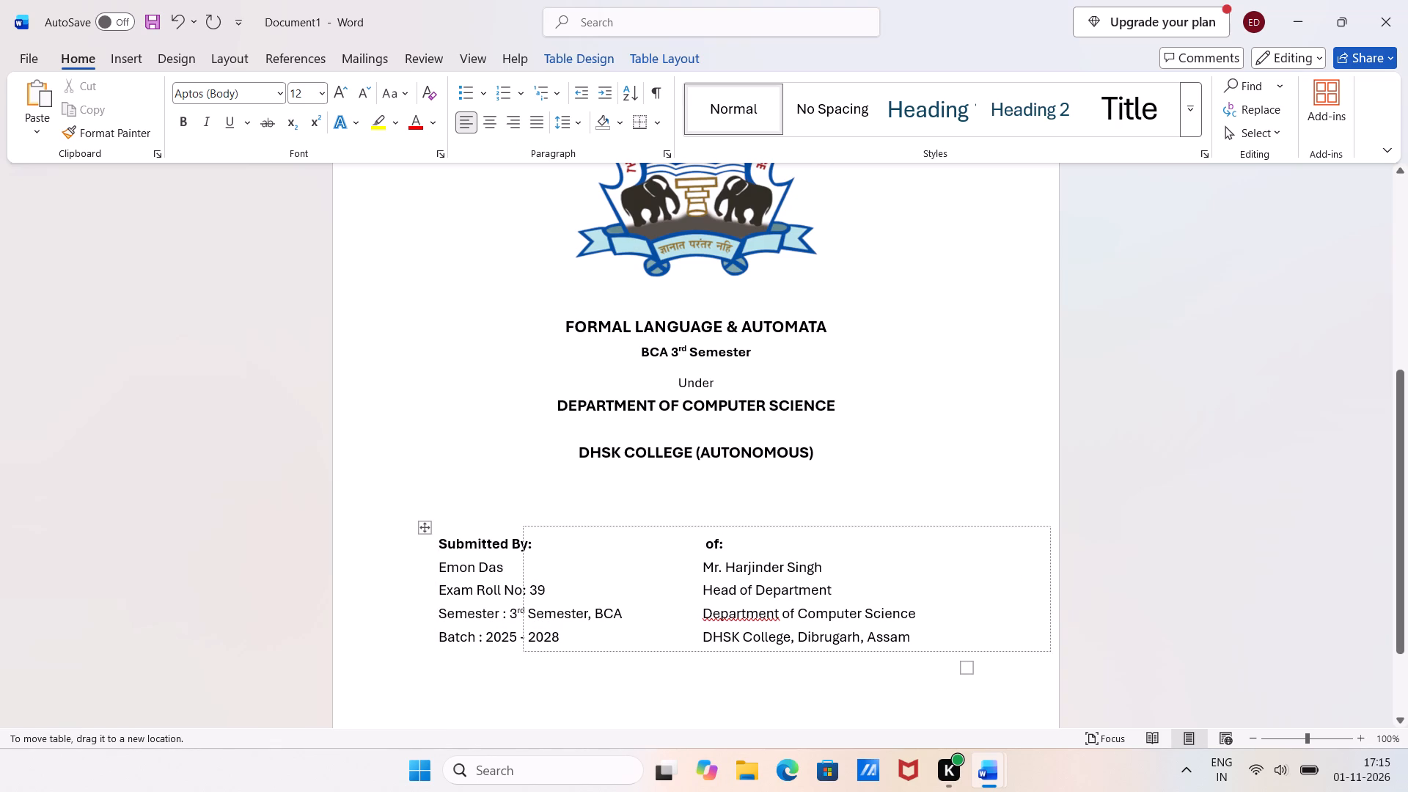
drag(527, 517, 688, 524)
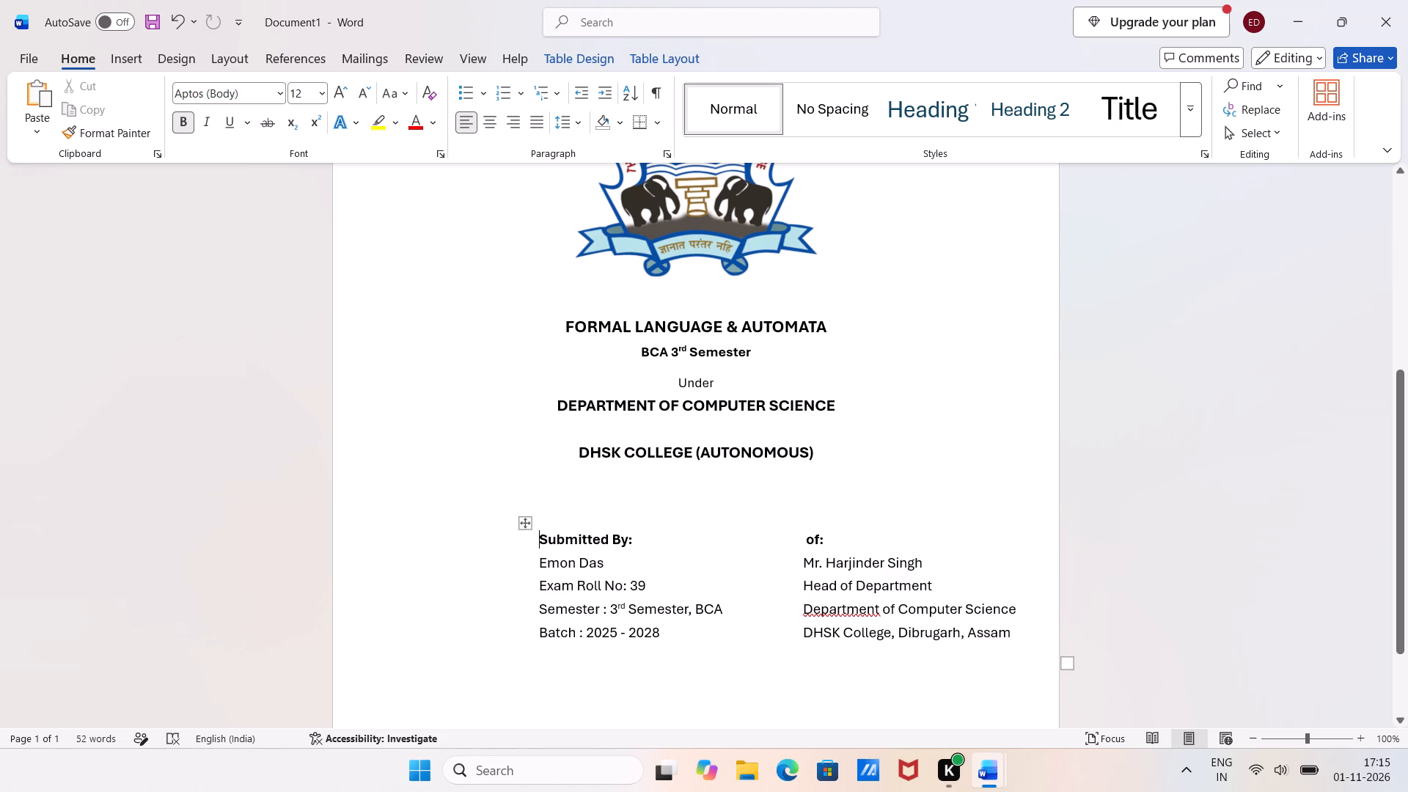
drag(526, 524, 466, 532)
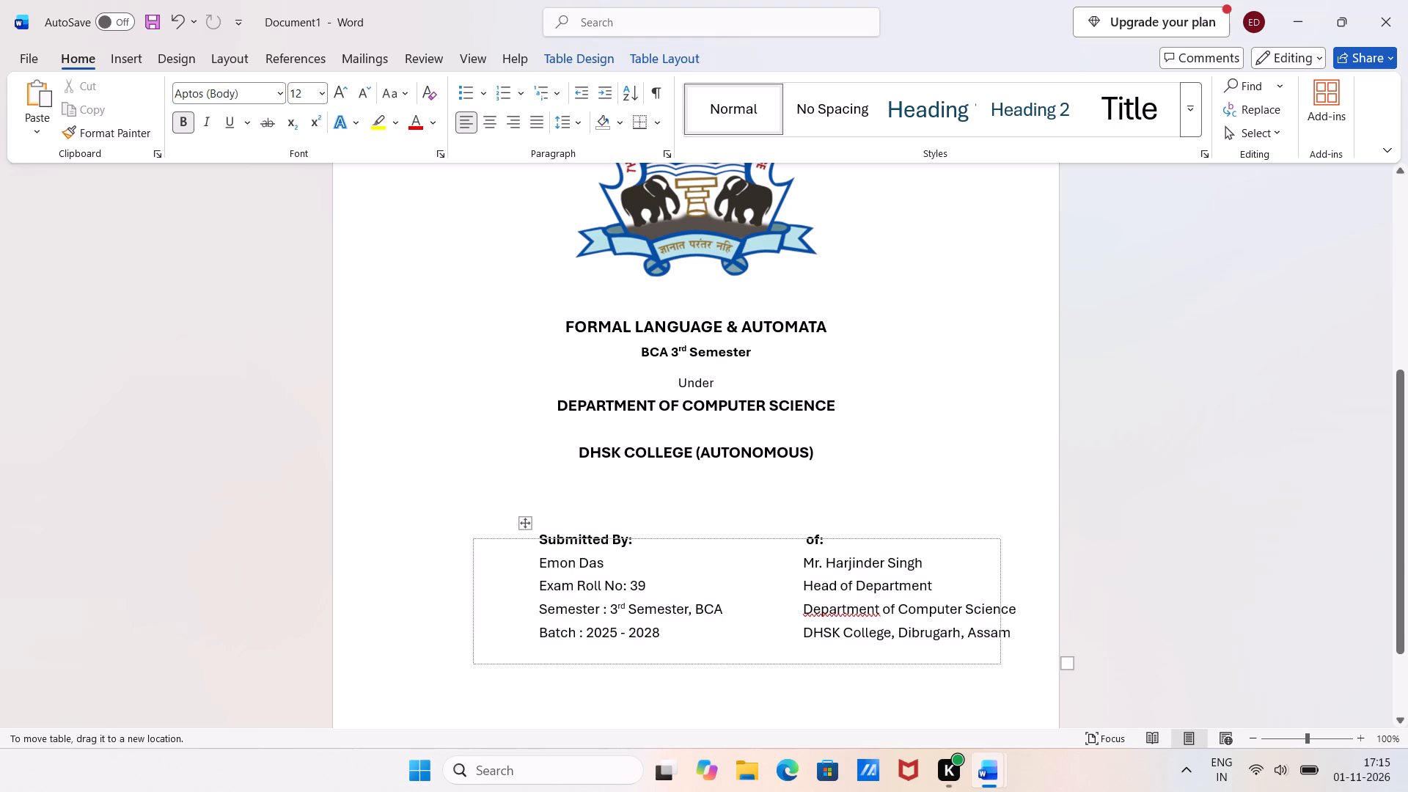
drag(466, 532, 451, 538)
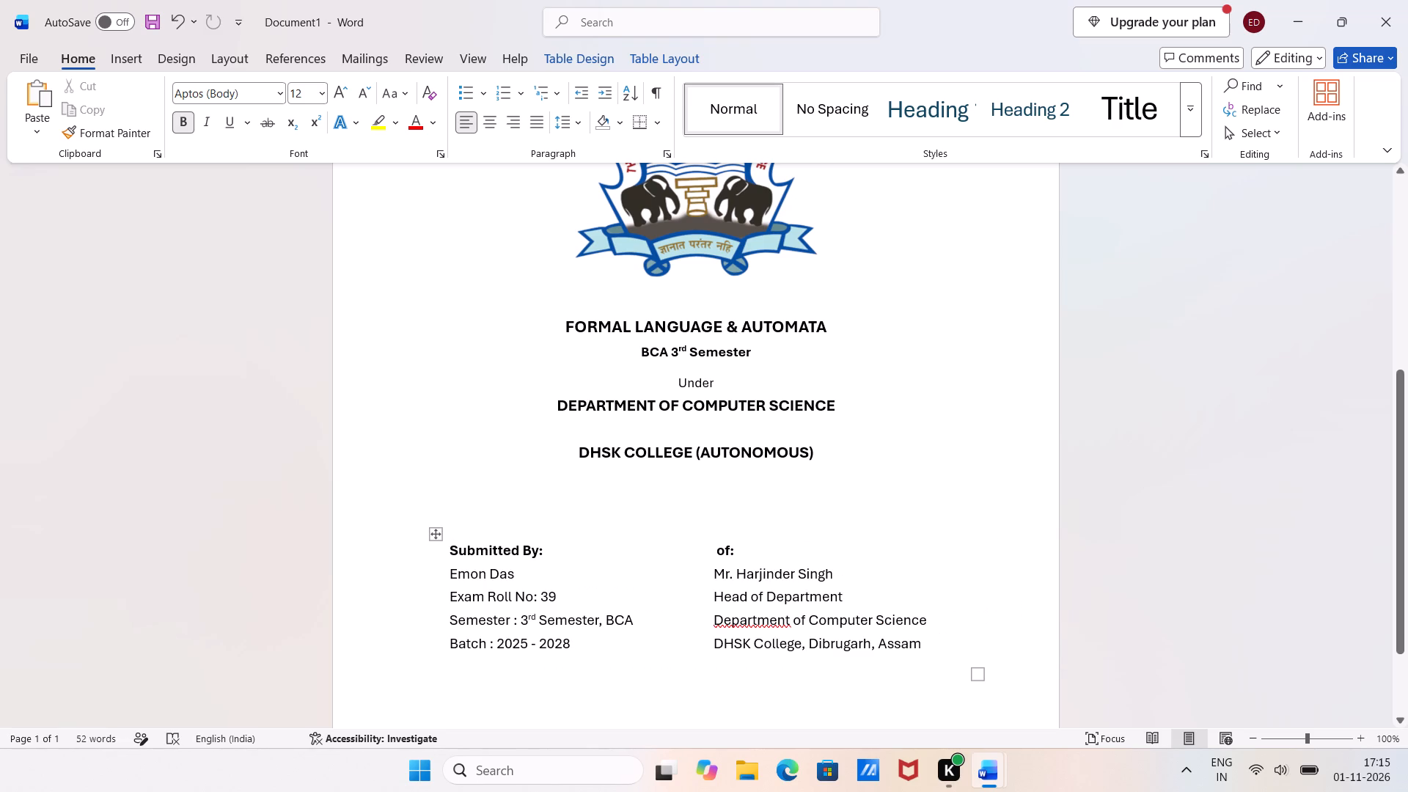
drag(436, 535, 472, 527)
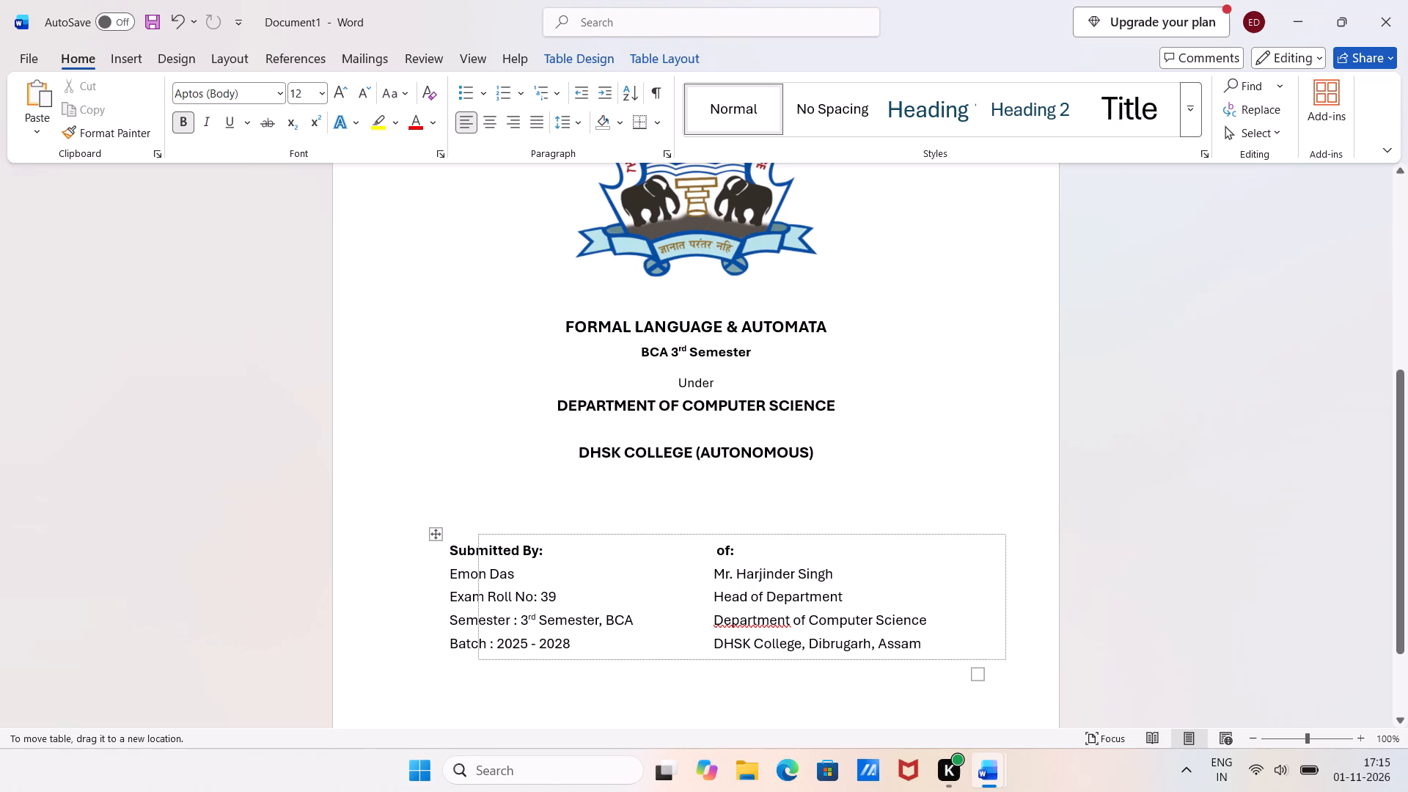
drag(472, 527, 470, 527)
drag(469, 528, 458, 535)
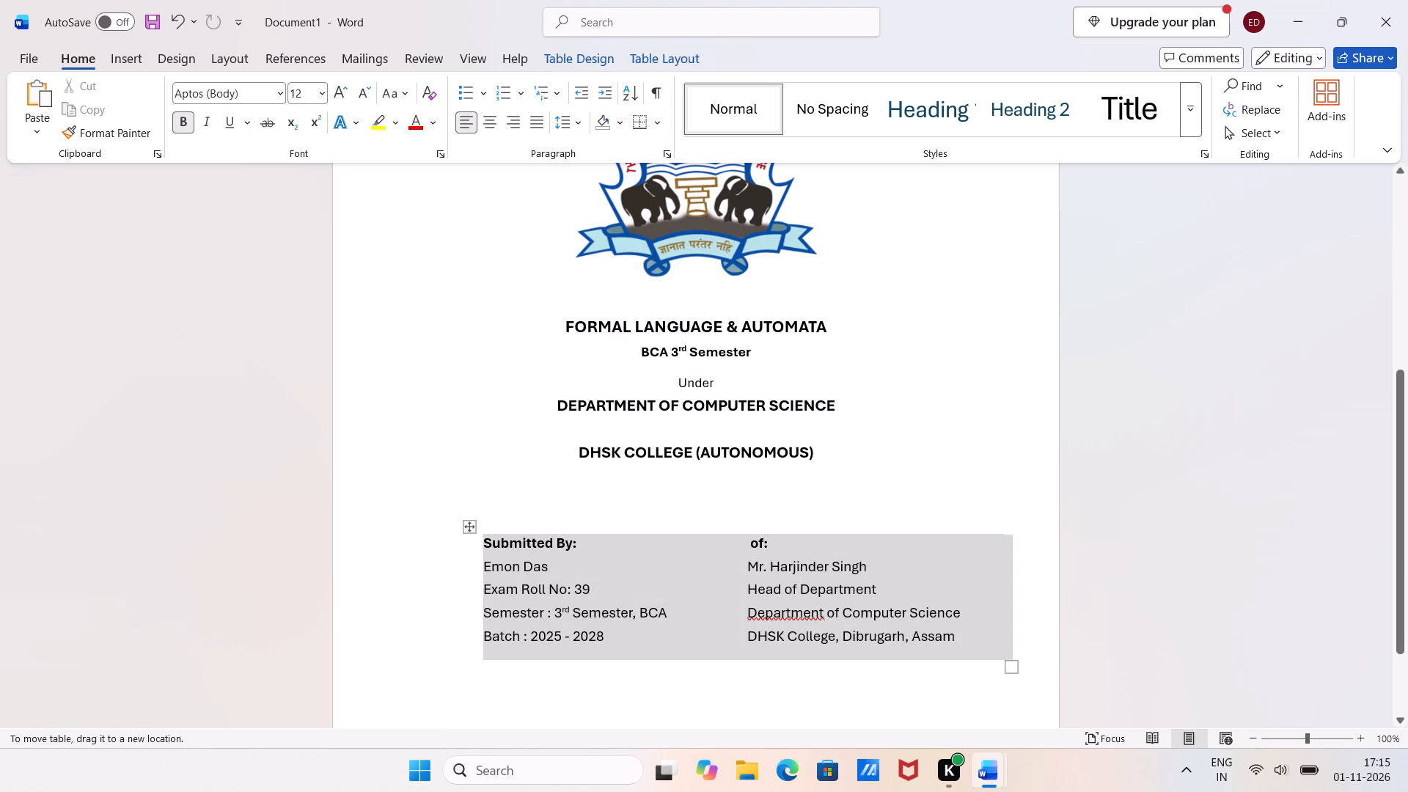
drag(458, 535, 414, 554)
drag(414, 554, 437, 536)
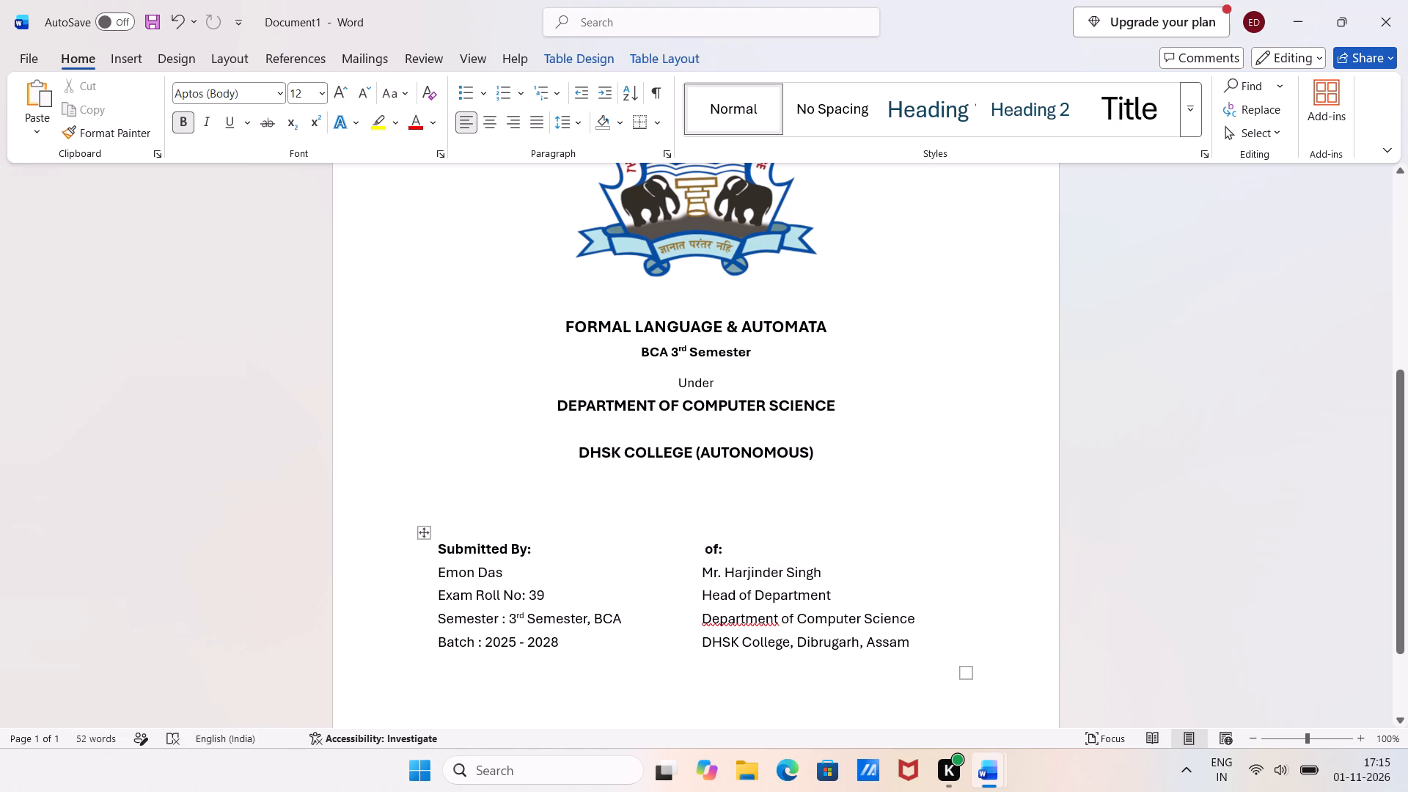
Undo the table moves, spacing and alignment edits and part of the heading deletion, back to the right-aligned "Under t of:".
key(ctrl+z)
key(ctrl+z)
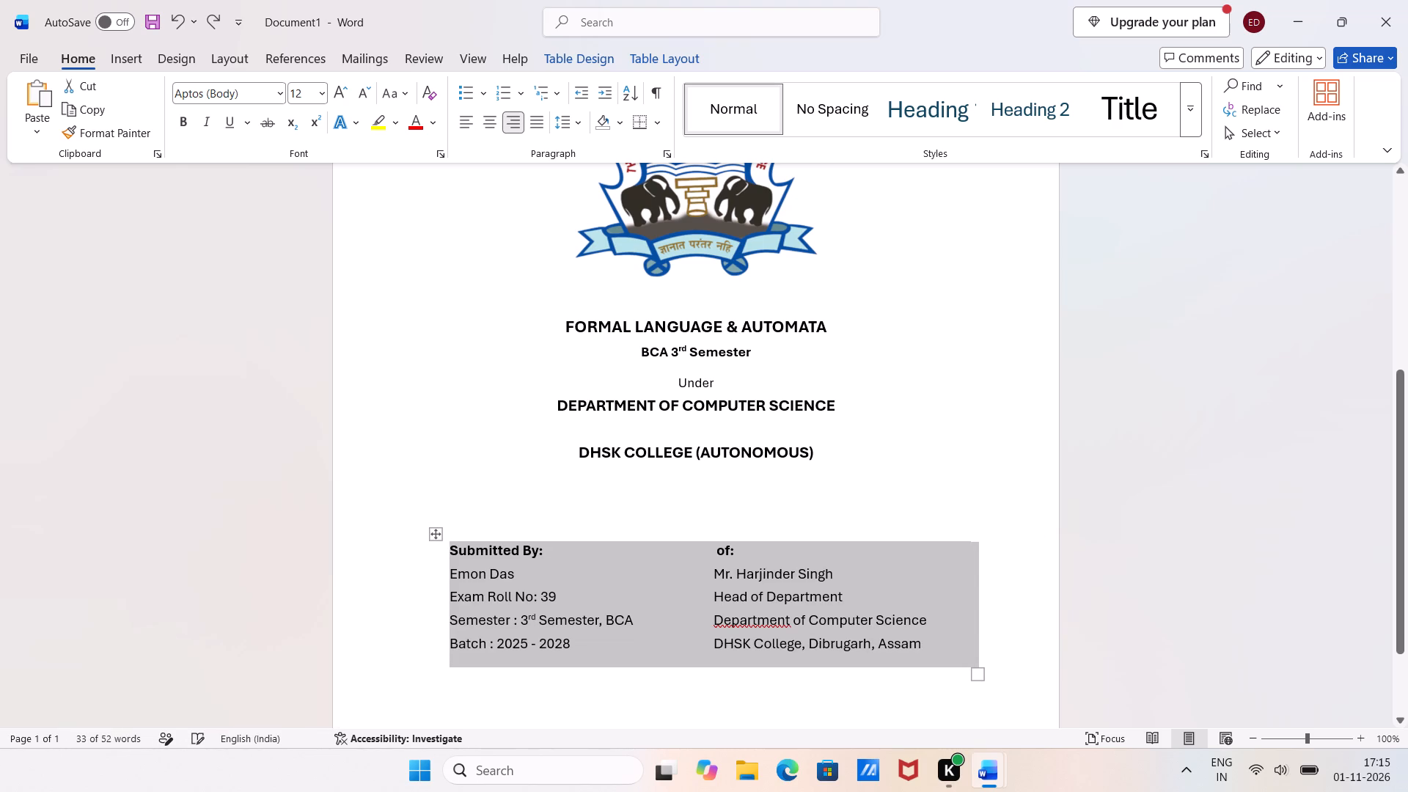
key(ctrl+z)
key(ctrl+z)
key(ctrl+z)
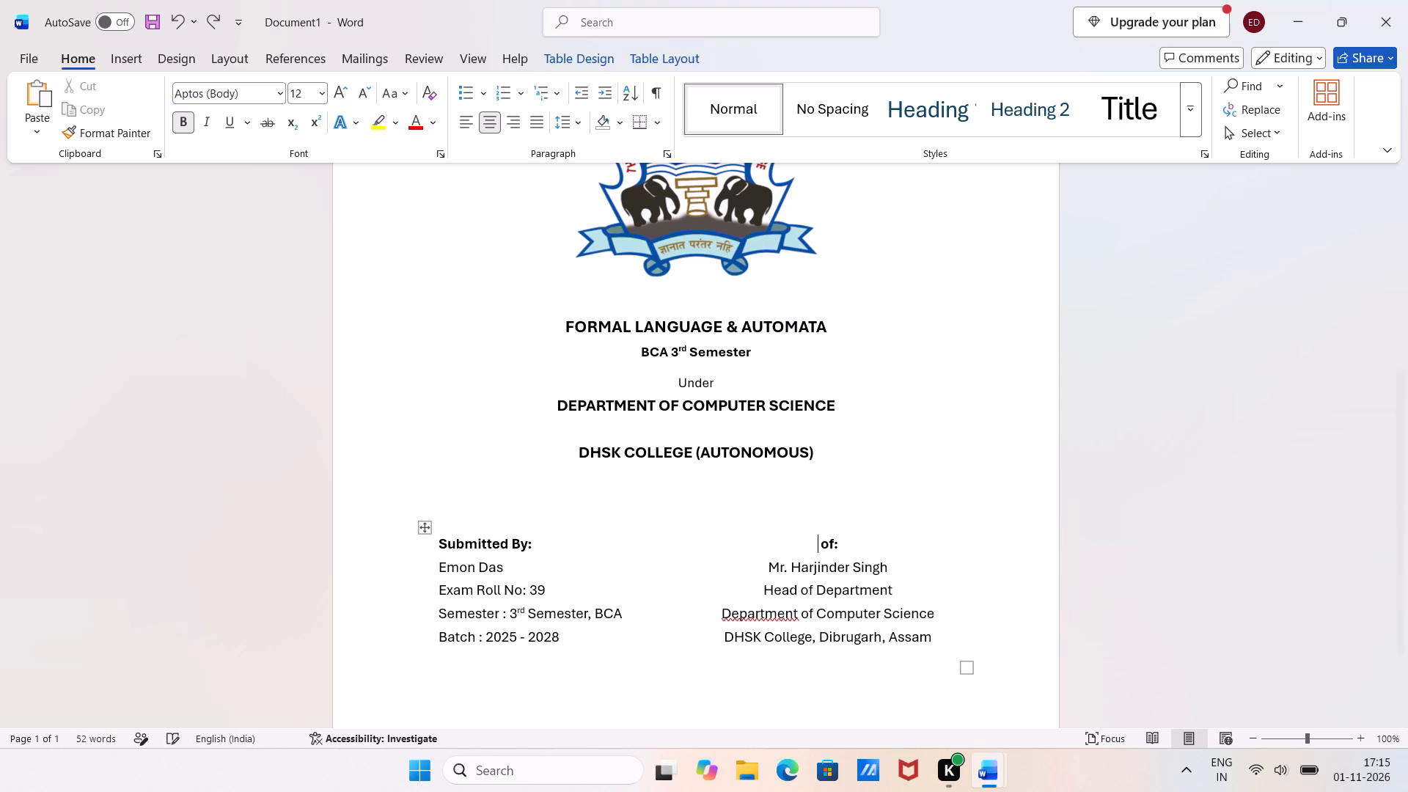
key(ctrl+z)
key(ctrl+z)
key(ctrl+z)
key(ctrl+z)
key(ctrl+z)
key(ctrl+z)
key(ctrl+z)
key(ctrl+z)
key(ctrl+z)
key(ctrl+z)
key(ctrl+z)
key(ctrl+z)
key(ctrl+z)
key(ctrl+z)
key(ctrl+z)
key(ctrl+z)
key(ctrl+z)
key(ctrl+z)
key(ctrl+z)
key(ctrl+z)
key(ctrl+z)
key(ctrl+z)
key(ctrl+z)
key(ctrl+z)
key(ctrl+z)
key(ctrl+z)
key(ctrl+z)
key(ctrl+z)
key(ctrl+z)
key(ctrl+z)
key(ctrl+z)
key(ctrl+z)
key(ctrl+z)
key(ctrl+z)
key(ctrl+z)
key(ctrl+z)
key(ctrl+z)
key(ctrl+z)
key(ctrl+z)
key(ctrl+z)
key(ctrl+z)
key(ctrl+z)
key(ctrl+z)
key(ctrl+z)
key(ctrl+z)
key(ctrl+z)
key(ctrl+z)
key(ctrl+z)
key(ctrl+z)
key(ctrl+z)
key(ctrl+z)
key(ctrl+z)
key(ctrl+z)
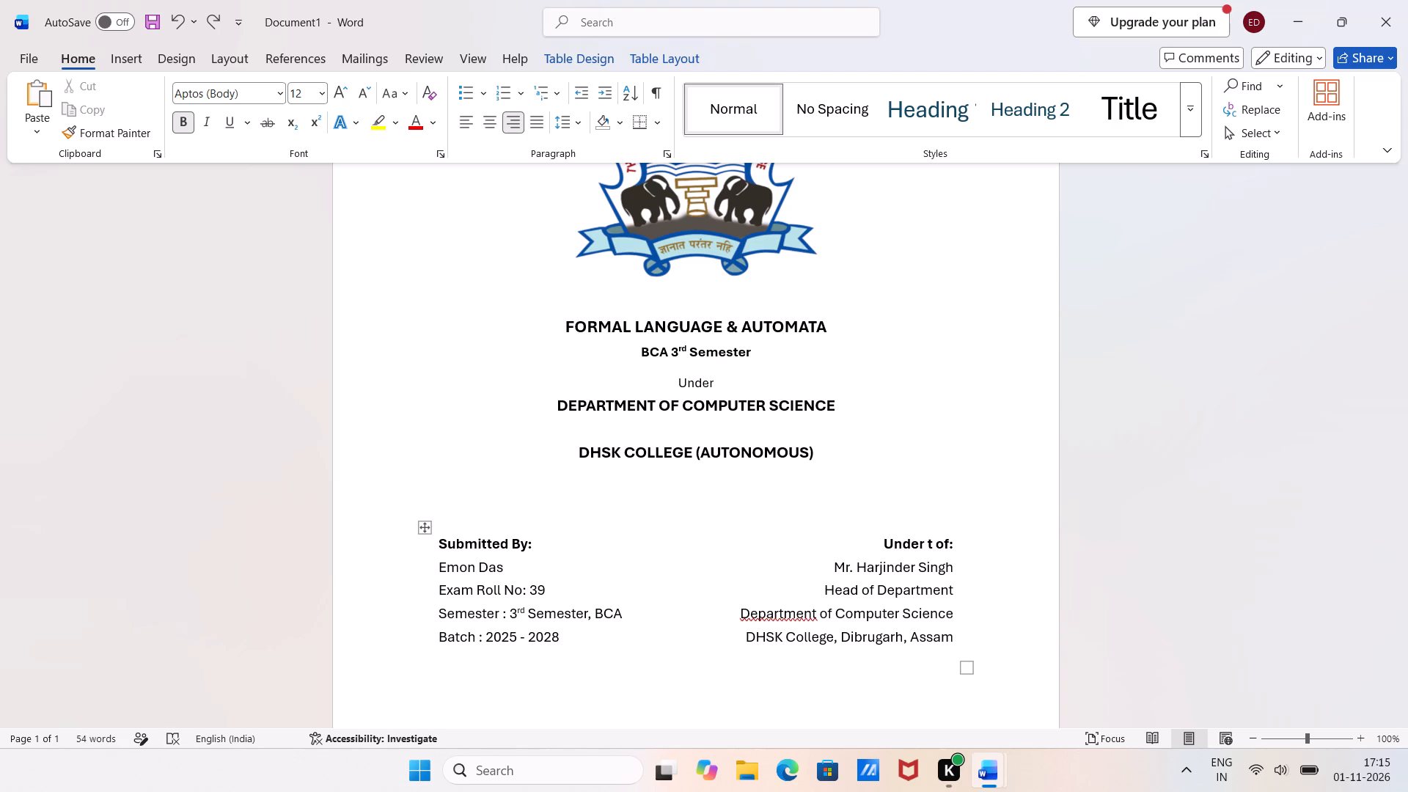
Replace the heading "Under t of:" above the supervisor's details with "To:", keeping the right alignment.
key(BackSpace)
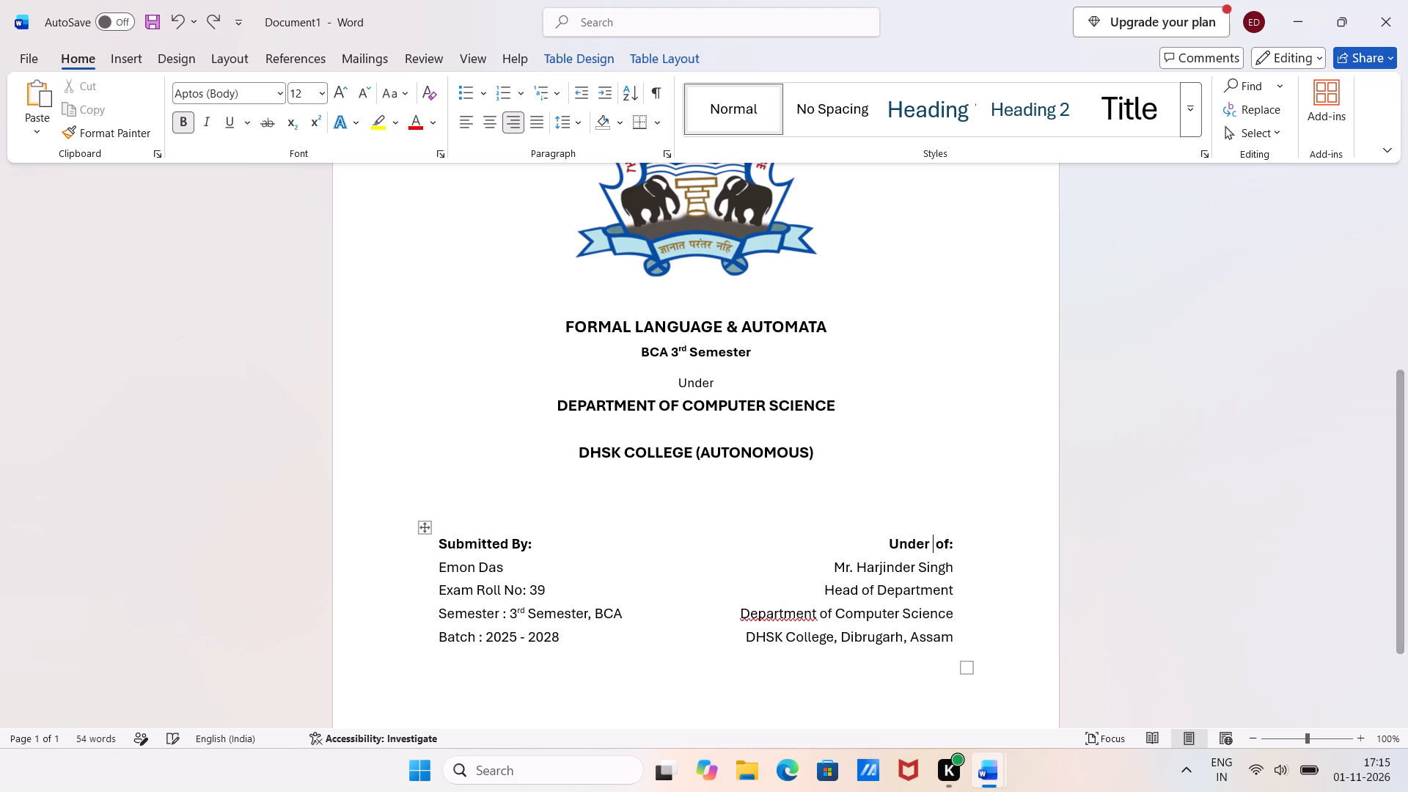
key(BackSpace)
key(BackSpace)
key(BackSpace)
key(BackSpace)
key(BackSpace)
key(BackSpace)
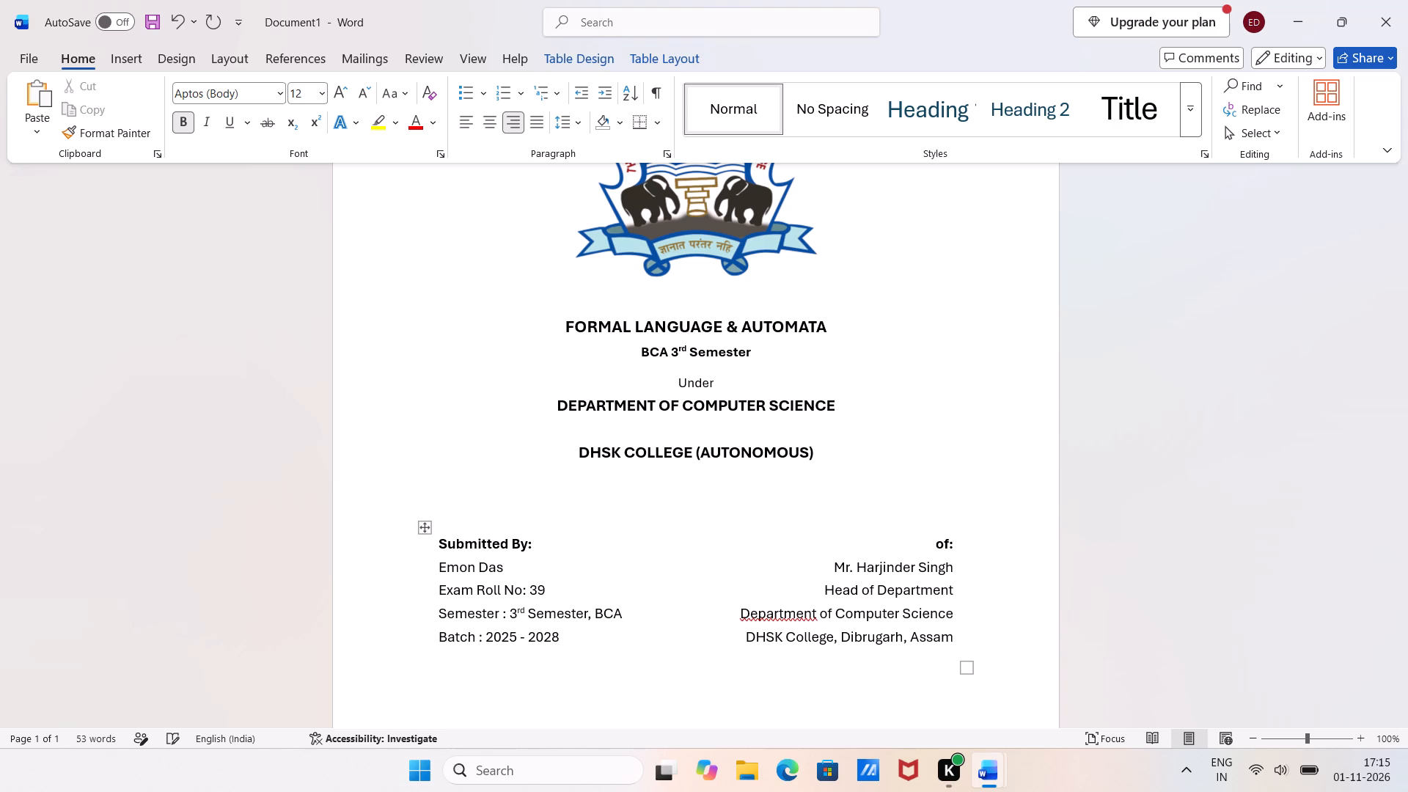
key(Right)
key(Right)
key(Right)
key(BackSpace)
key(BackSpace)
key(shift+t)
key(BackSpace)
key(t)
key(o)
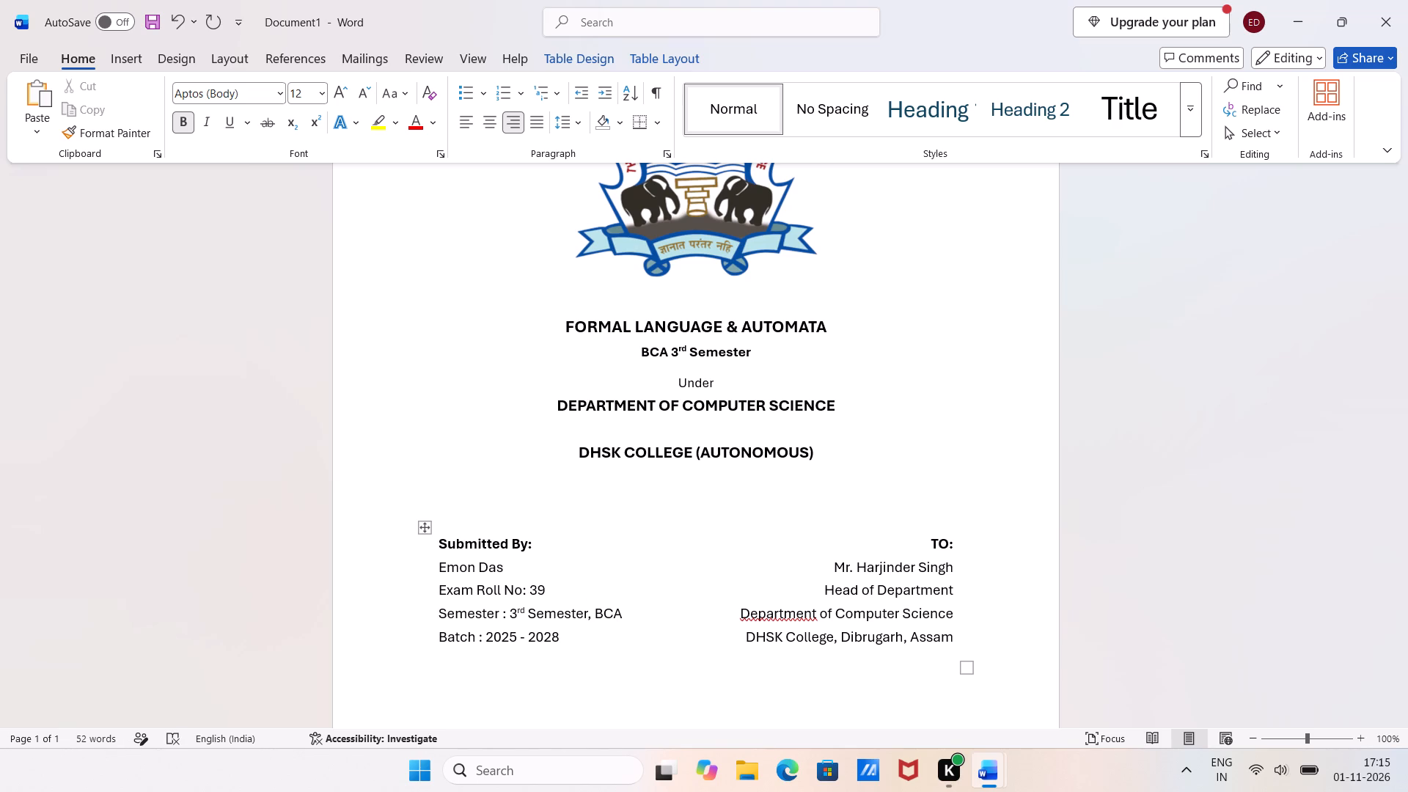
key(BackSpace)
key(shift+o)
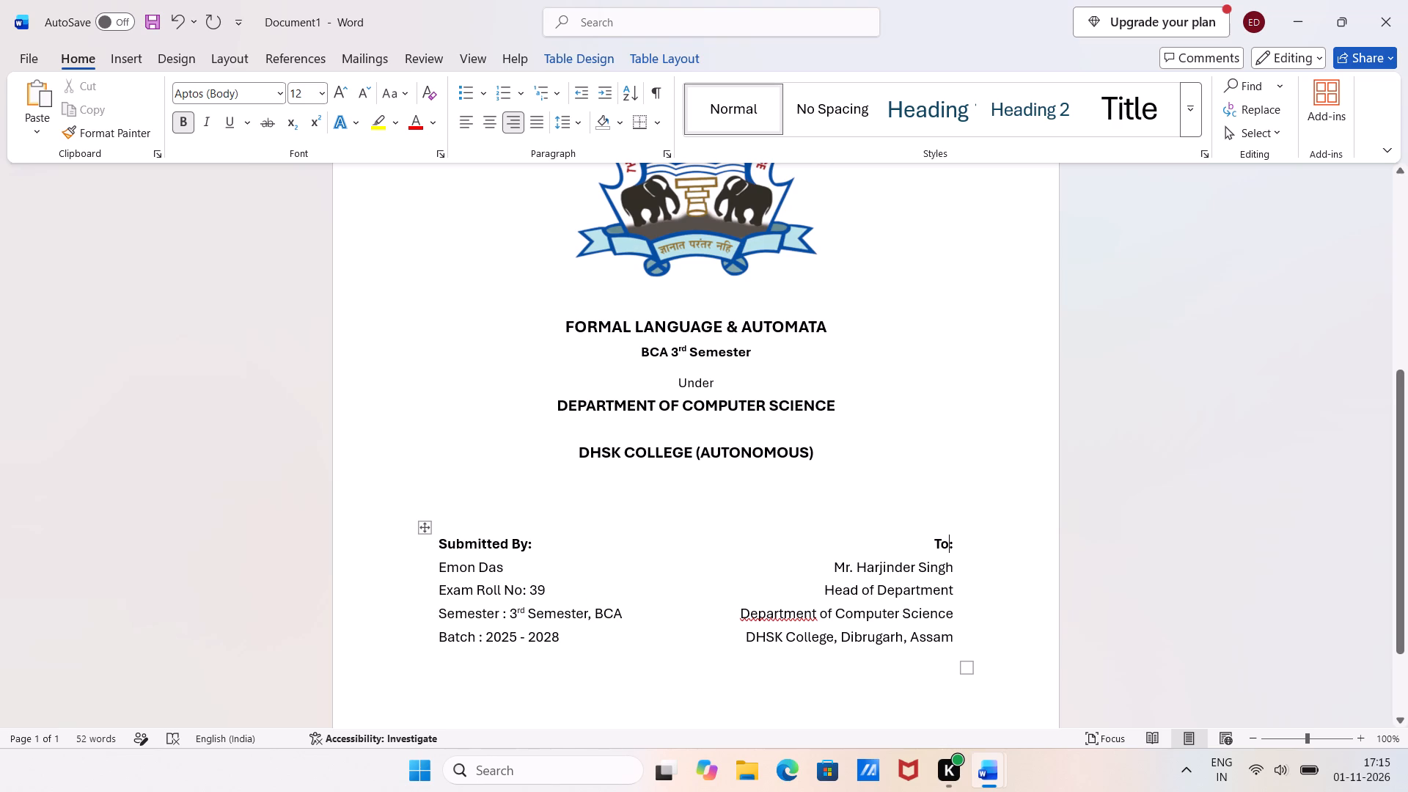
Replace the name after "Mr." beneath the "To:" heading with the new recipient's full name, adding the missing "a" in the surname.
click(955, 564)
key(BackSpace)
key(BackSpace)
key(BackSpace)
key(BackSpace)
key(BackSpace)
key(BackSpace)
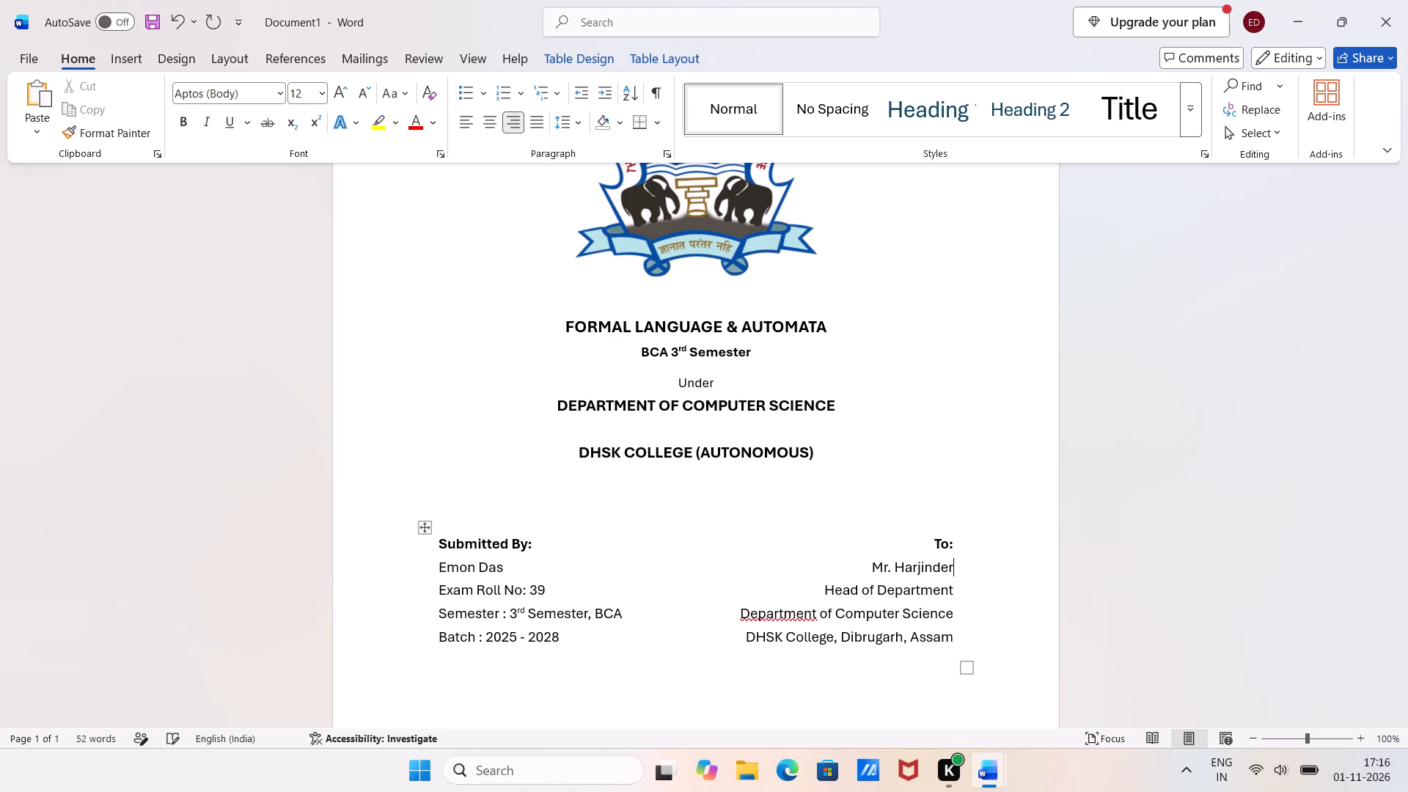
key(BackSpace)
key(BackSpace)
key(BackSpace)
key(BackSpace)
key(BackSpace)
key(BackSpace)
key(BackSpace)
key(BackSpace)
key(BackSpace)
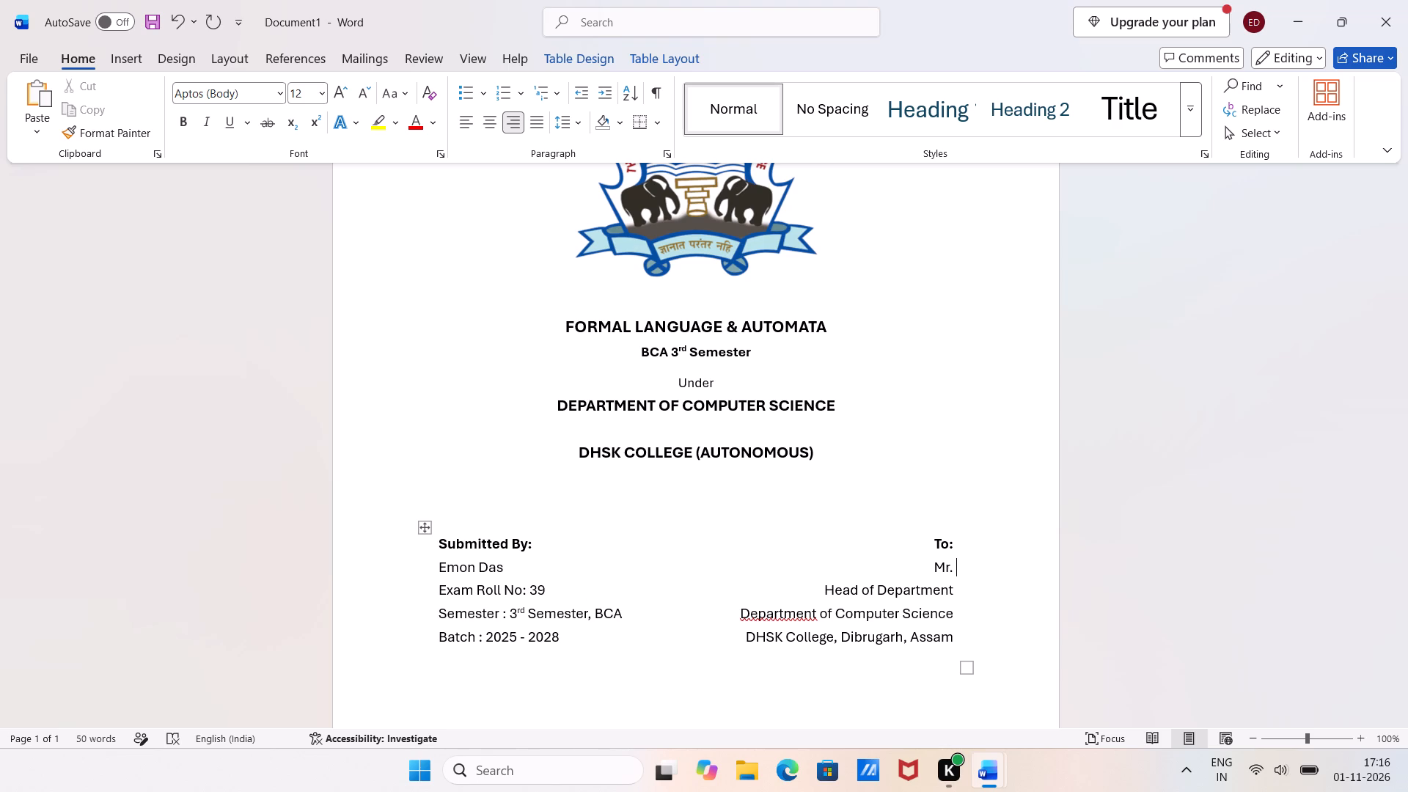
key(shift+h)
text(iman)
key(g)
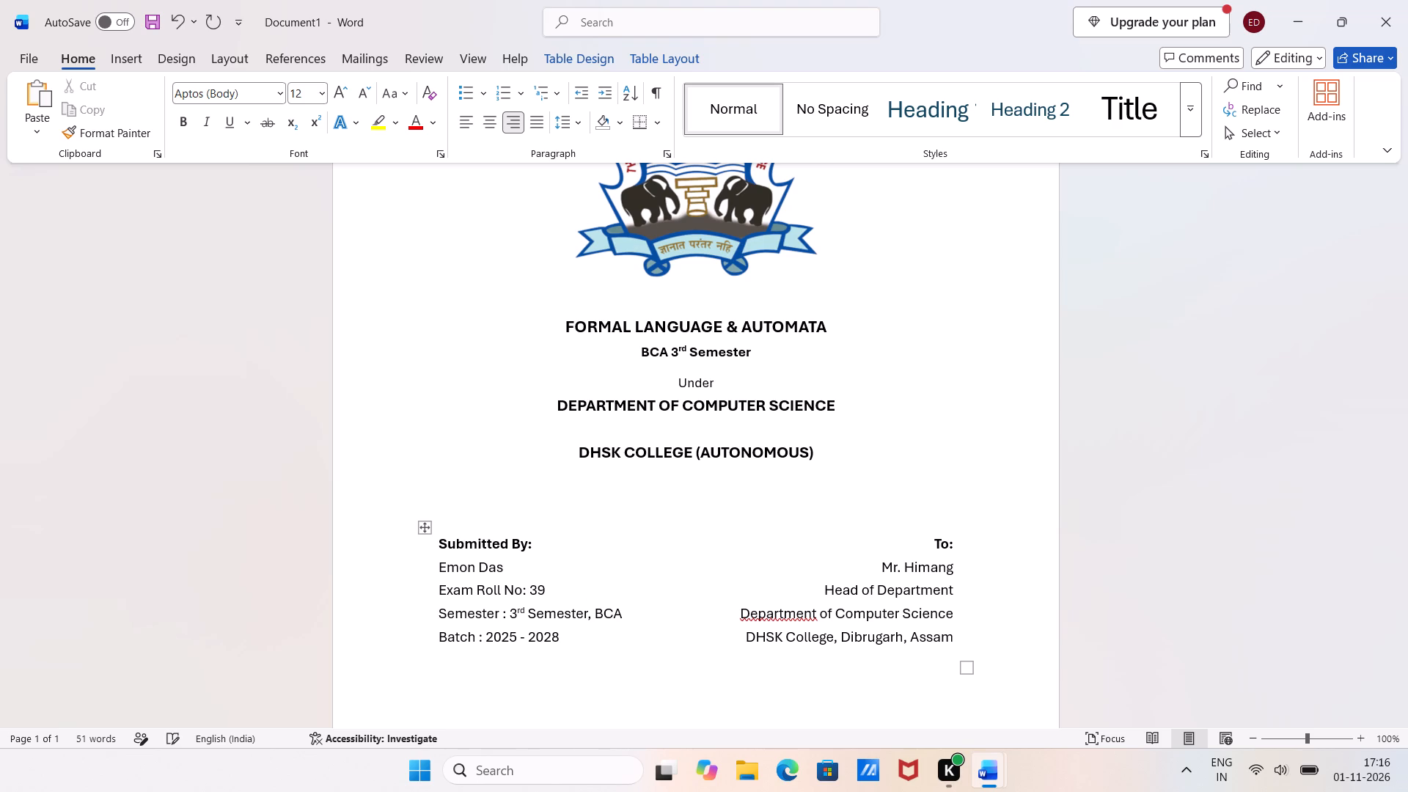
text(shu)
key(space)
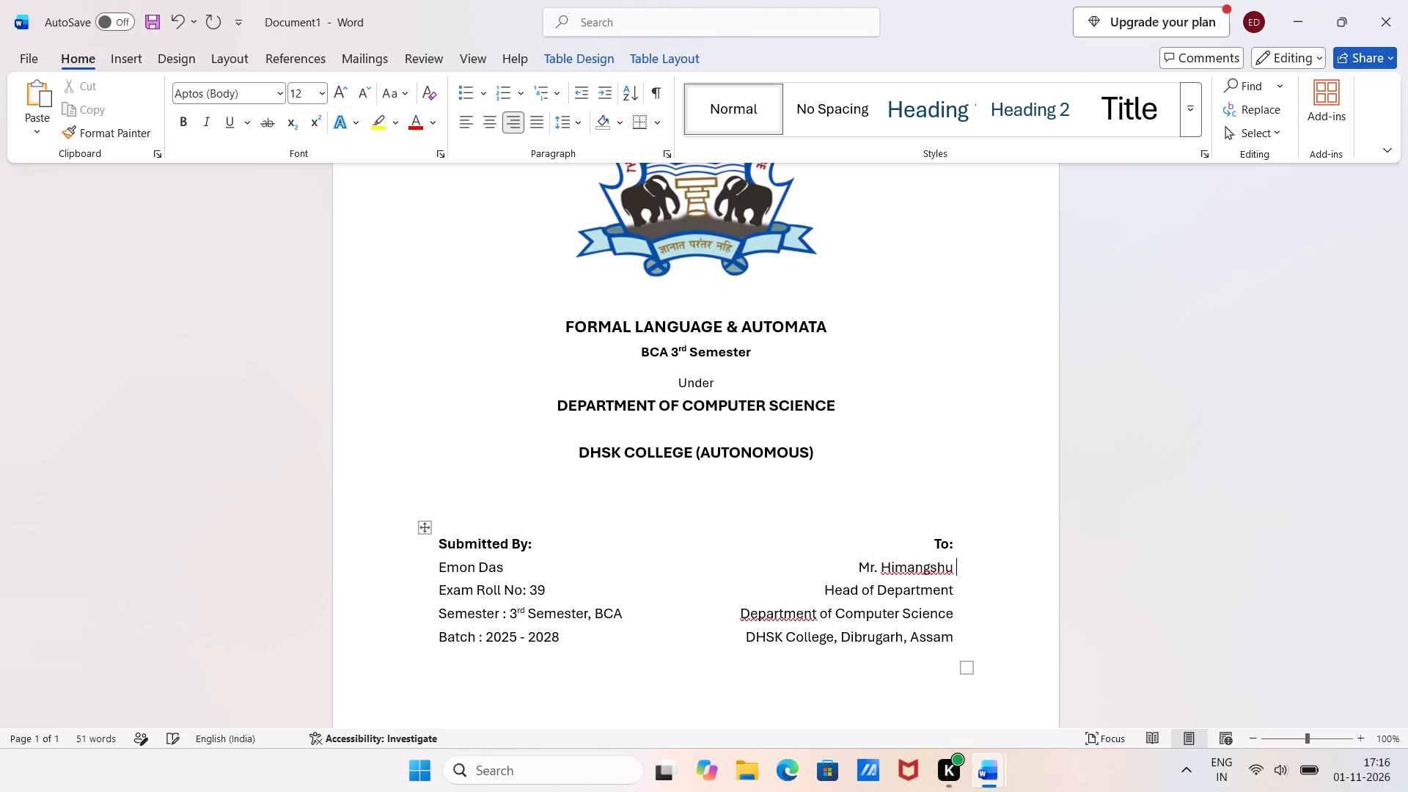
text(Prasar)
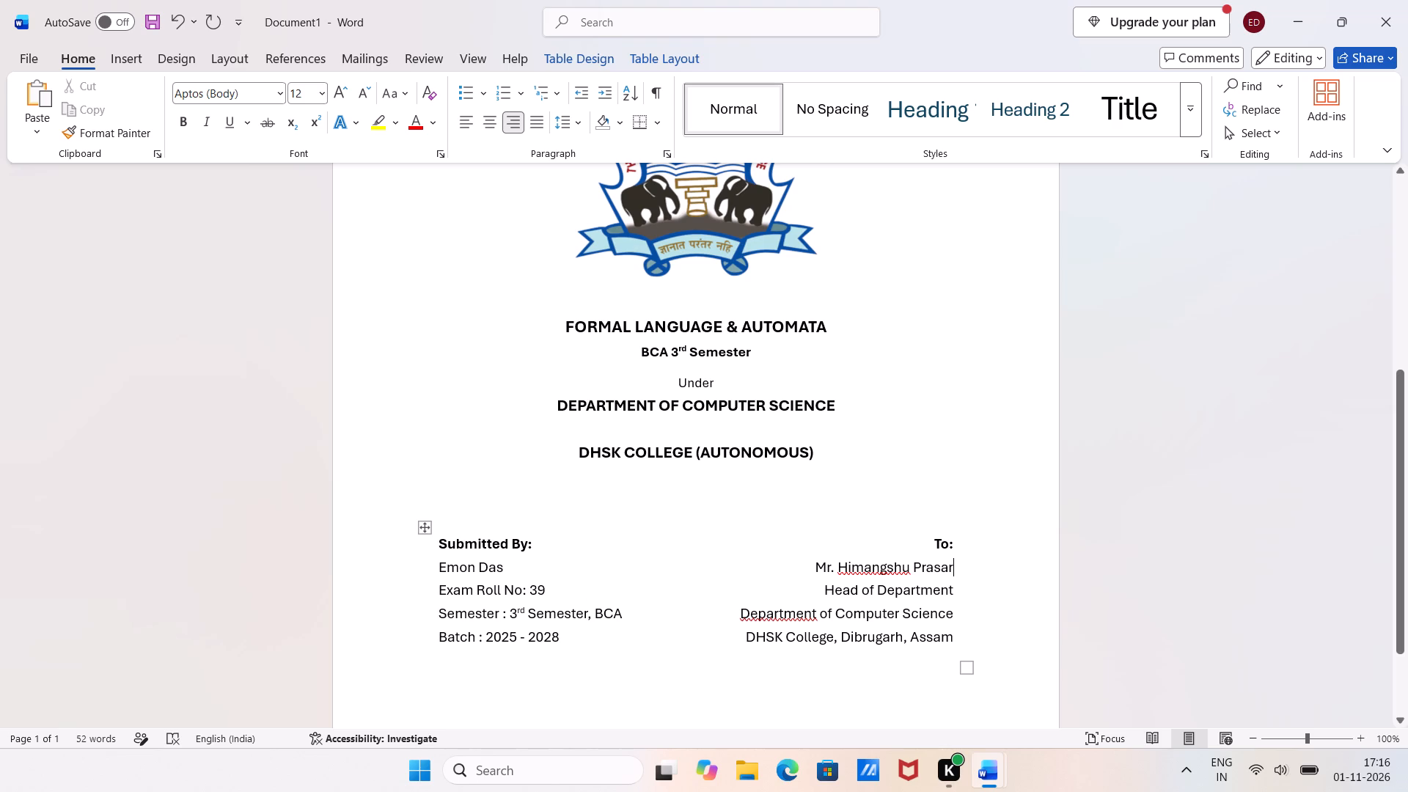
click(920, 565)
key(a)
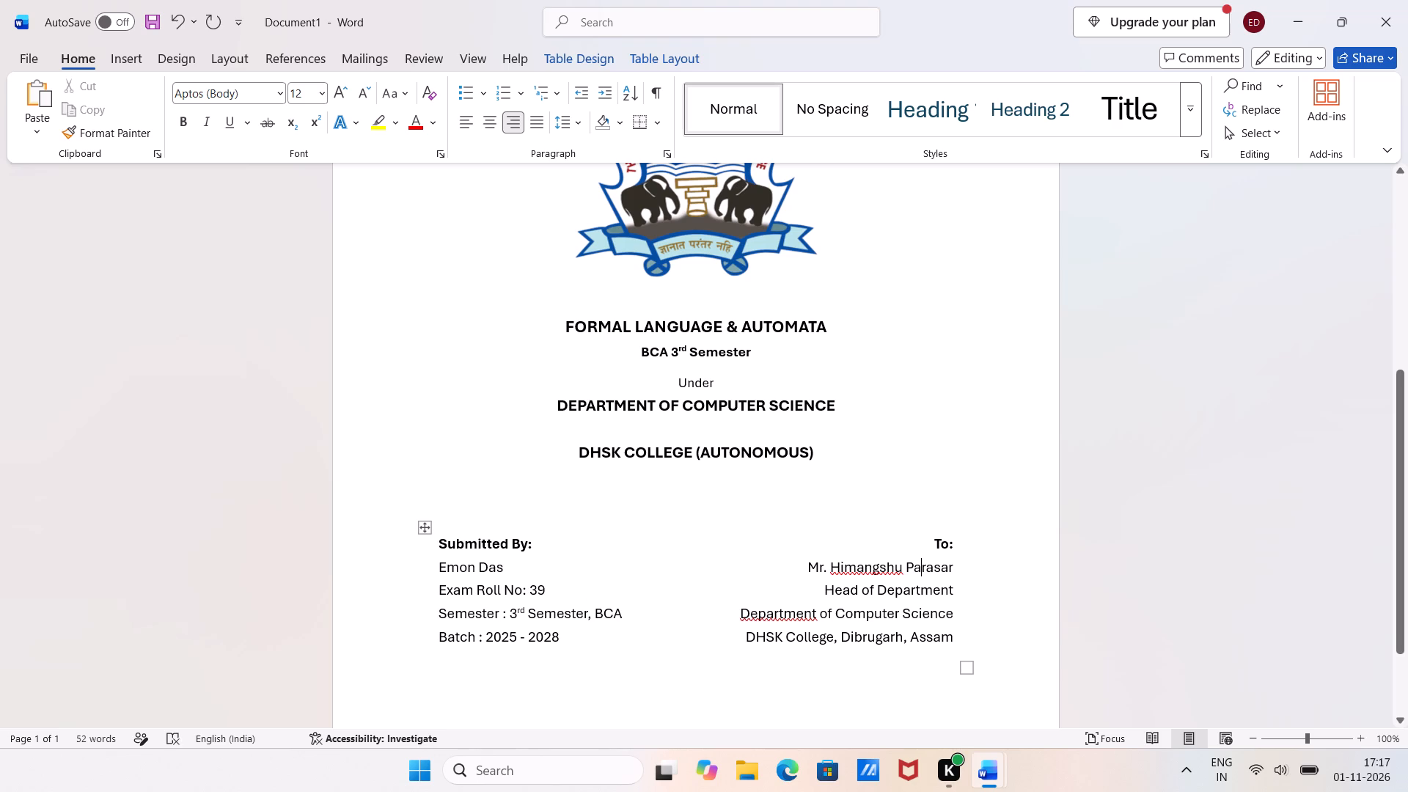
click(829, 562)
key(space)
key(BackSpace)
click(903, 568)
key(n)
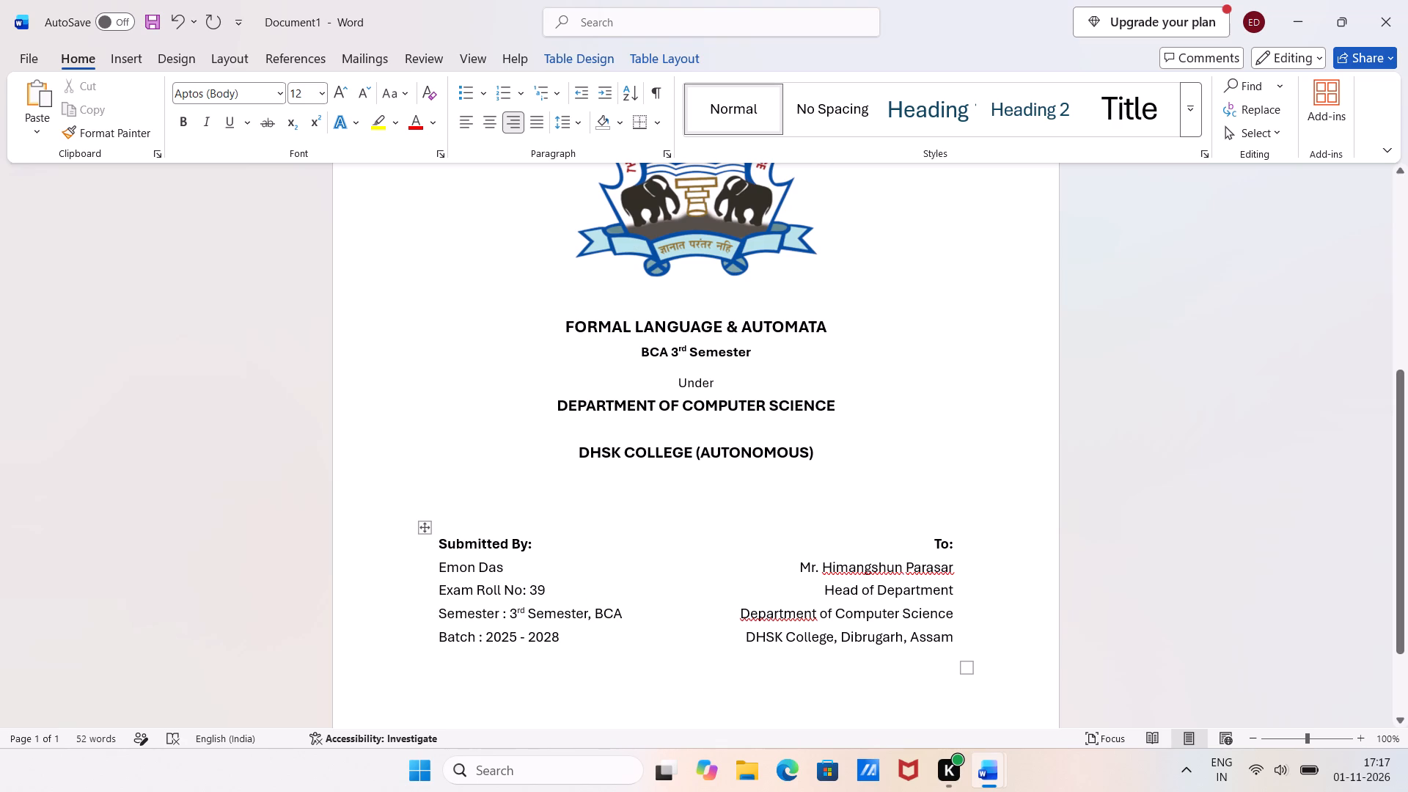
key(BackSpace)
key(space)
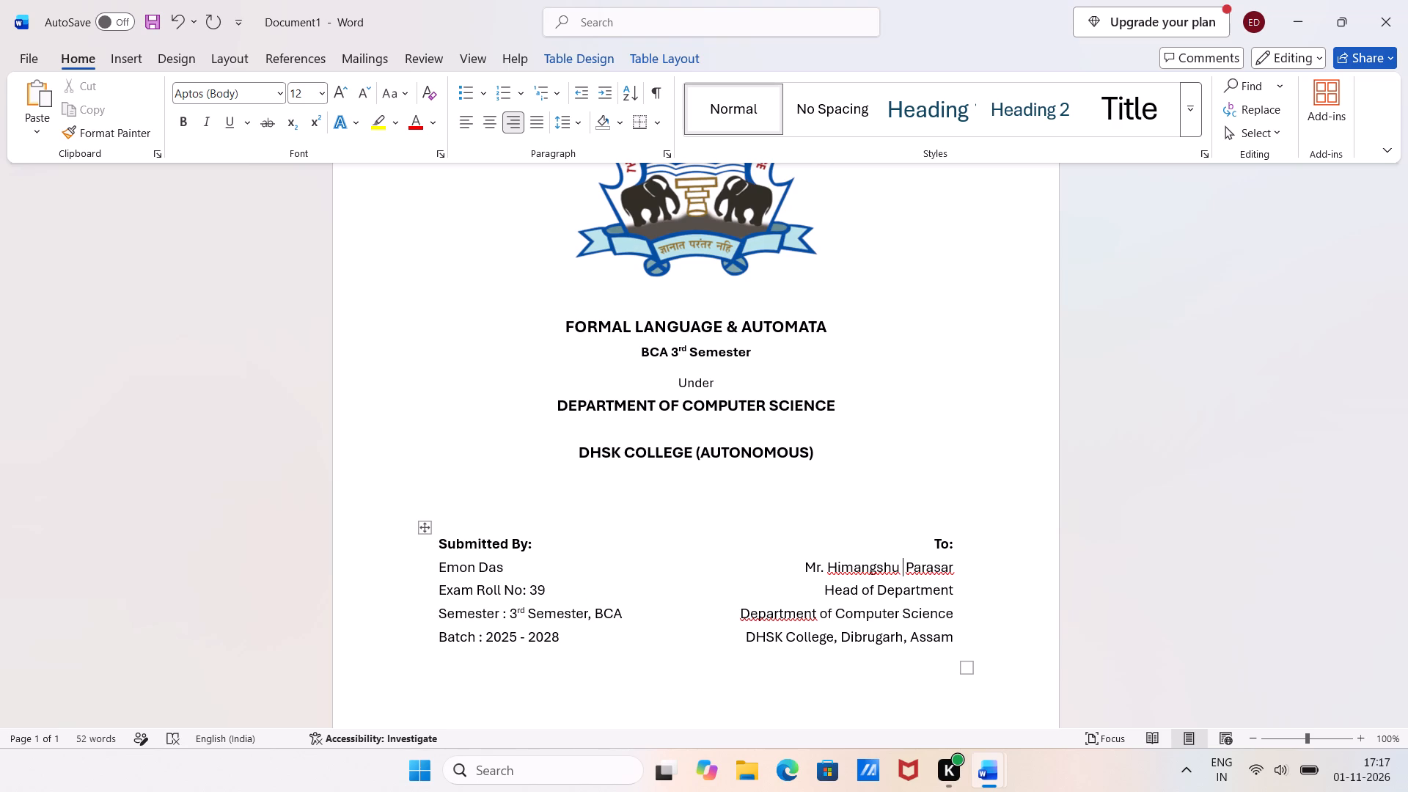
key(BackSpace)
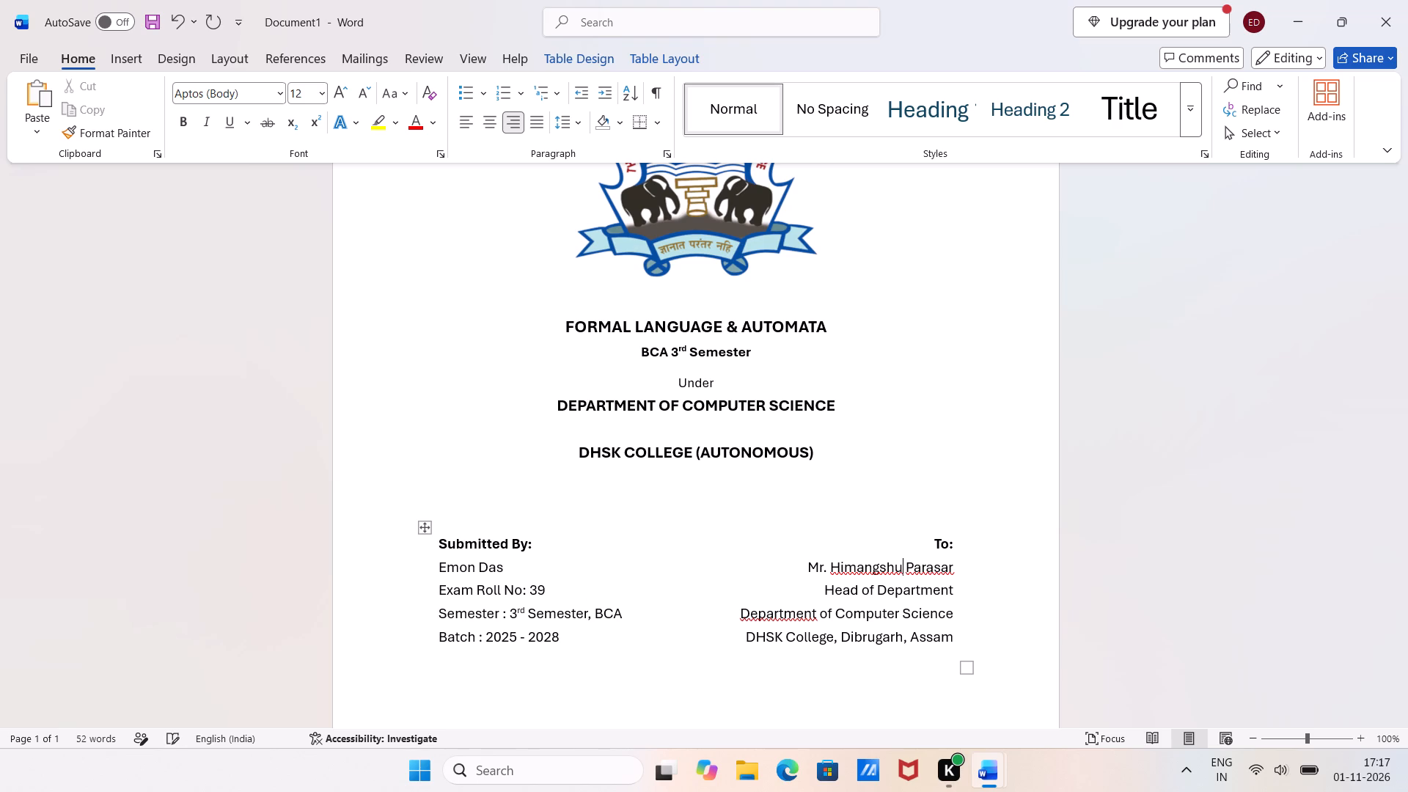
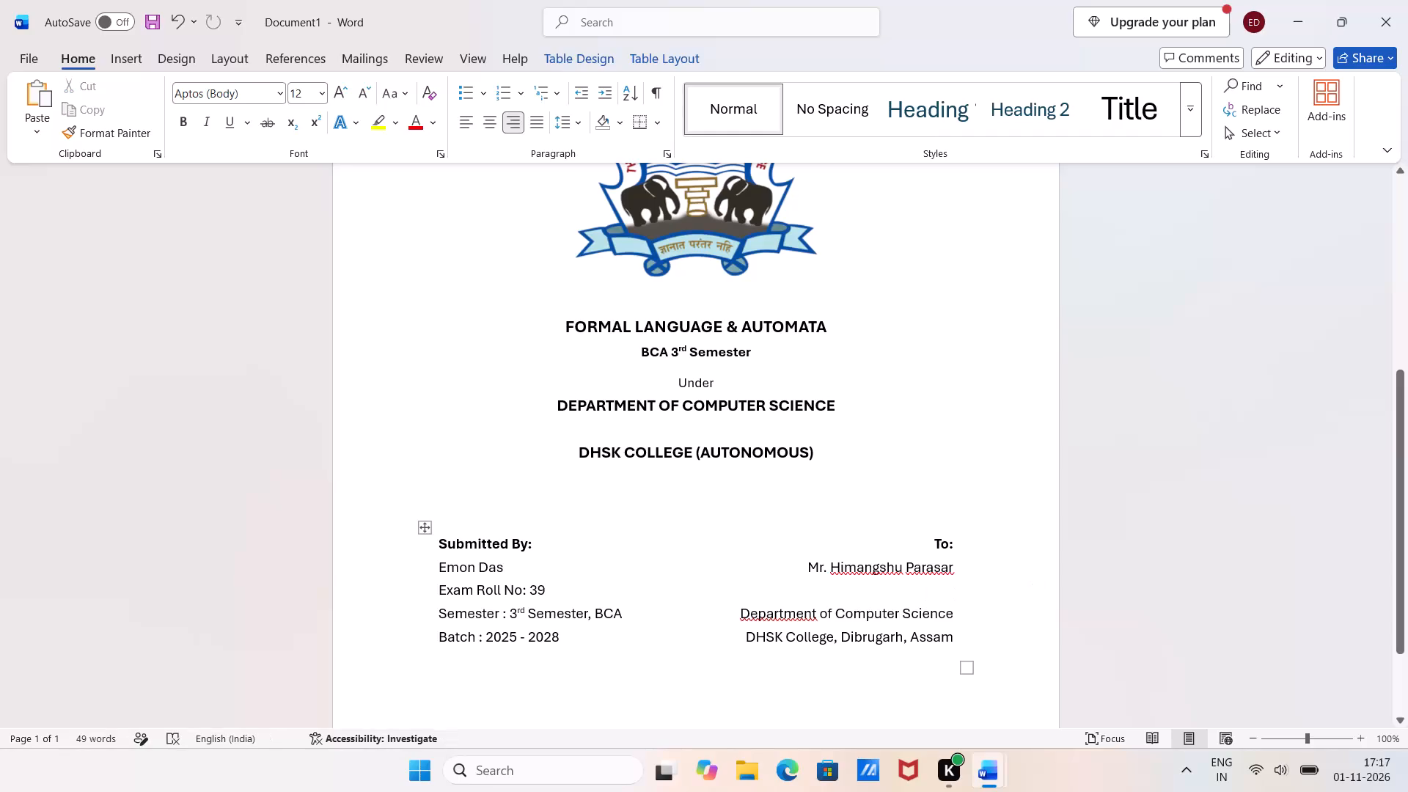
Delete the blank line between the teacher's name and "Department of Computer Science" in the "To:" block.
key(BackSpace)
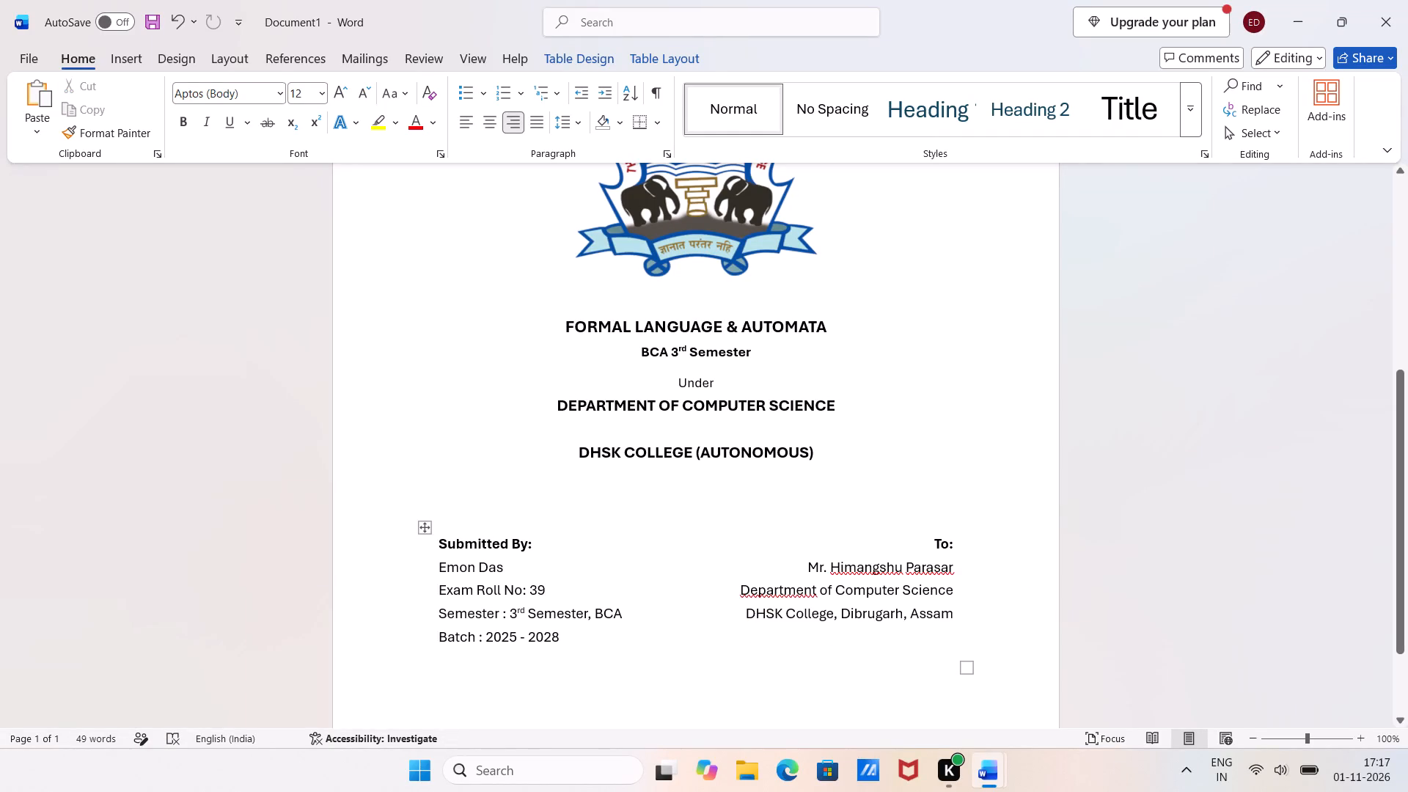
Cut the large title "FORMAL LANGUAGE & AUTOMATA" out of the text box above the logo, leaving the box empty.
scroll(742, 650, down, 1)
scroll(742, 650, up, 2)
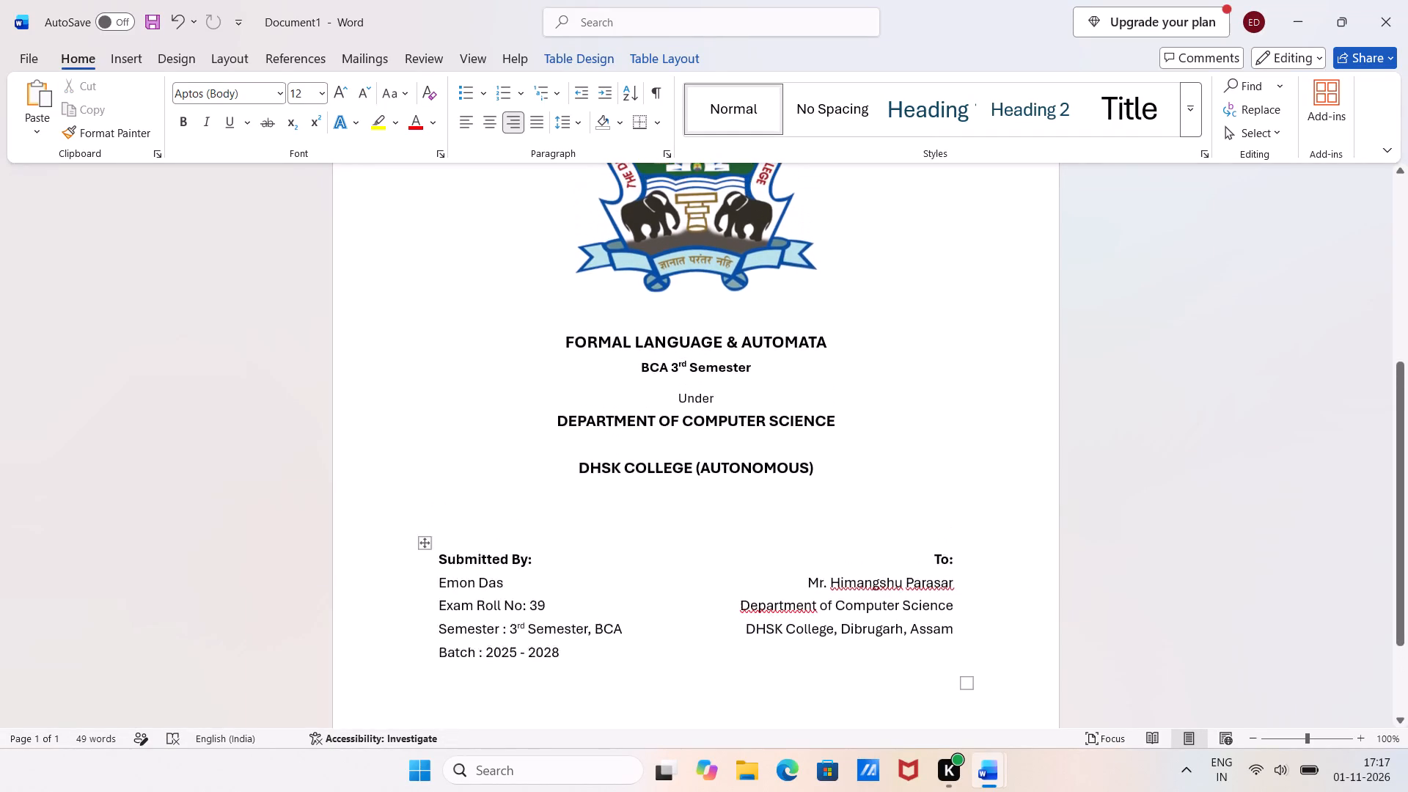
scroll(741, 638, up, 6)
scroll(739, 624, down, 1)
scroll(739, 624, up, 1)
scroll(739, 624, down, 2)
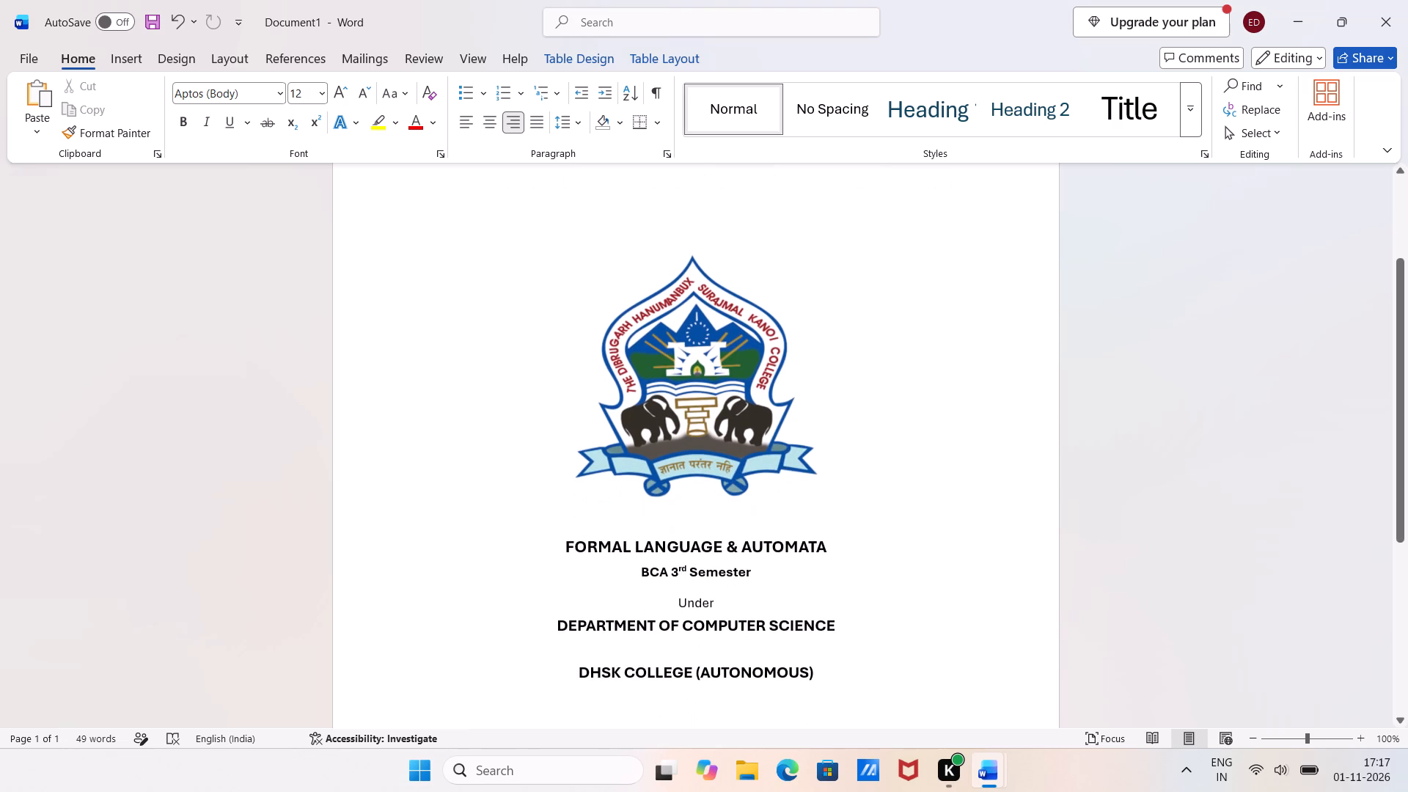
scroll(843, 598, up, 3)
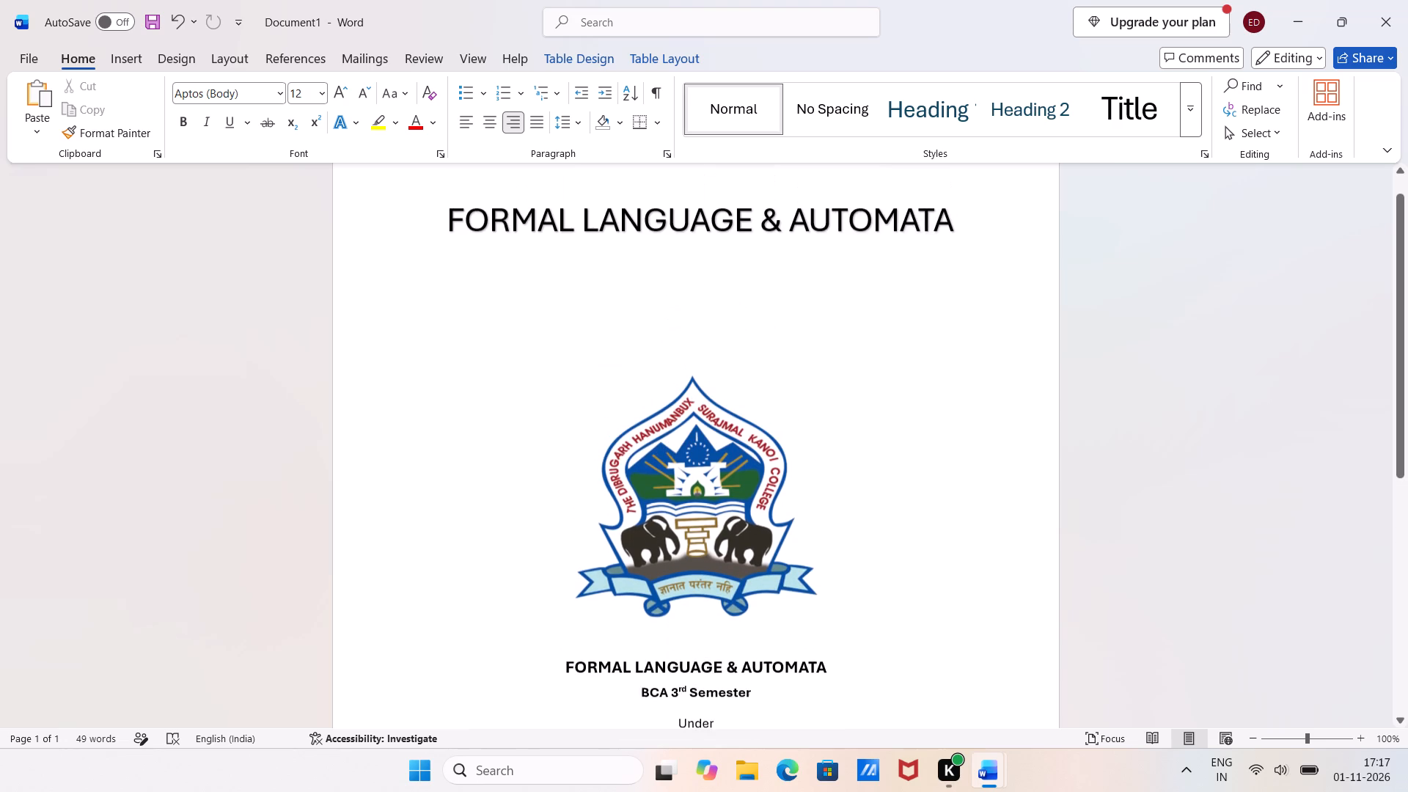
scroll(729, 658, down, 2)
scroll(729, 658, up, 3)
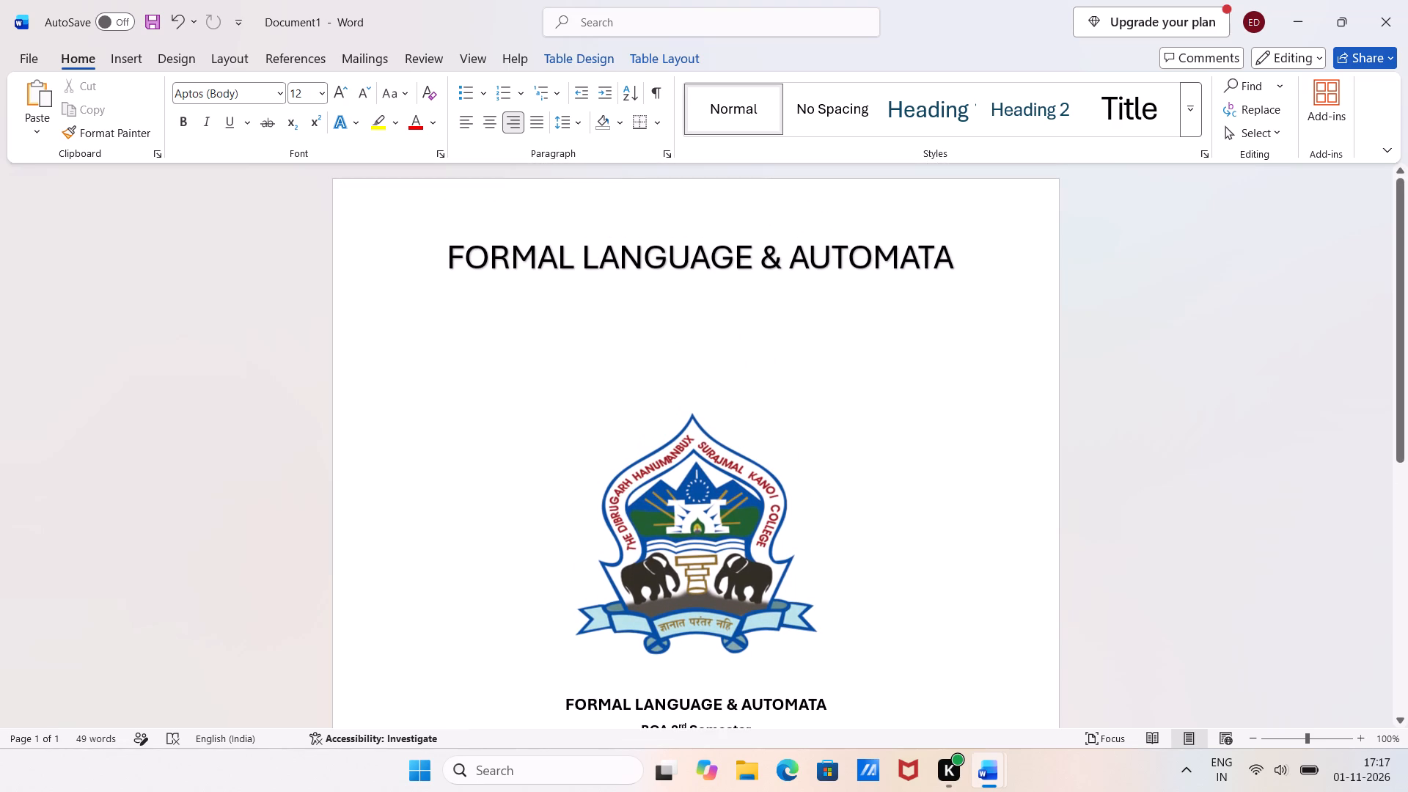
drag(438, 256, 516, 262)
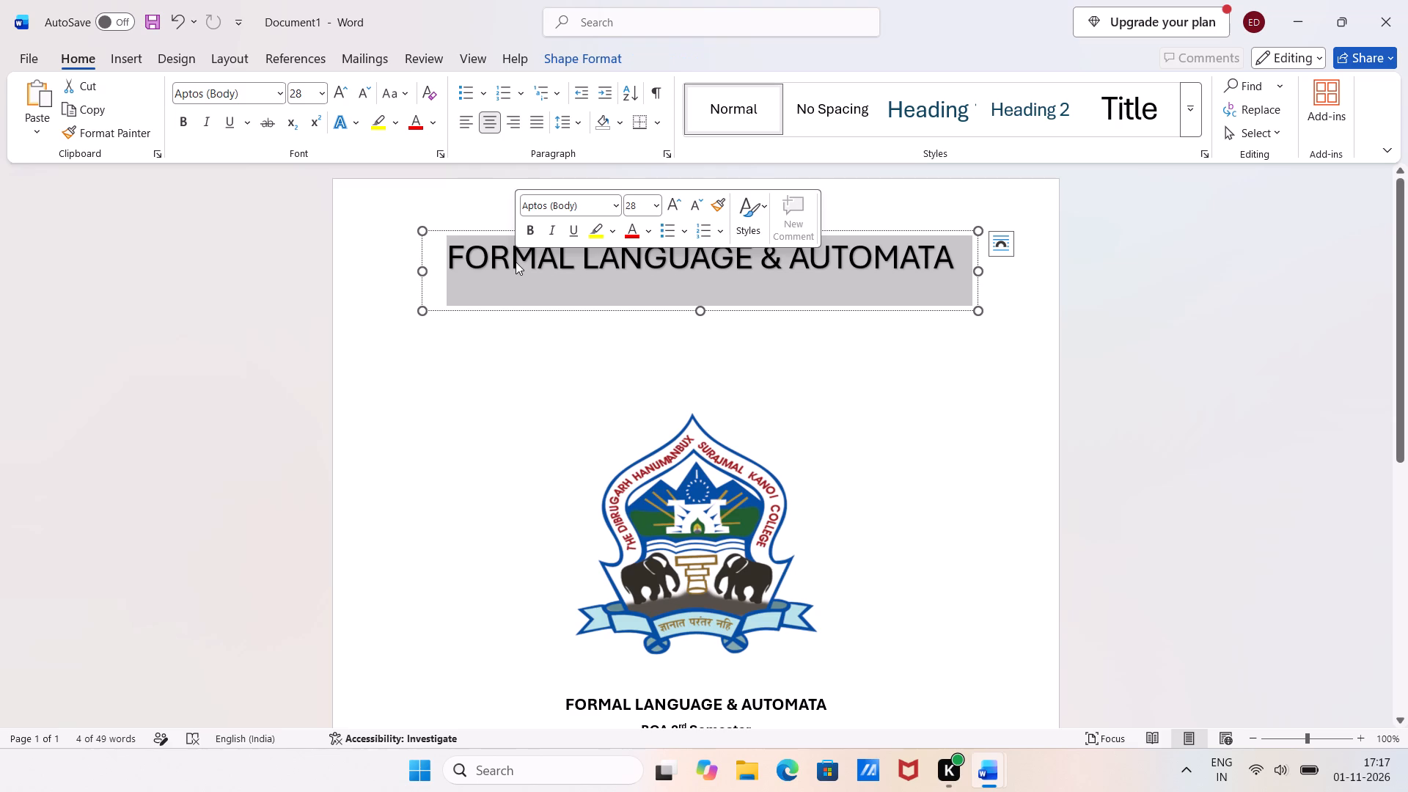
right_click(516, 262)
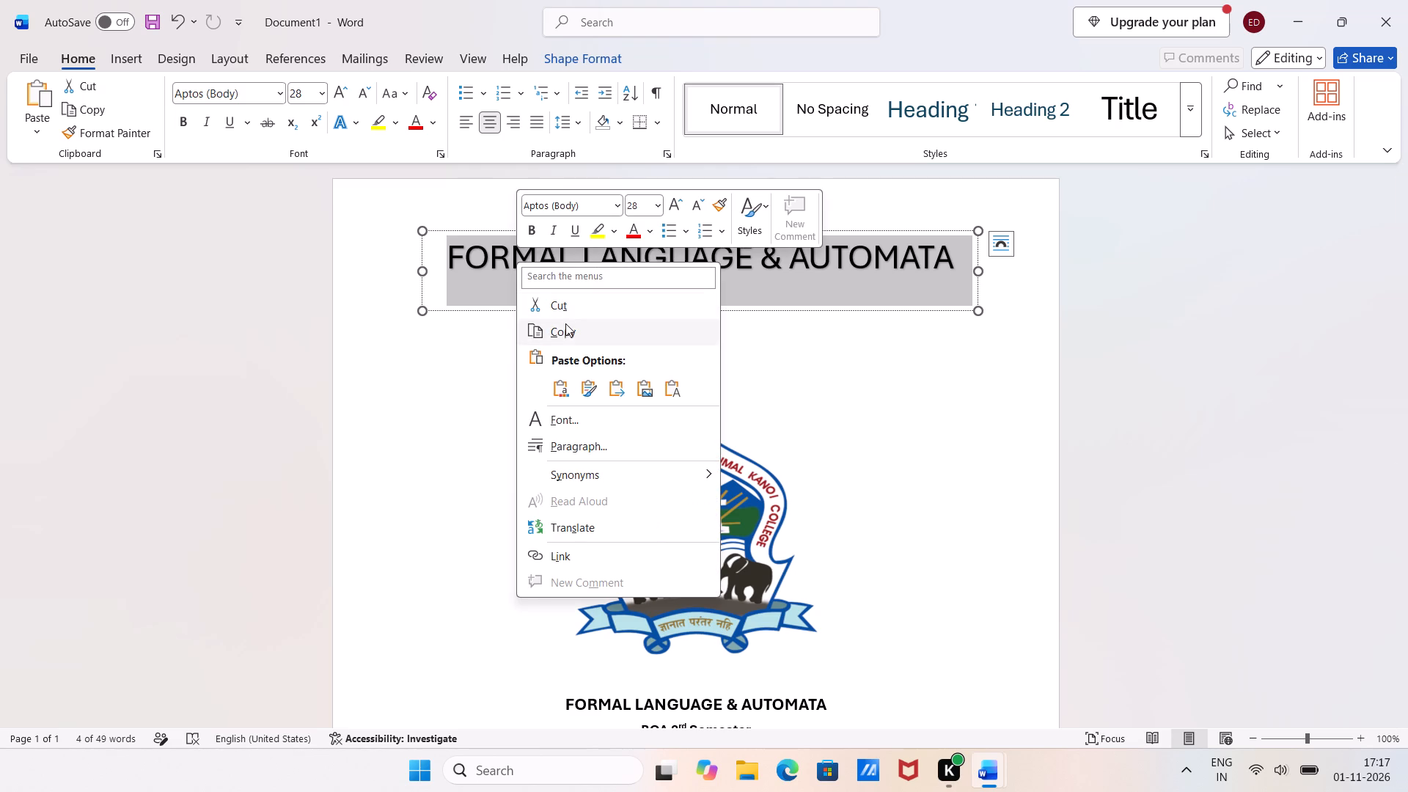
click(564, 306)
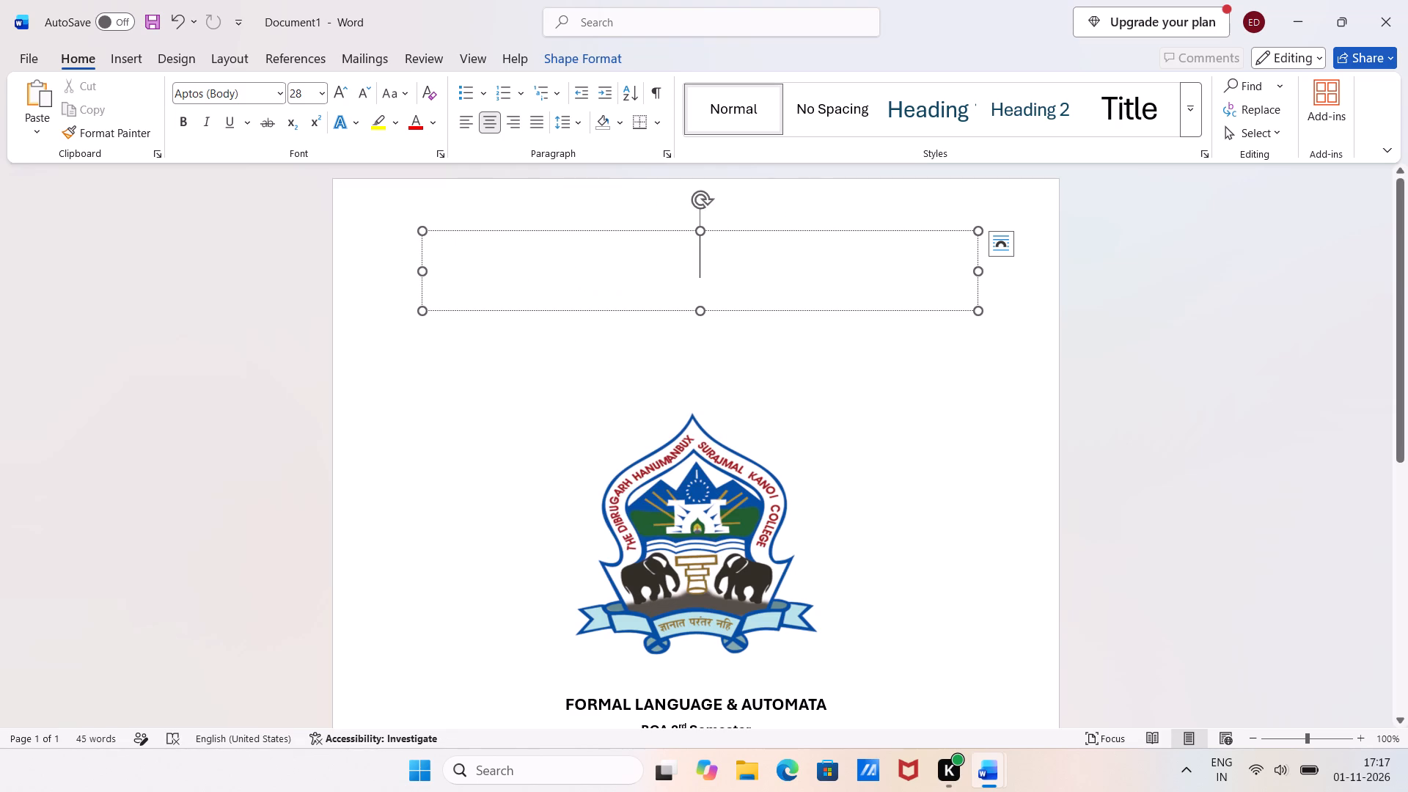
right_click(586, 301)
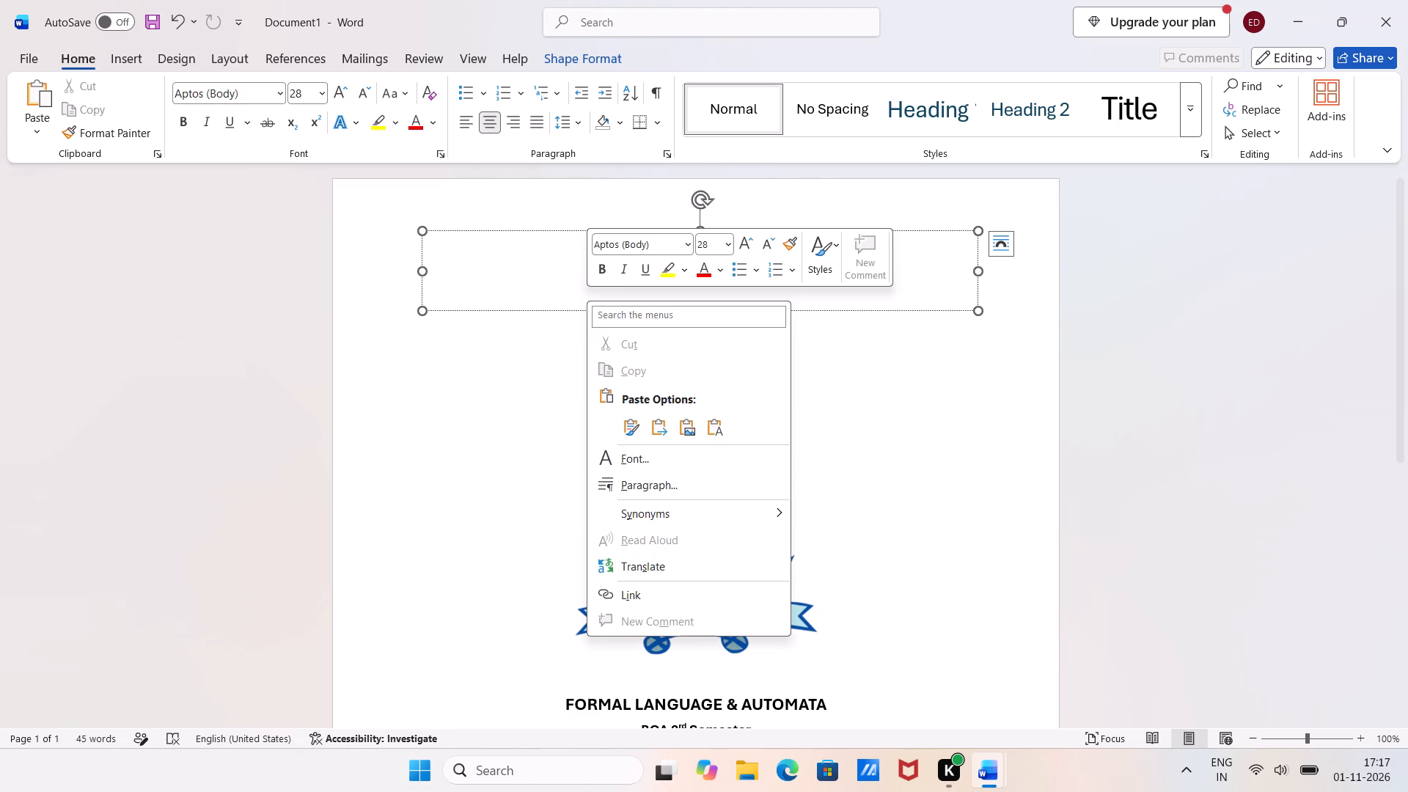
click(873, 398)
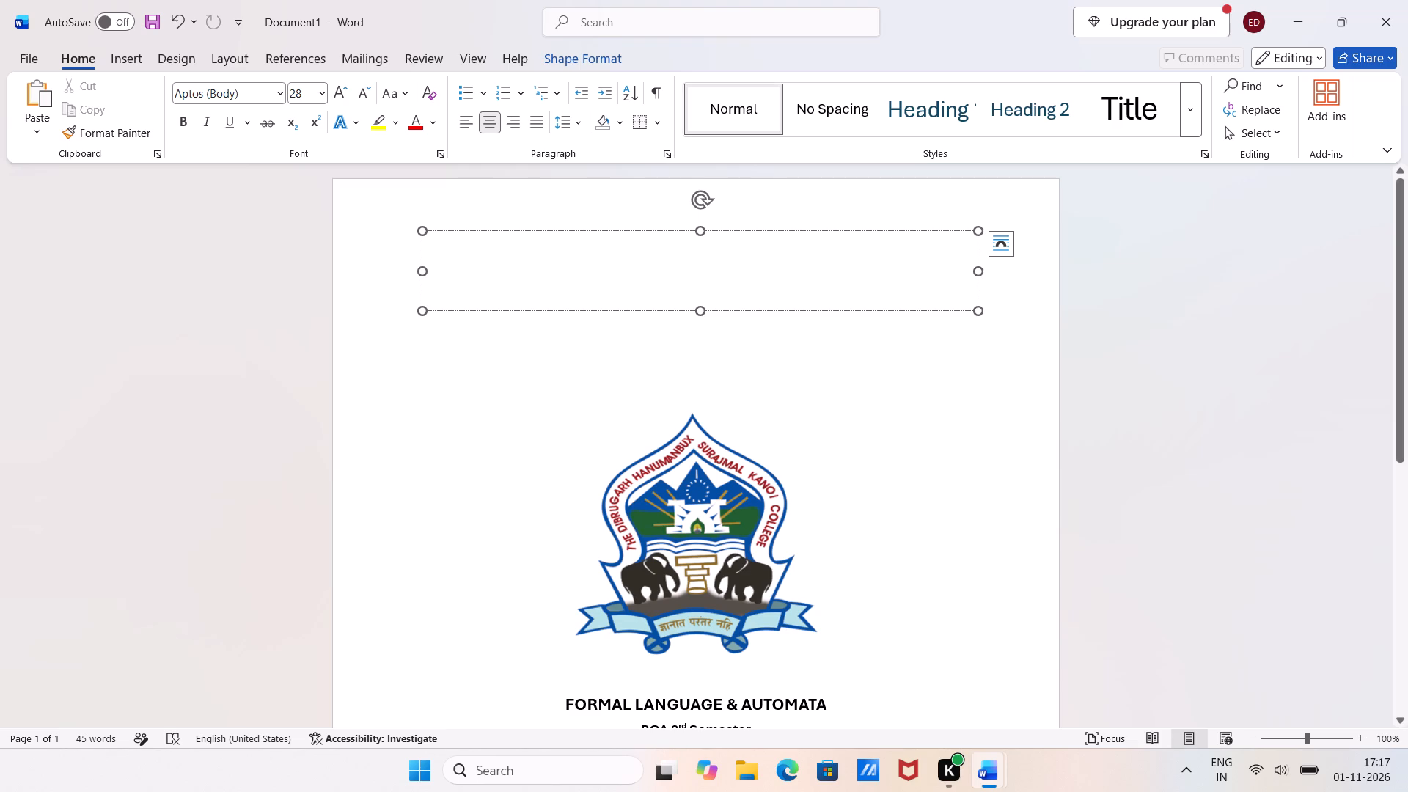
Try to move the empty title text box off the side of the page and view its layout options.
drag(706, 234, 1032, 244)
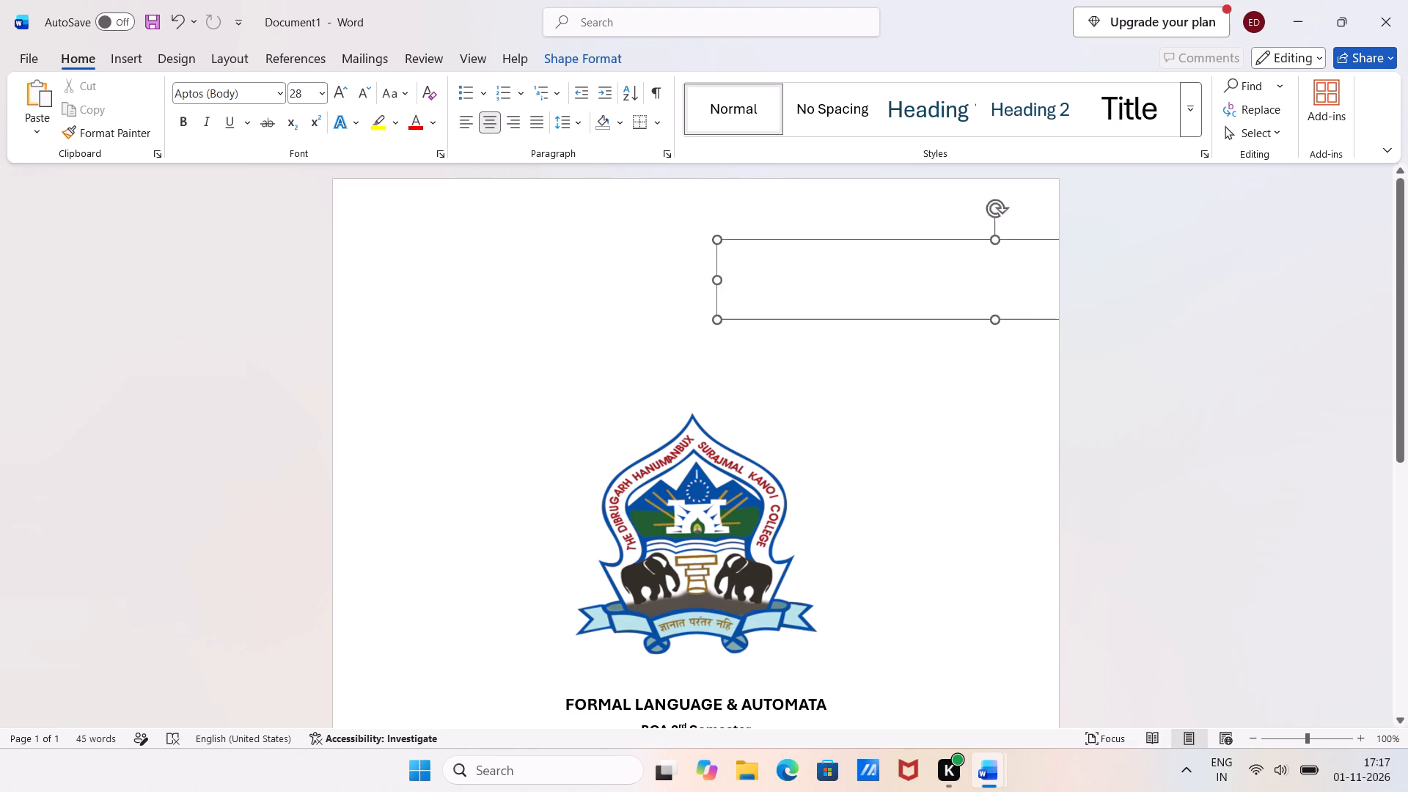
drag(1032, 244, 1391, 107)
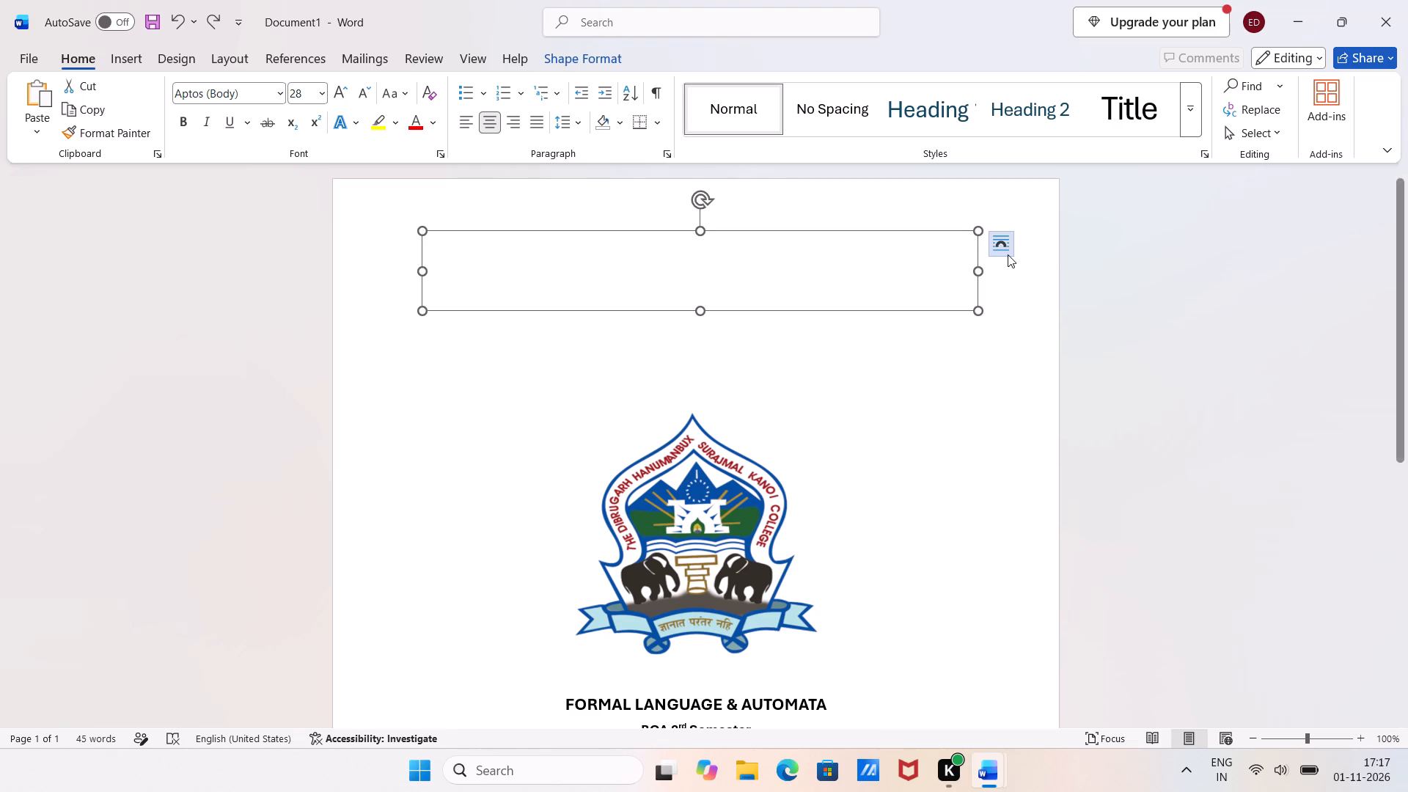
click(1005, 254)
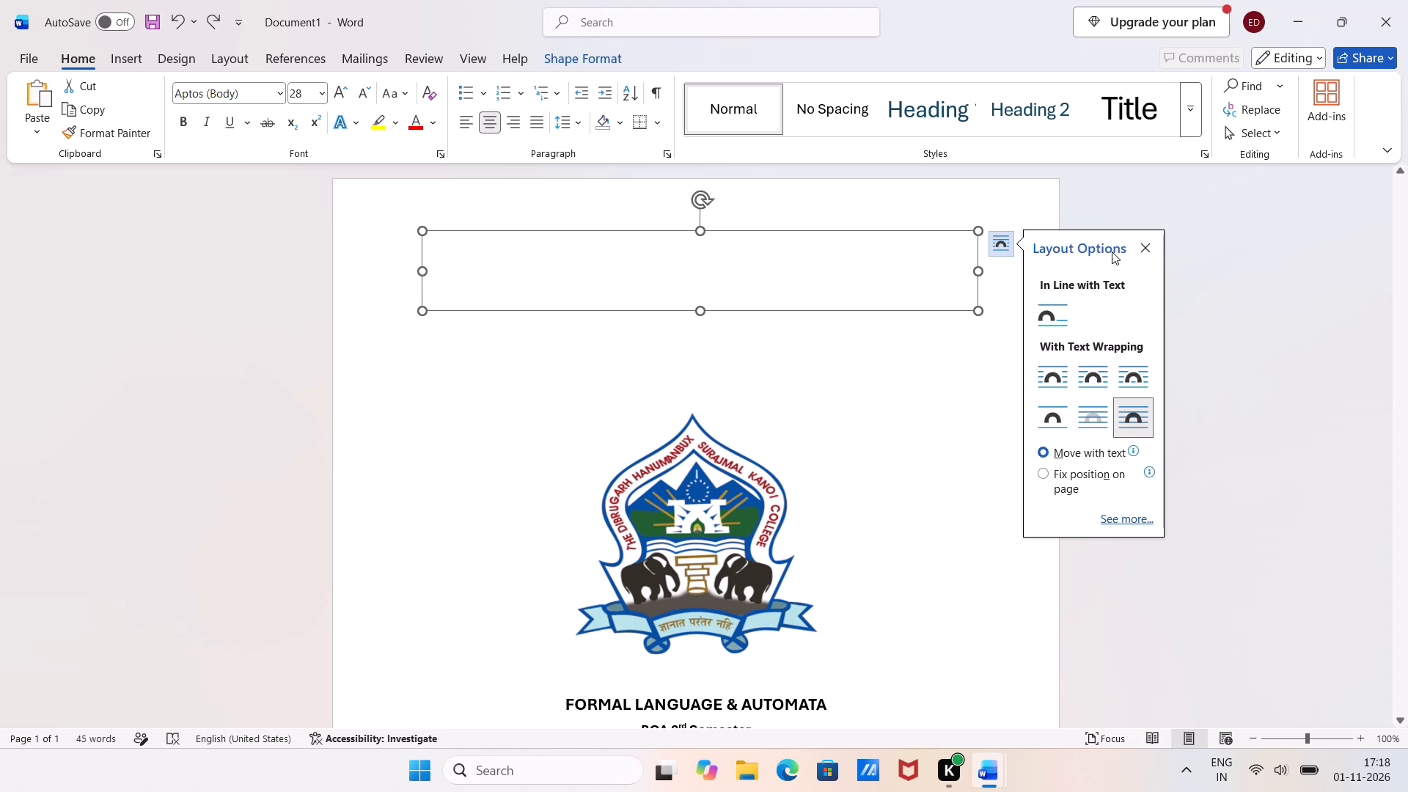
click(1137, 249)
Move the bold line "FORMAL LANGUAGE & AUTOMATA" from below the logo into the empty text box above it.
scroll(929, 360, down, 3)
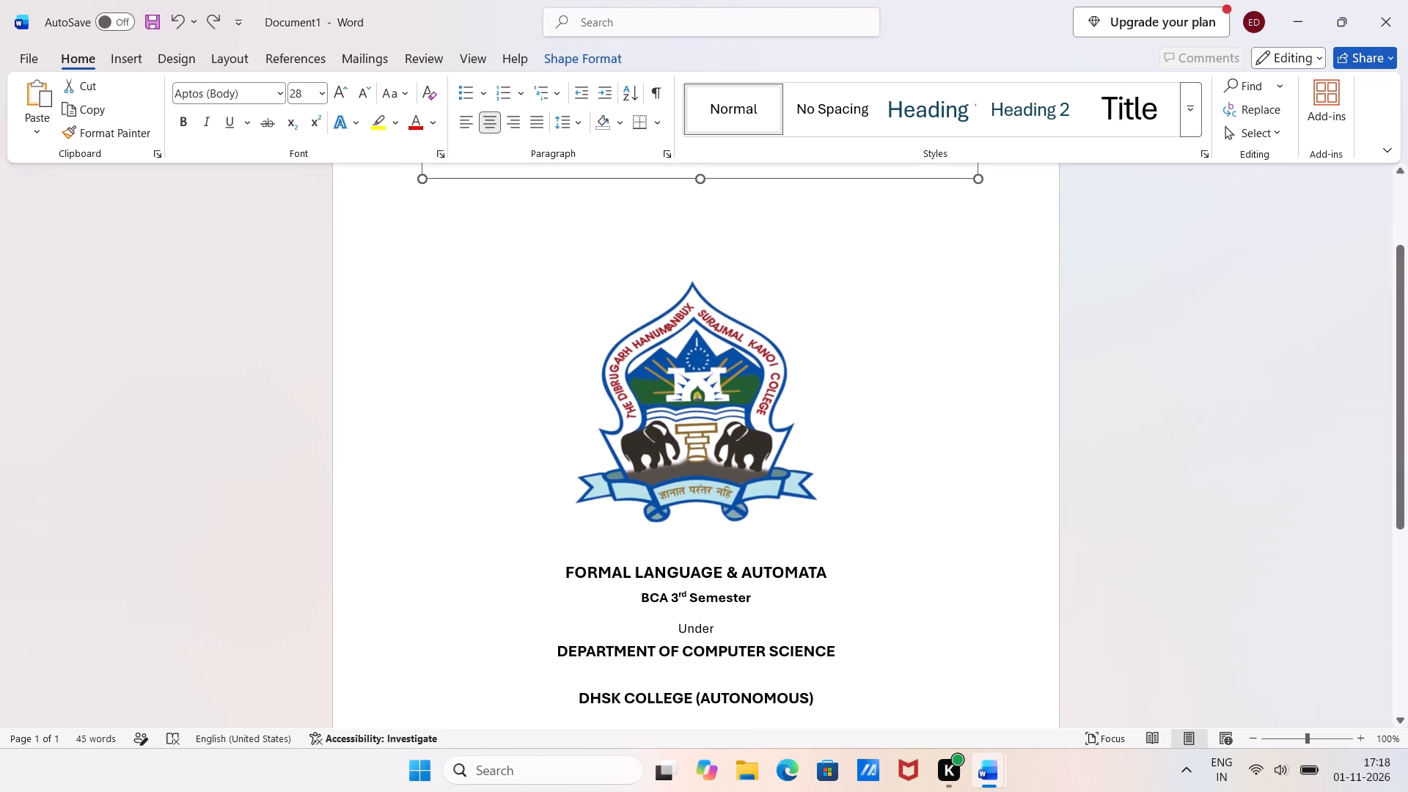
drag(554, 571, 763, 574)
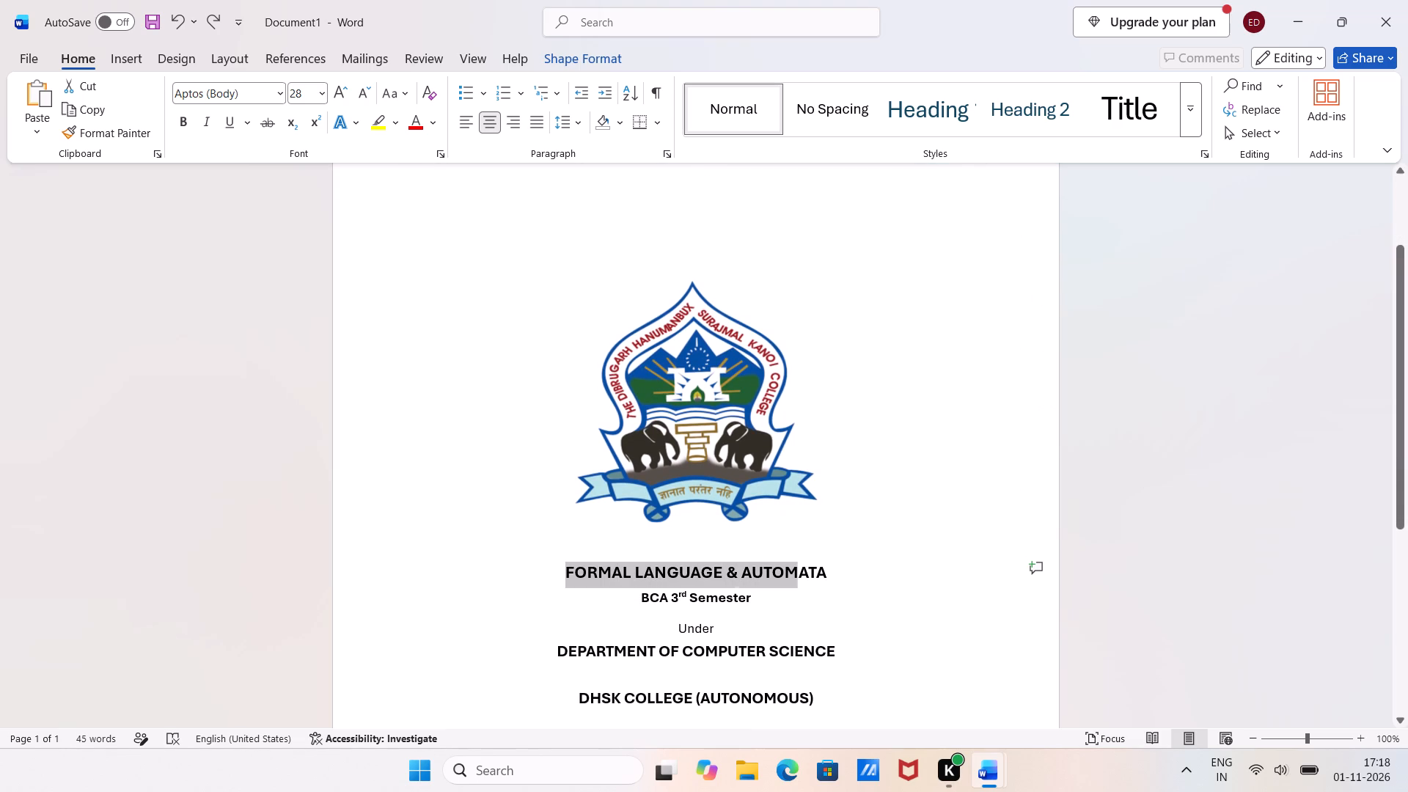
drag(763, 574, 813, 569)
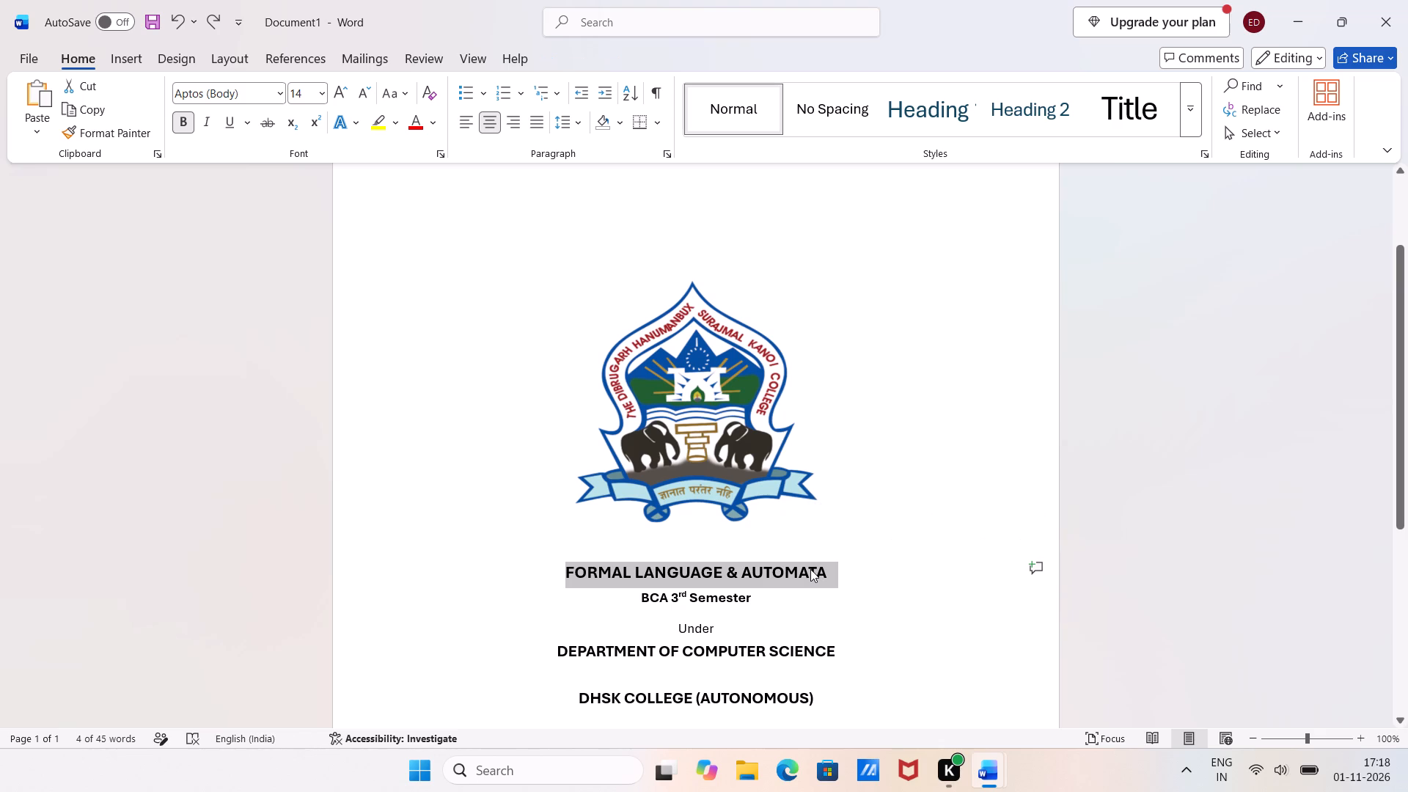
key(ctrl+c)
key(BackSpace)
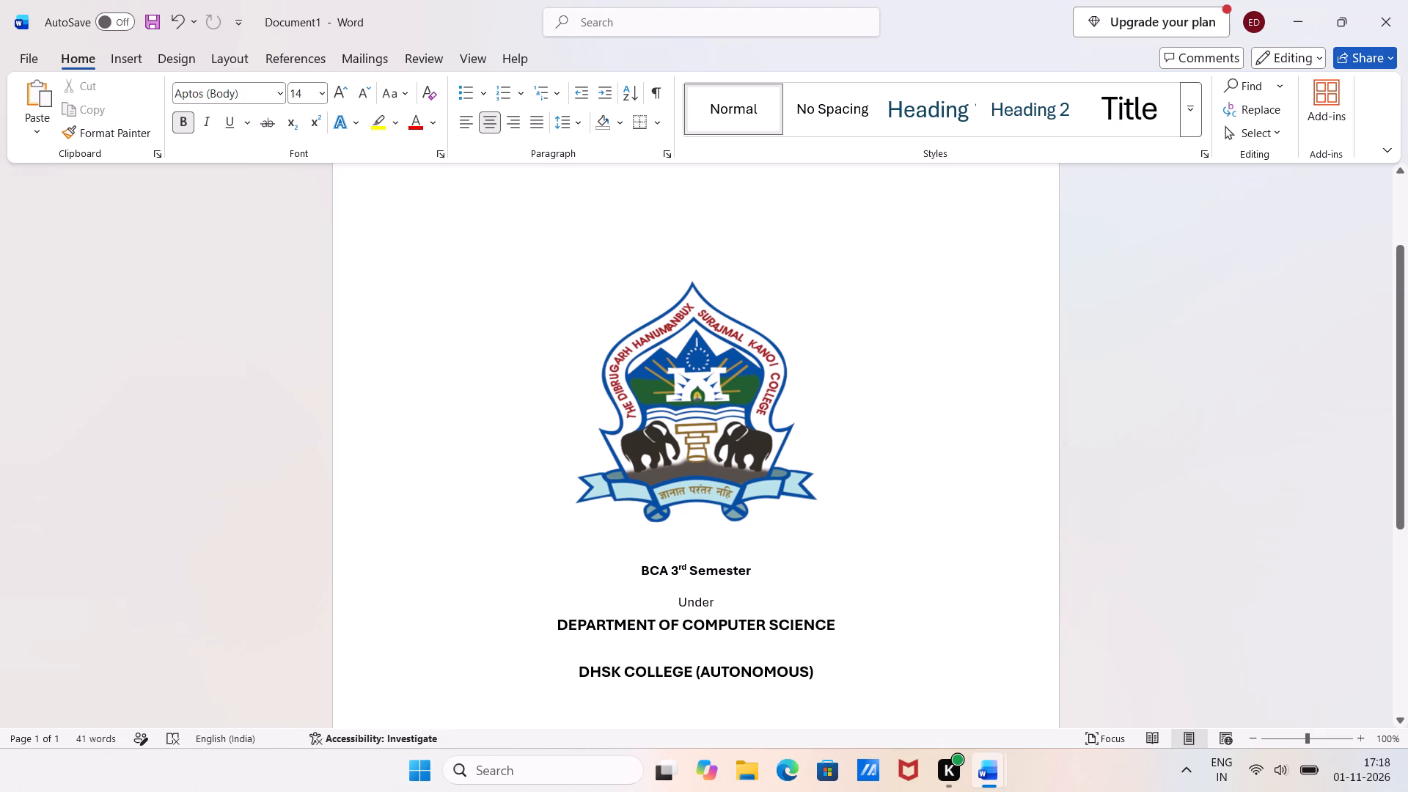
scroll(879, 488, down, 2)
scroll(880, 485, up, 10)
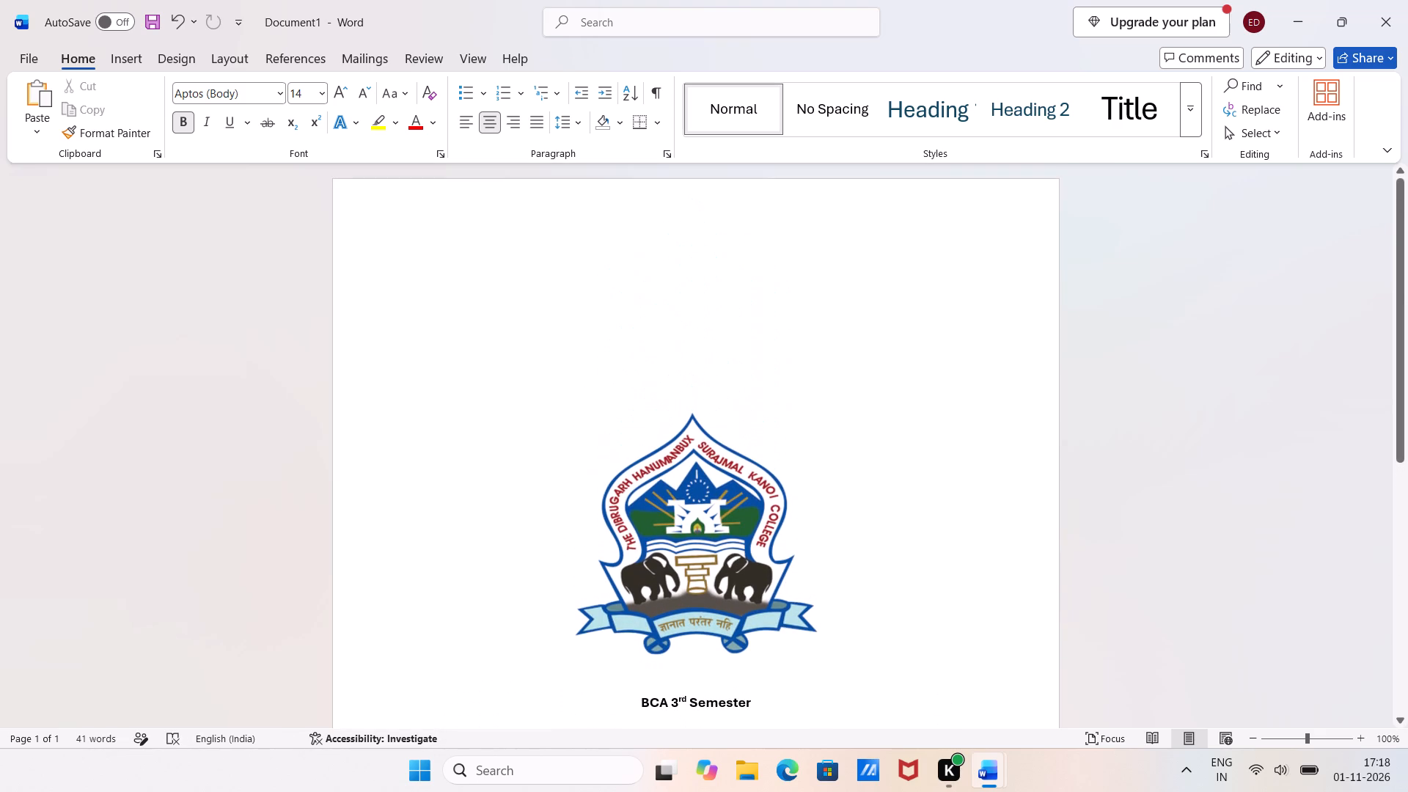
click(611, 268)
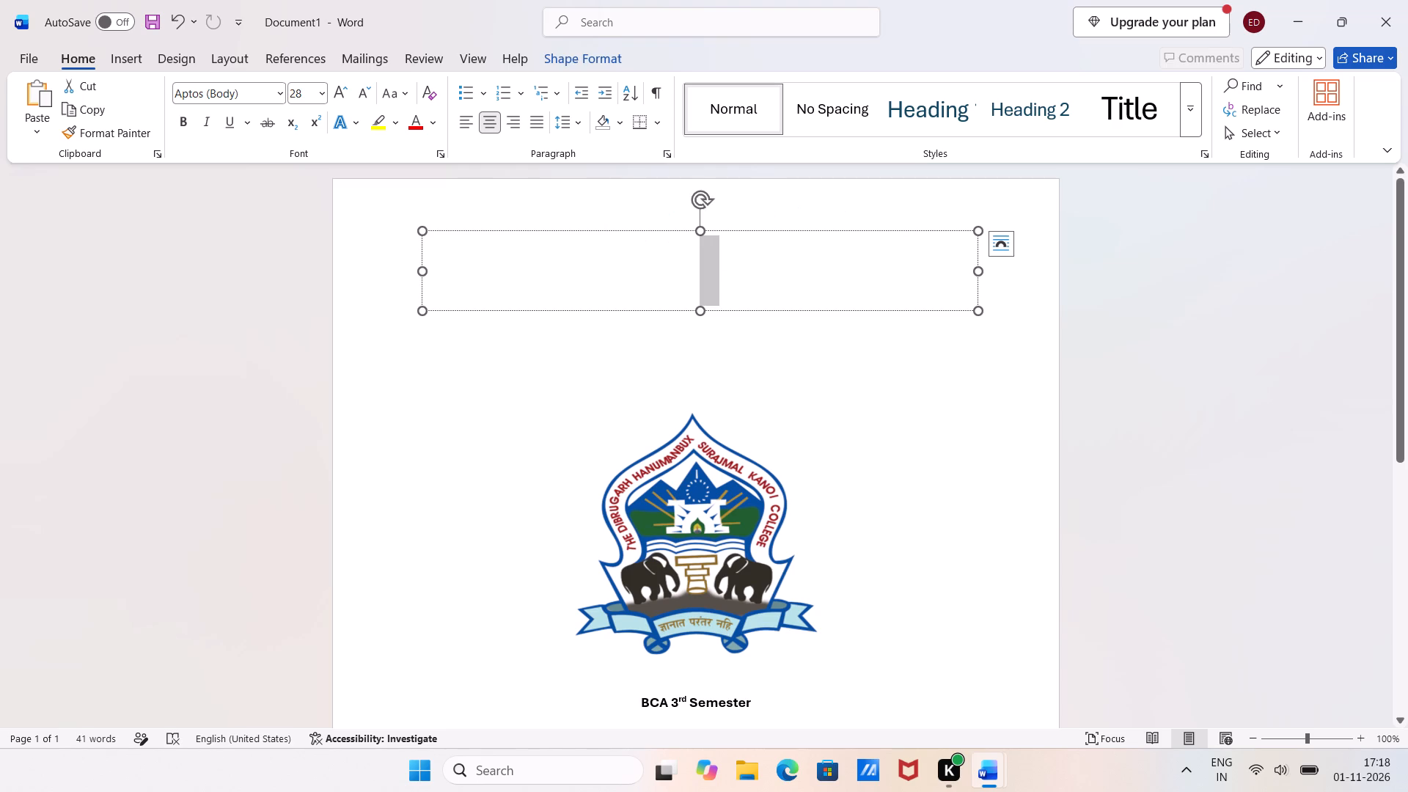
key(ctrl+v)
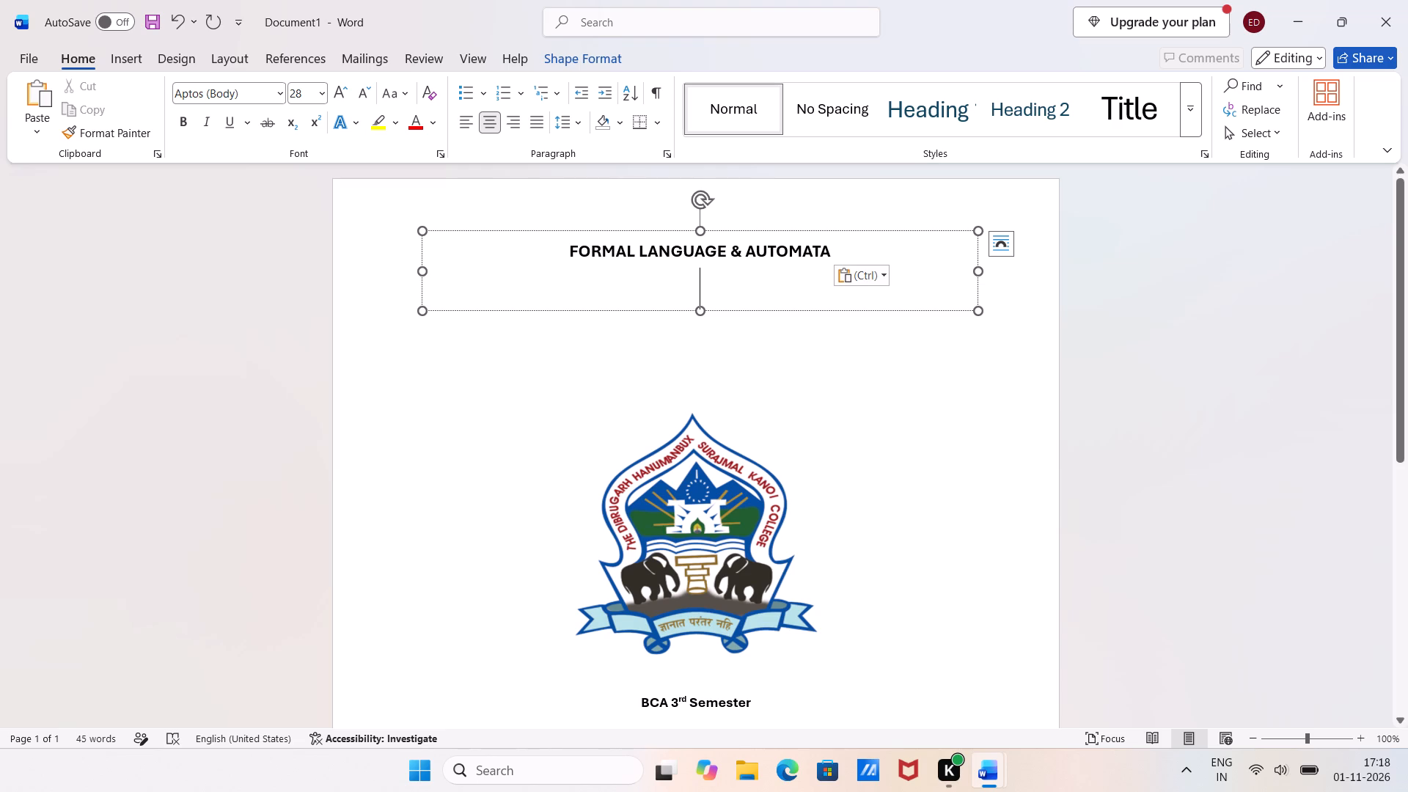
Set the bold title in the text box to font size 28 and widen the box slightly leftward.
drag(566, 249, 823, 250)
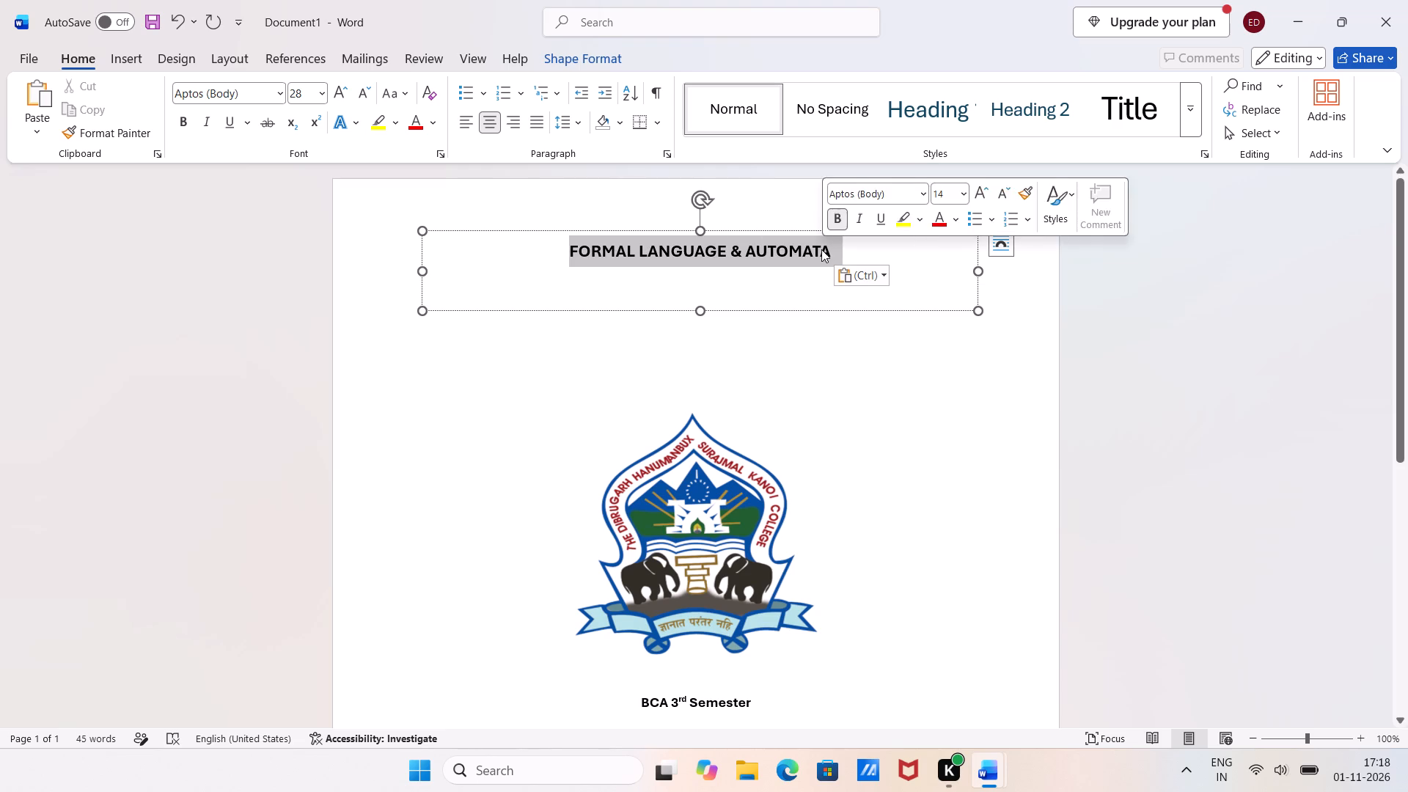
click(322, 95)
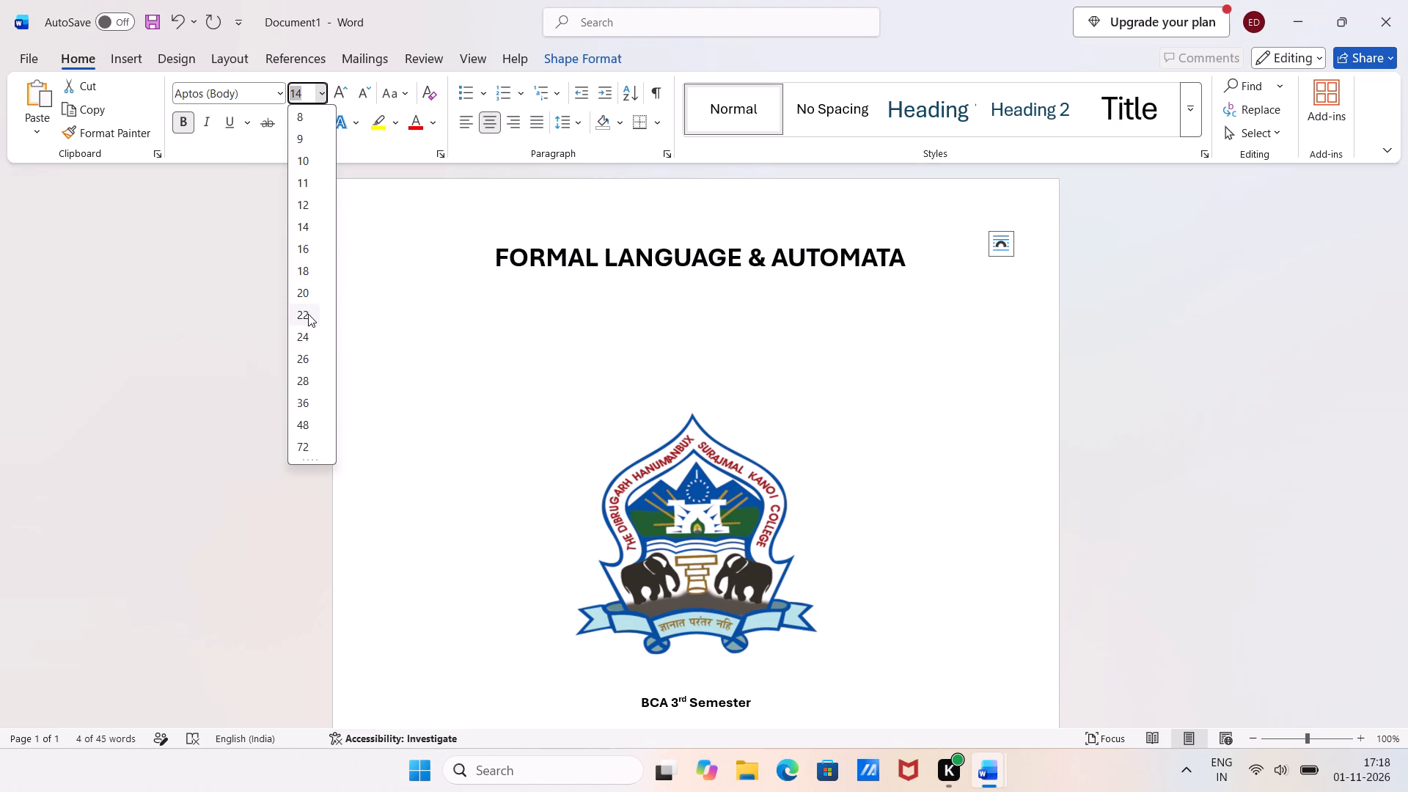
click(298, 381)
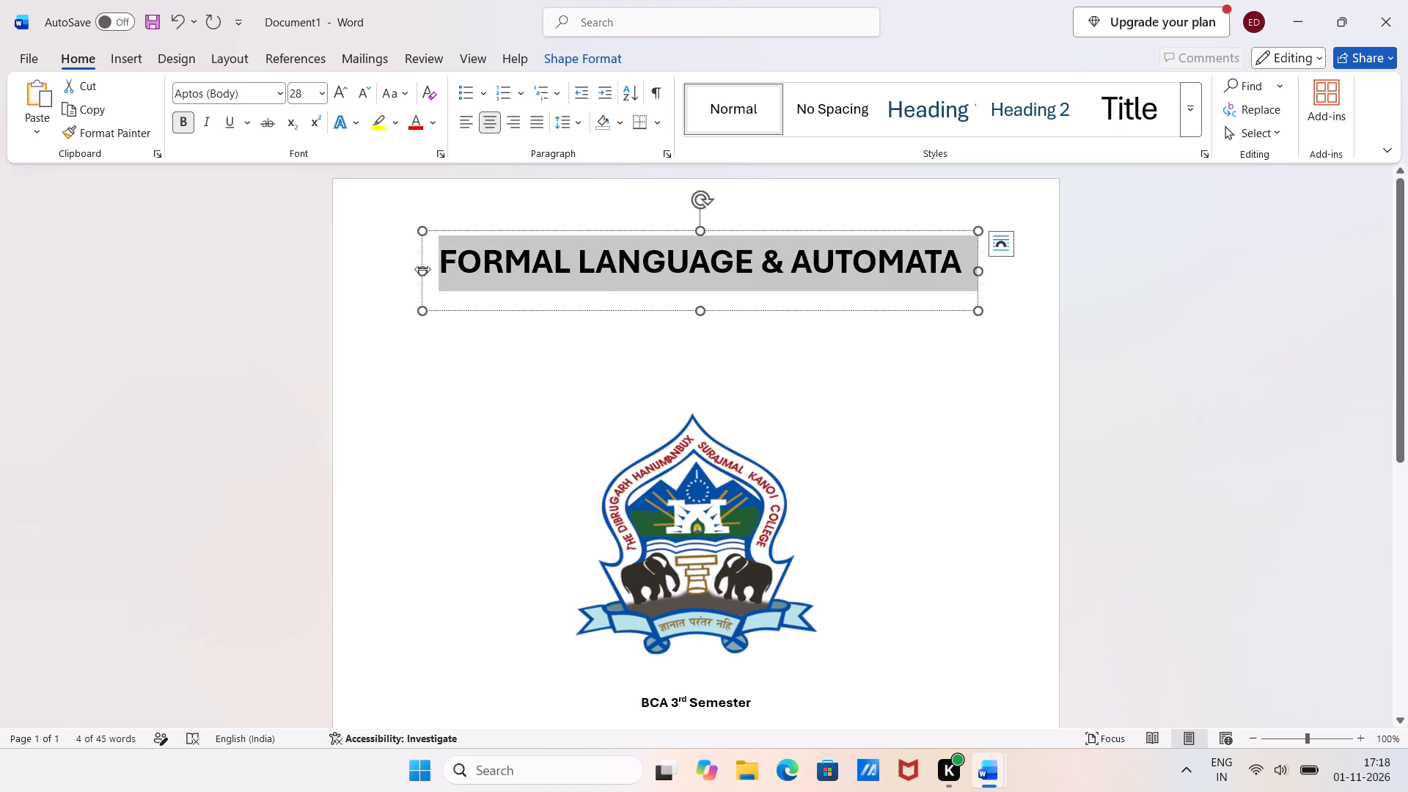
drag(422, 269, 406, 272)
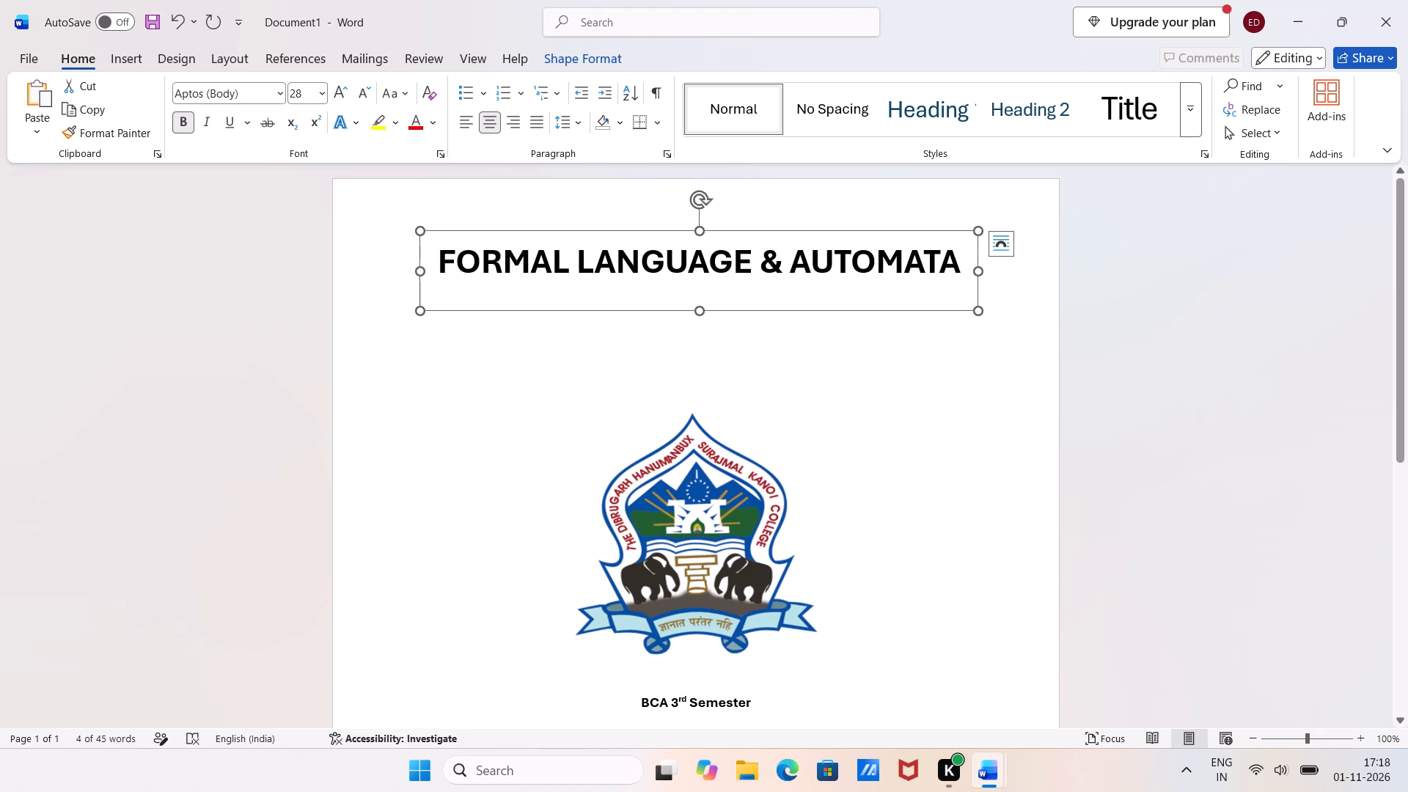
Set the title text box's text wrapping to Tight.
click(1000, 252)
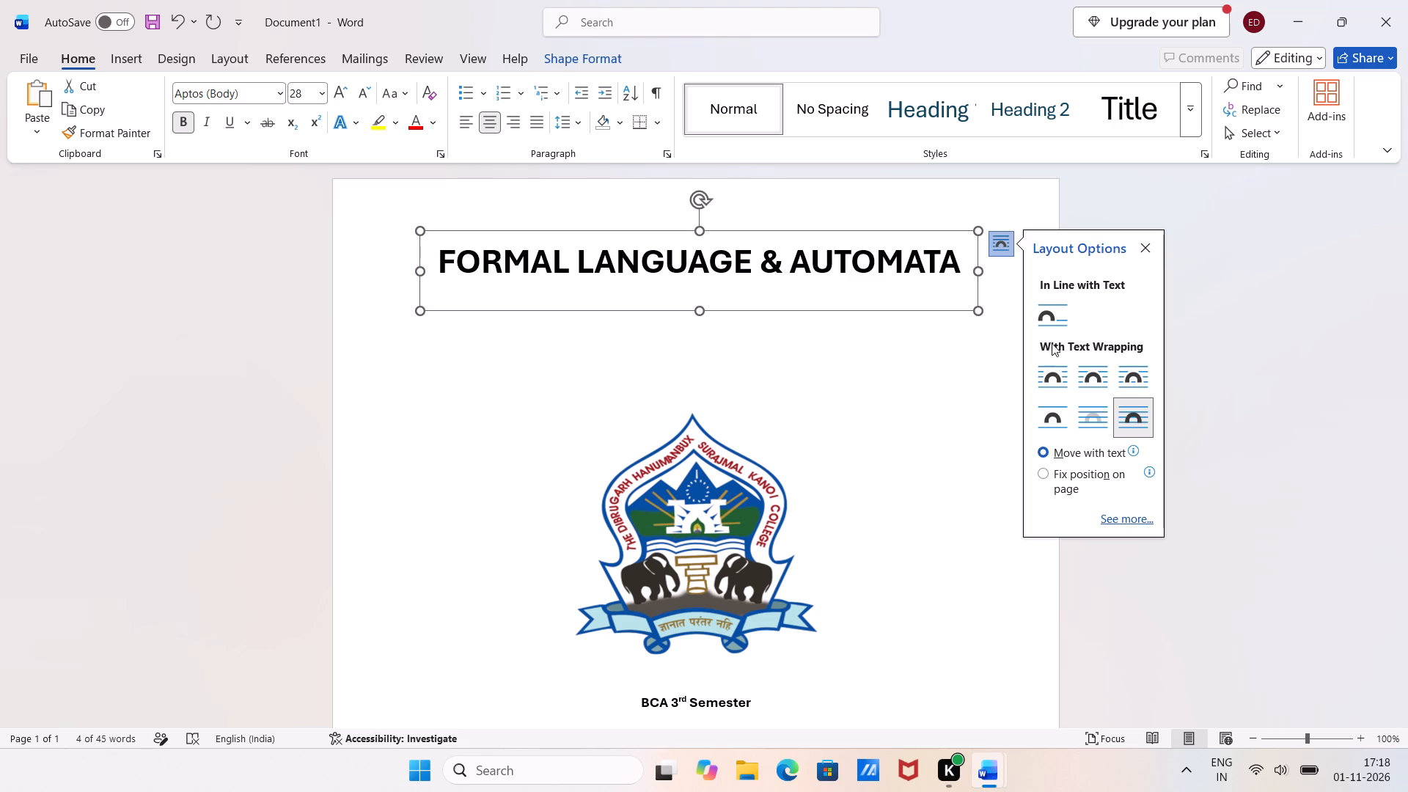
click(1086, 376)
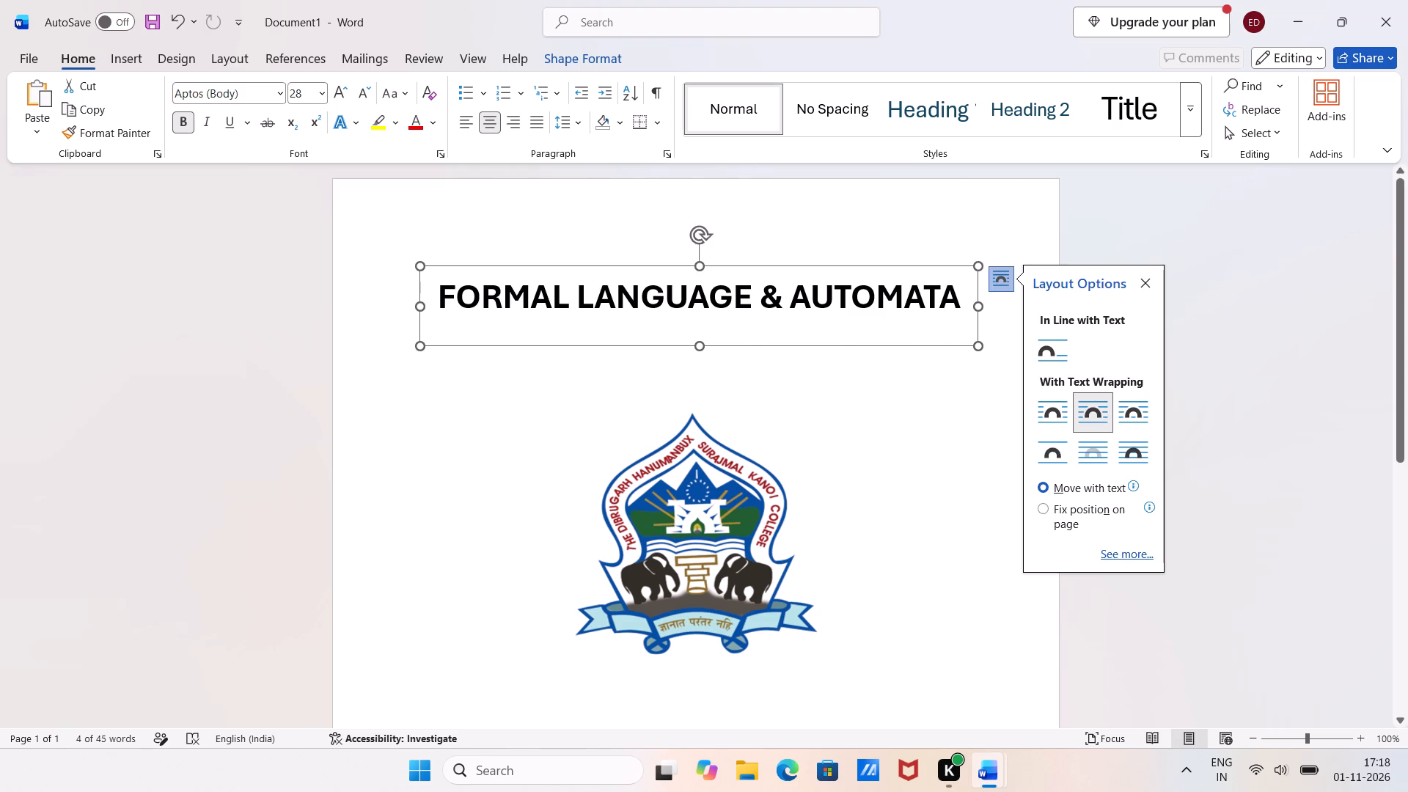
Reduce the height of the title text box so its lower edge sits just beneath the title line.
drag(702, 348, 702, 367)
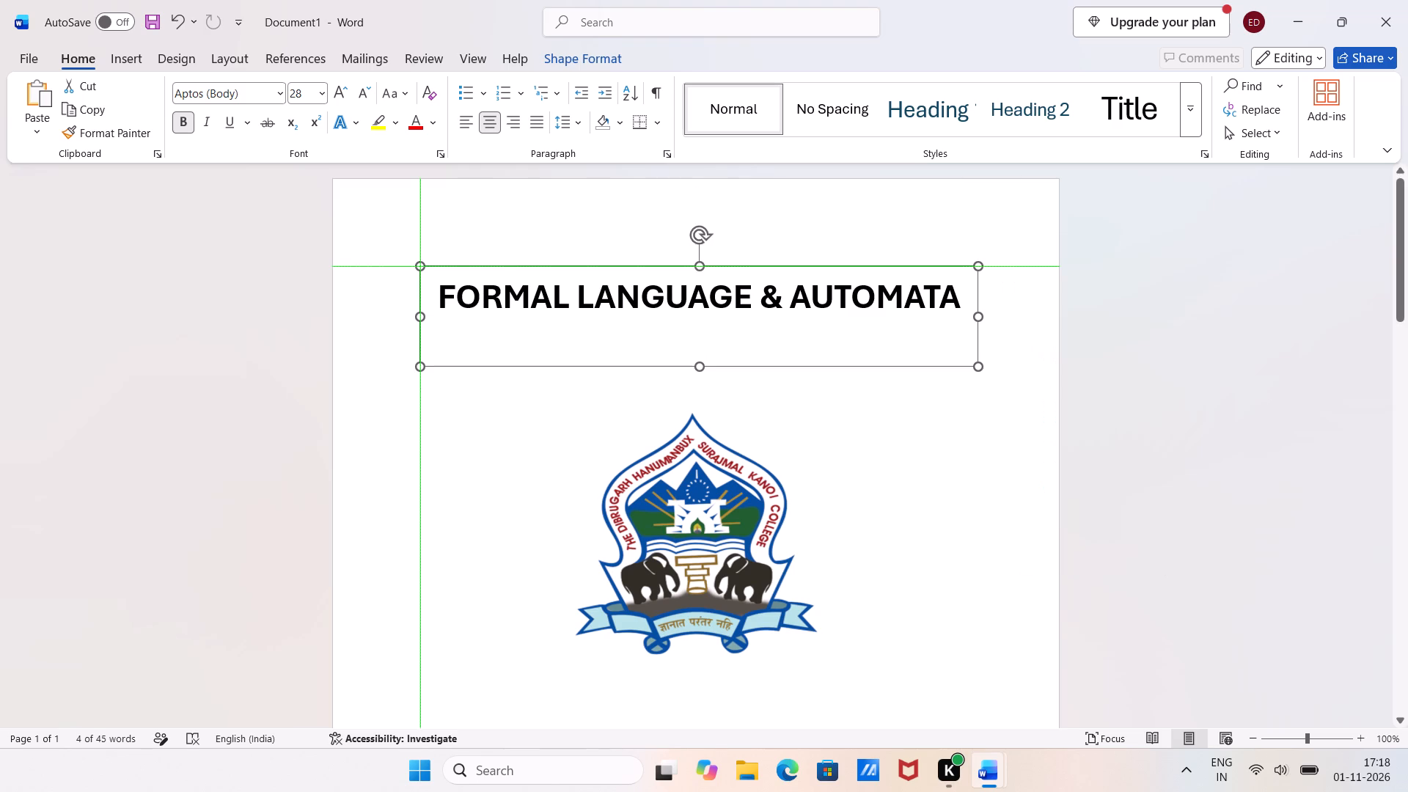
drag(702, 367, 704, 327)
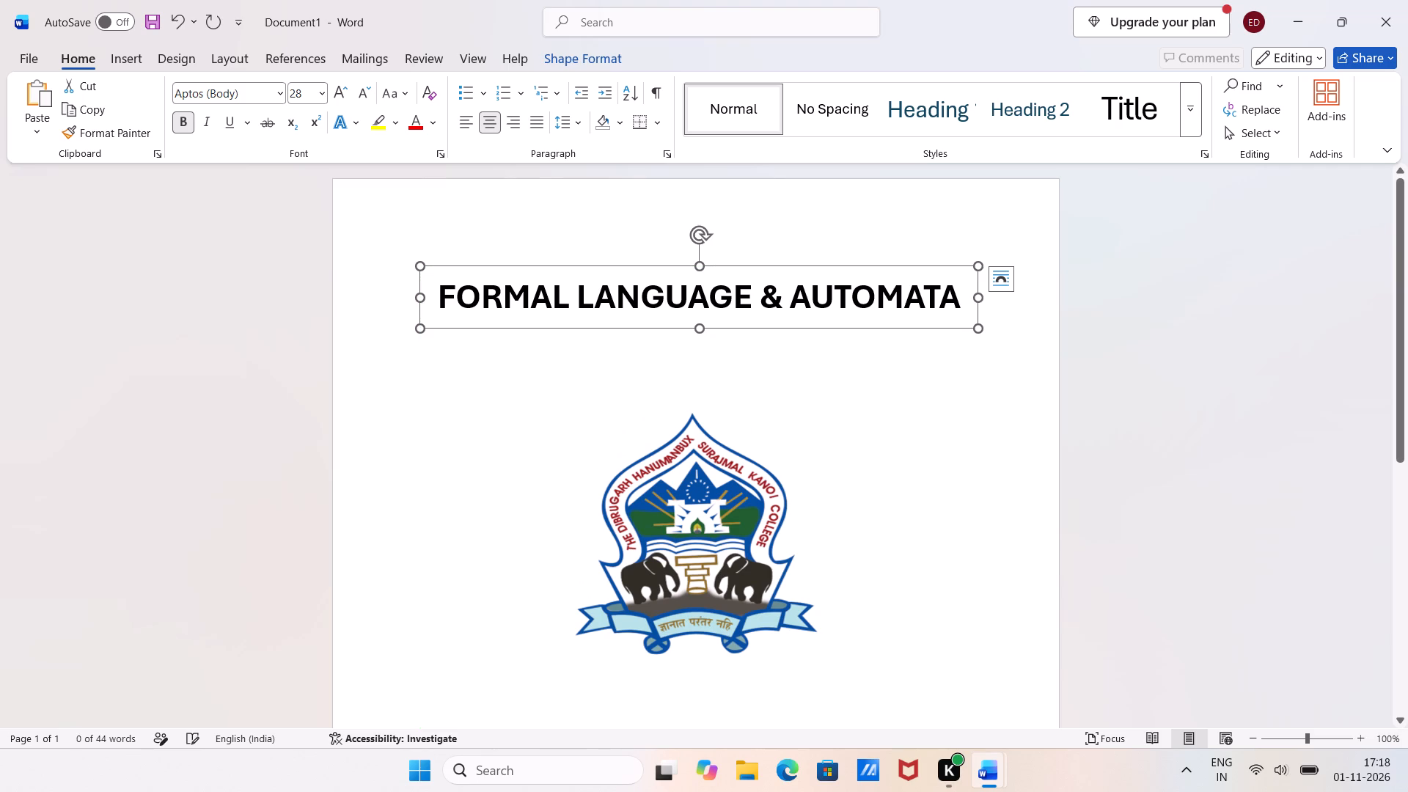
Fix the title text box's position on the page, keeping Tight wrapping.
click(994, 287)
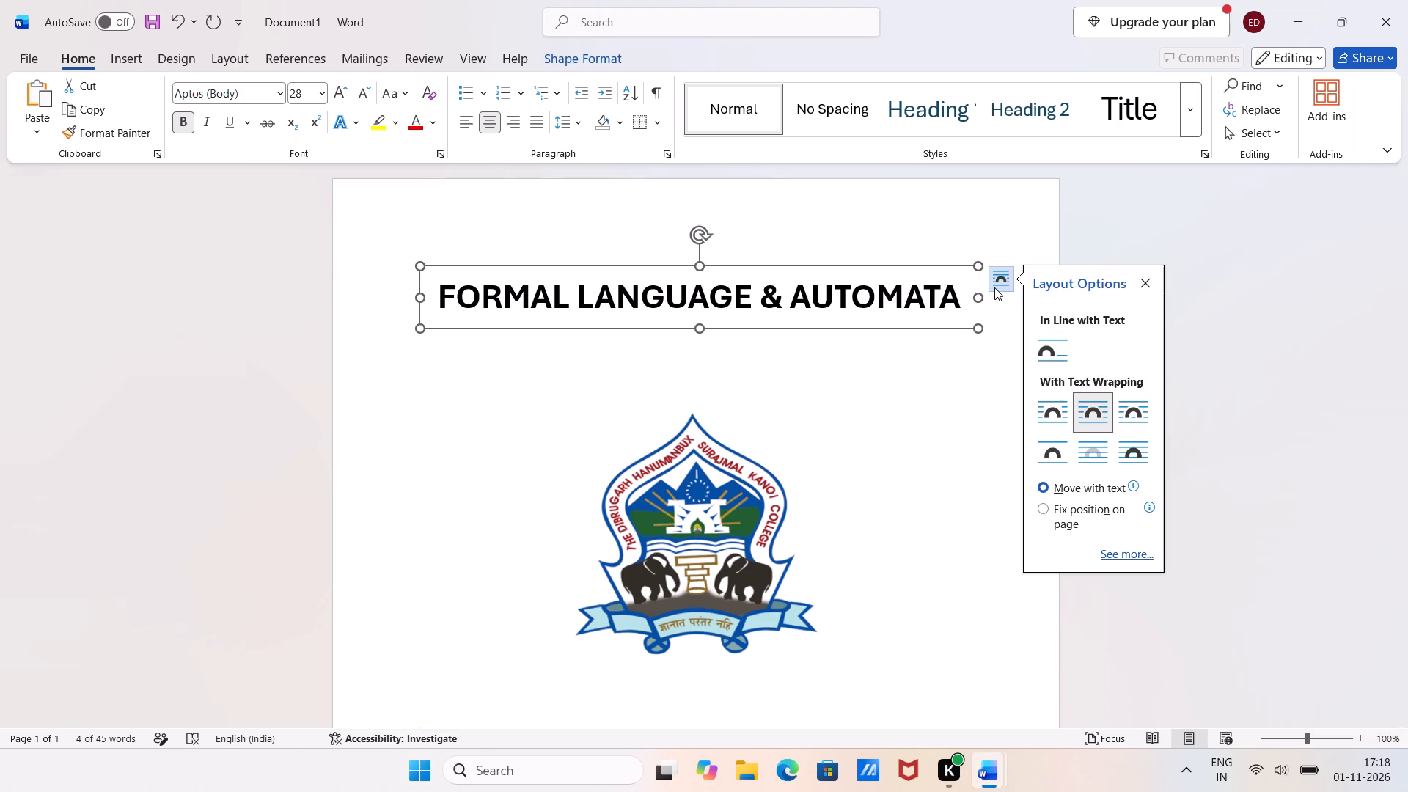
click(1092, 414)
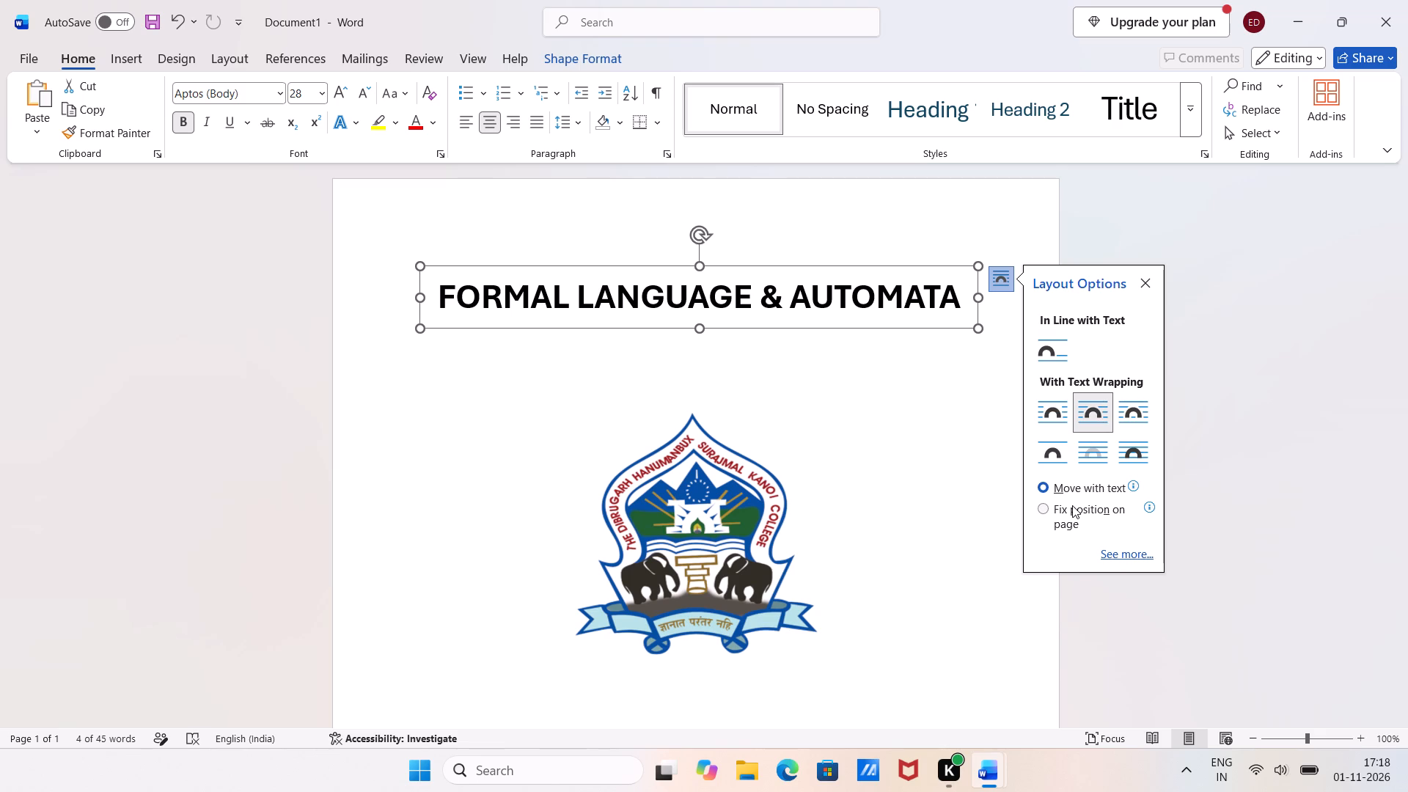
click(1057, 509)
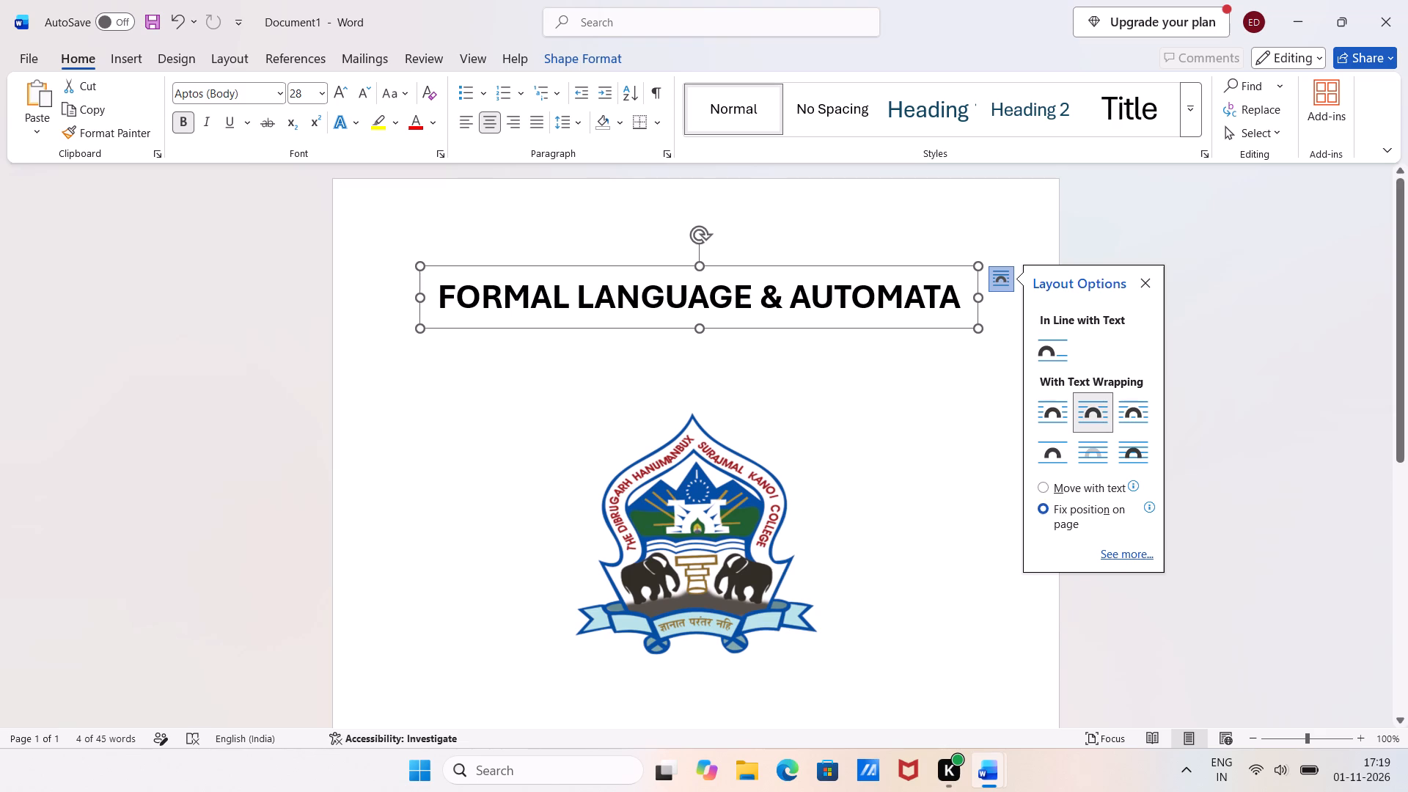
Enlarge the title text box slightly in width and height, keeping its upper-left corner in place.
drag(975, 300, 989, 348)
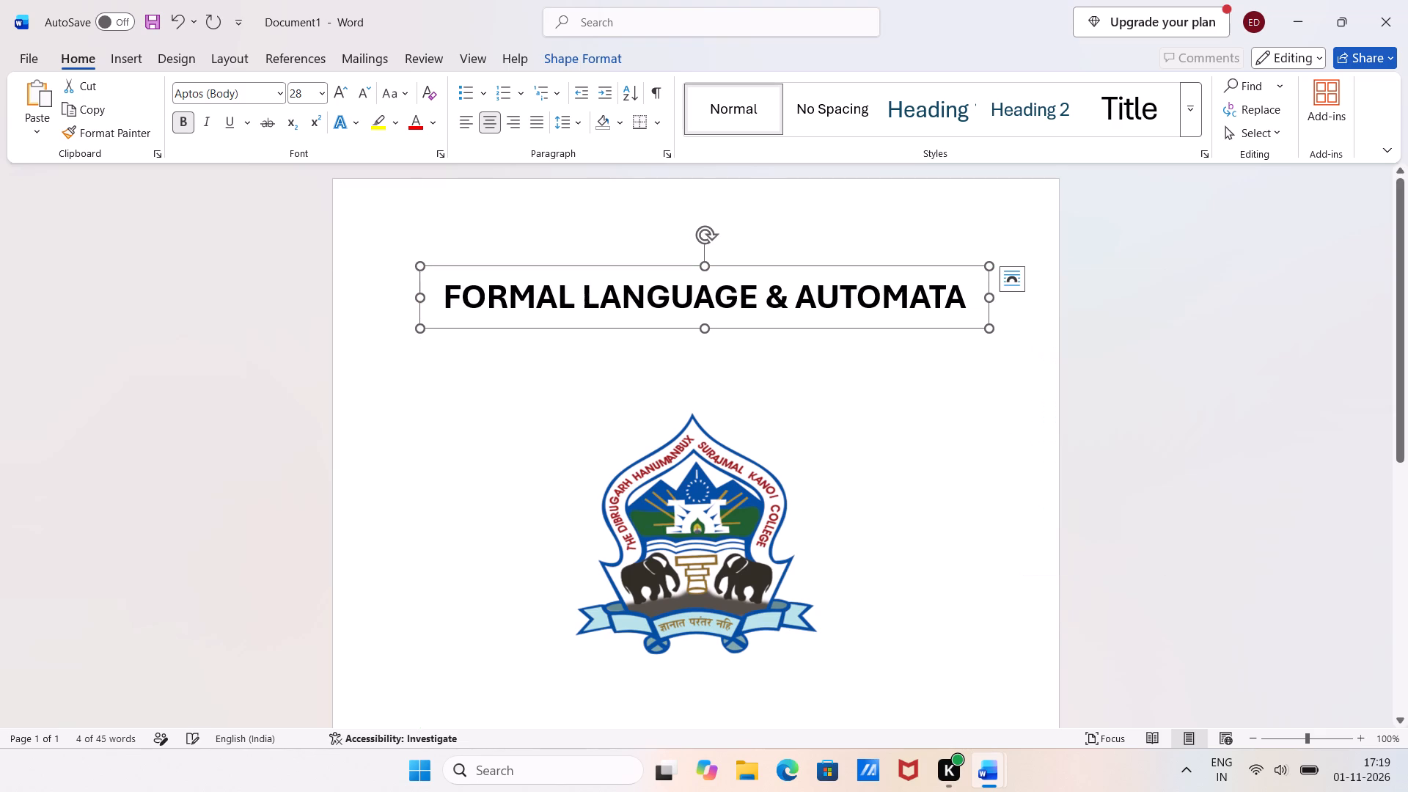
drag(988, 329, 993, 369)
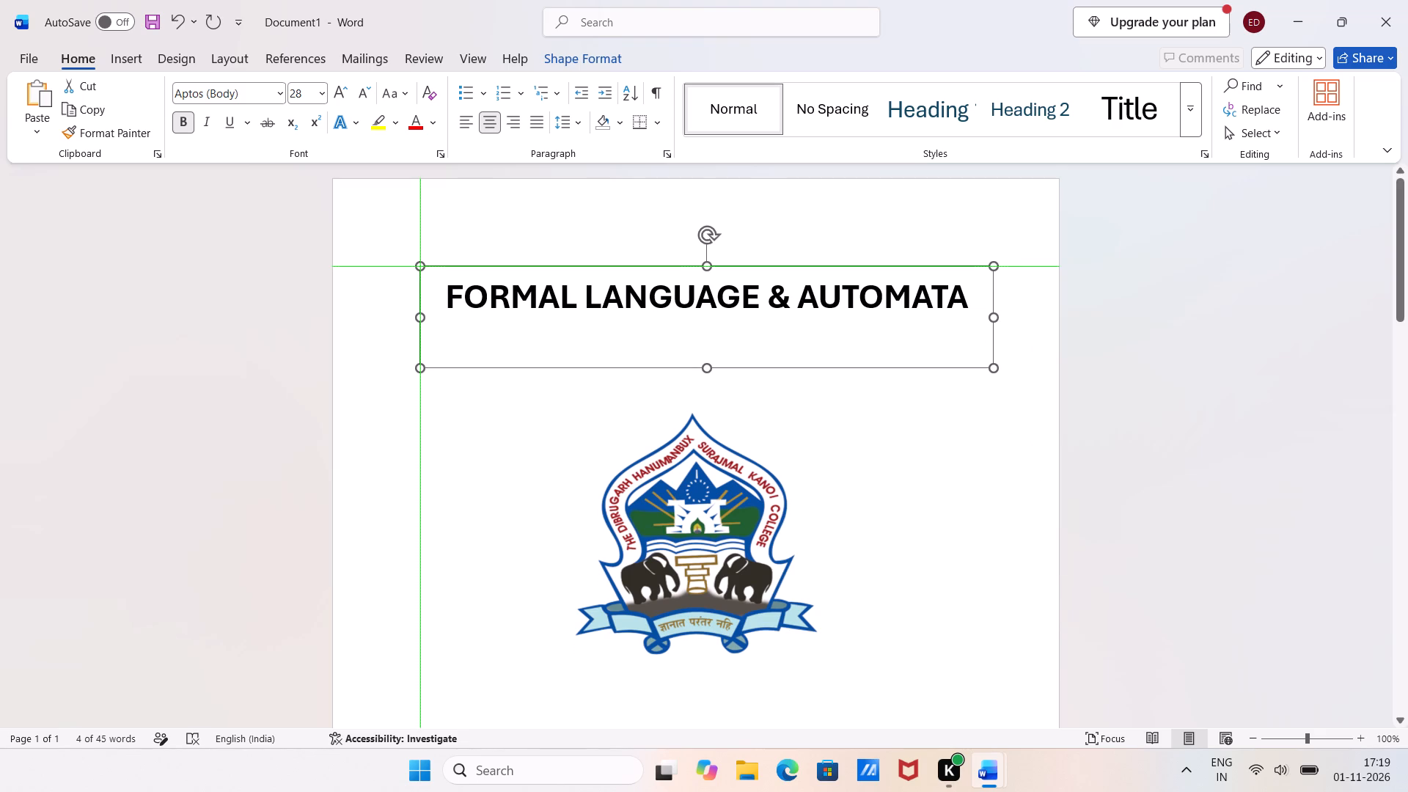
drag(993, 369, 995, 337)
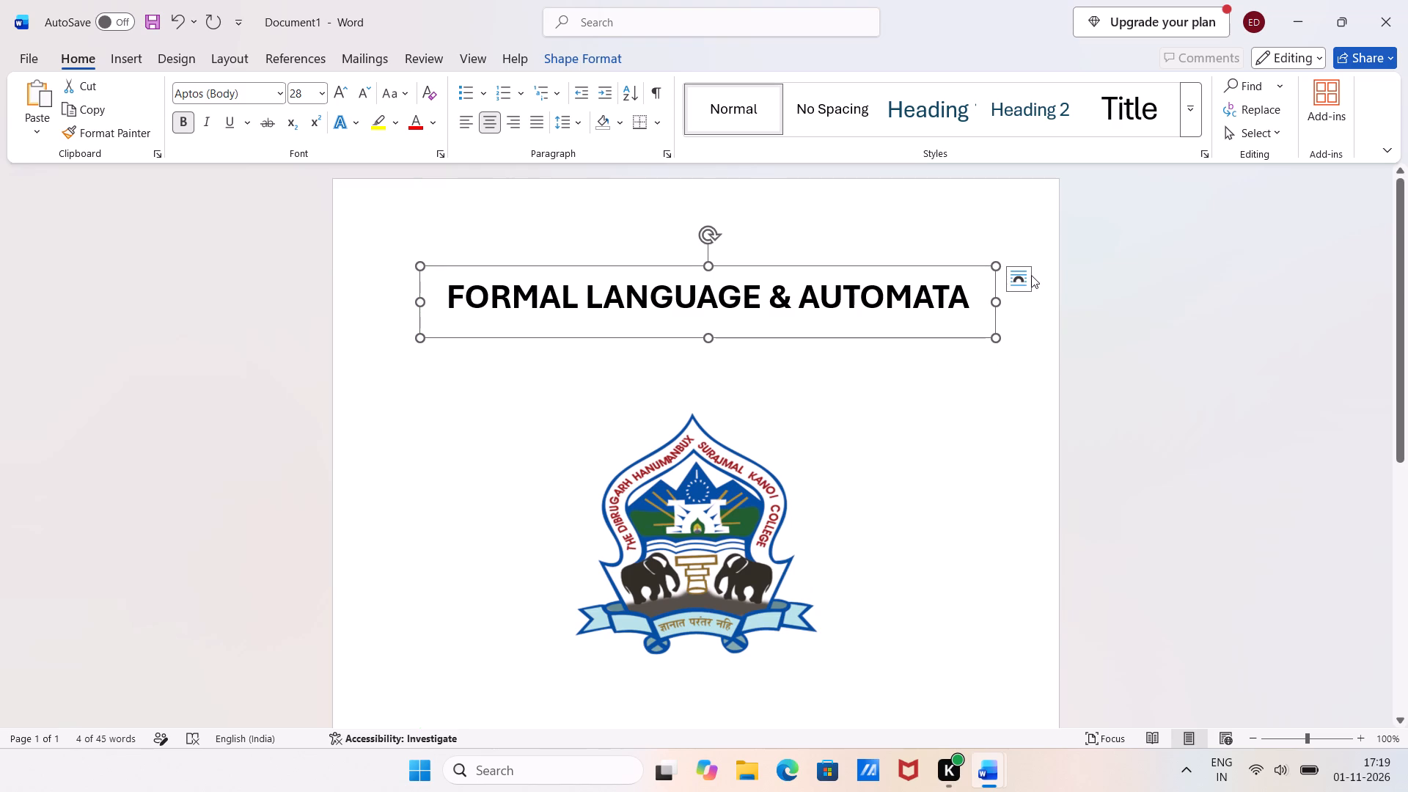
Set the title text box's text wrapping to Through.
click(1027, 275)
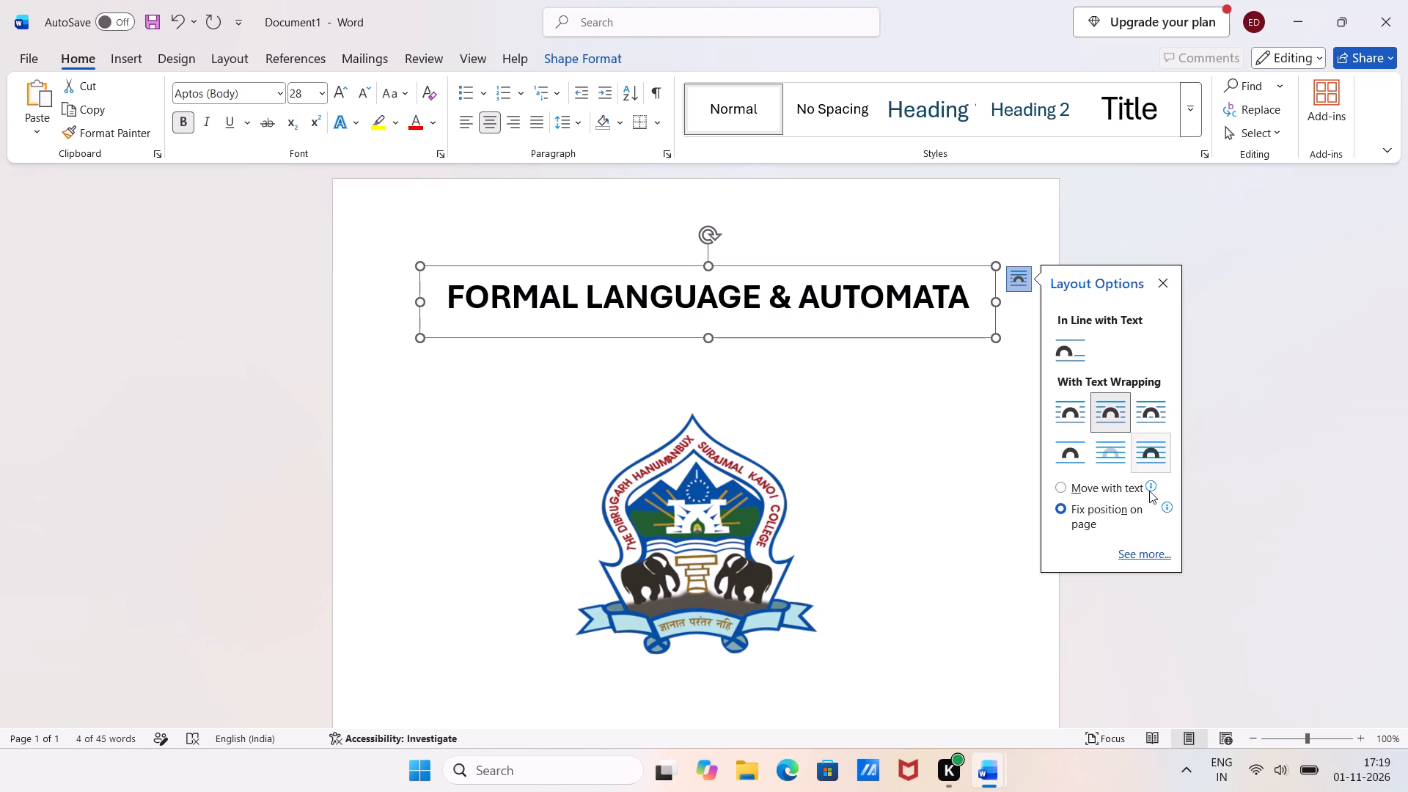
double_click(1145, 413)
click(1145, 413)
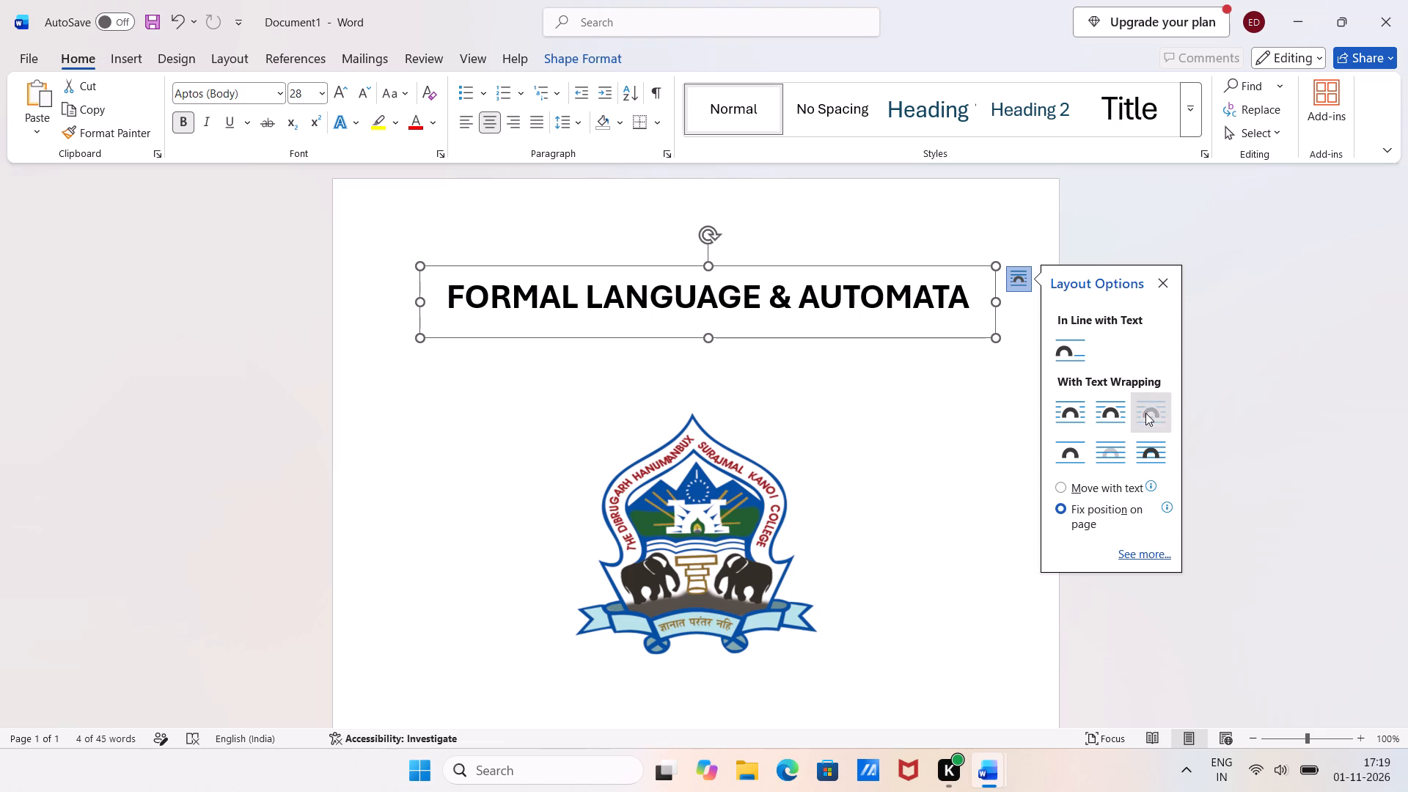
Widen the title text box slightly and reduce its height so its lower edge sits just beneath the title line.
click(994, 341)
drag(994, 341, 1002, 340)
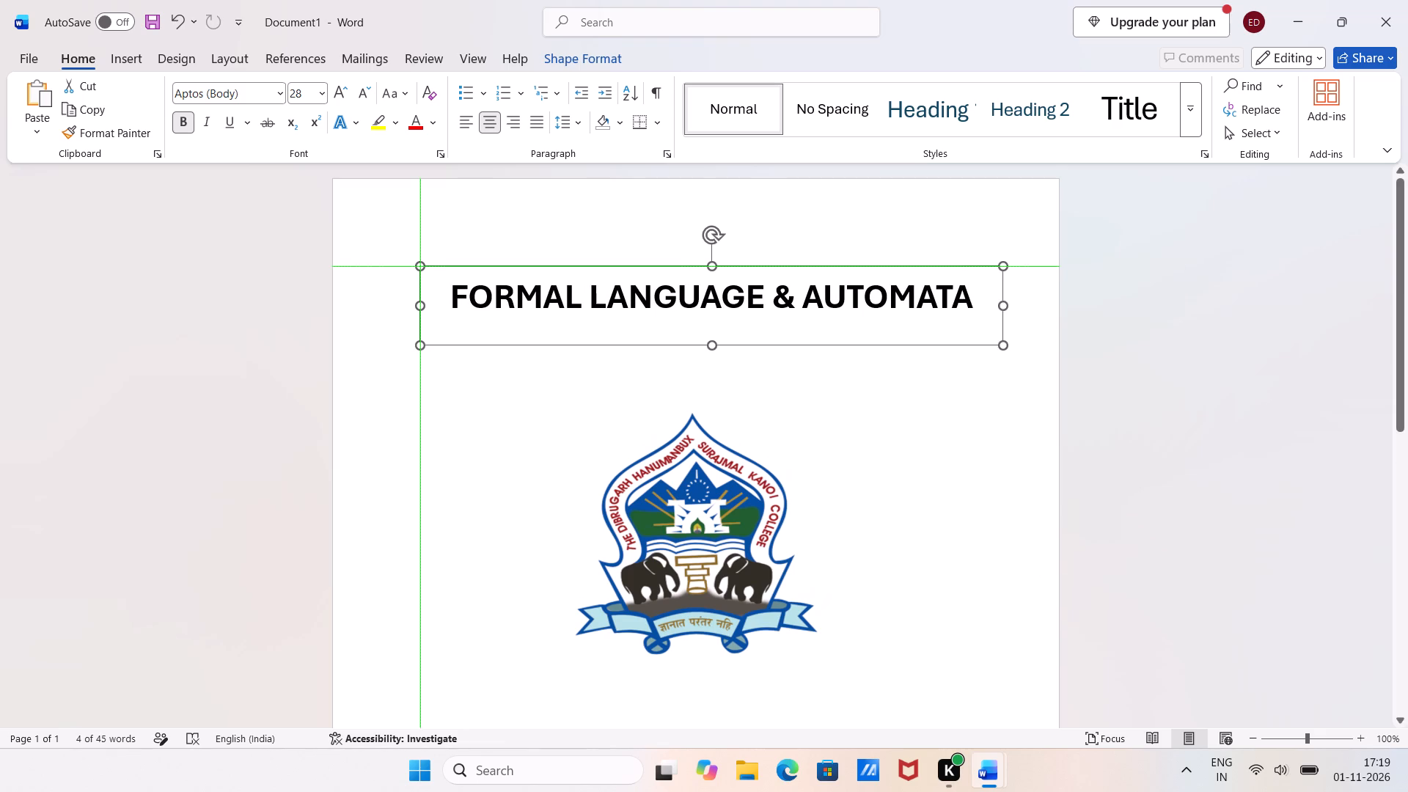
drag(1002, 340, 1002, 321)
Set the font size of the "BCA 3rd Semester" line below the logo to 16.
scroll(980, 375, down, 2)
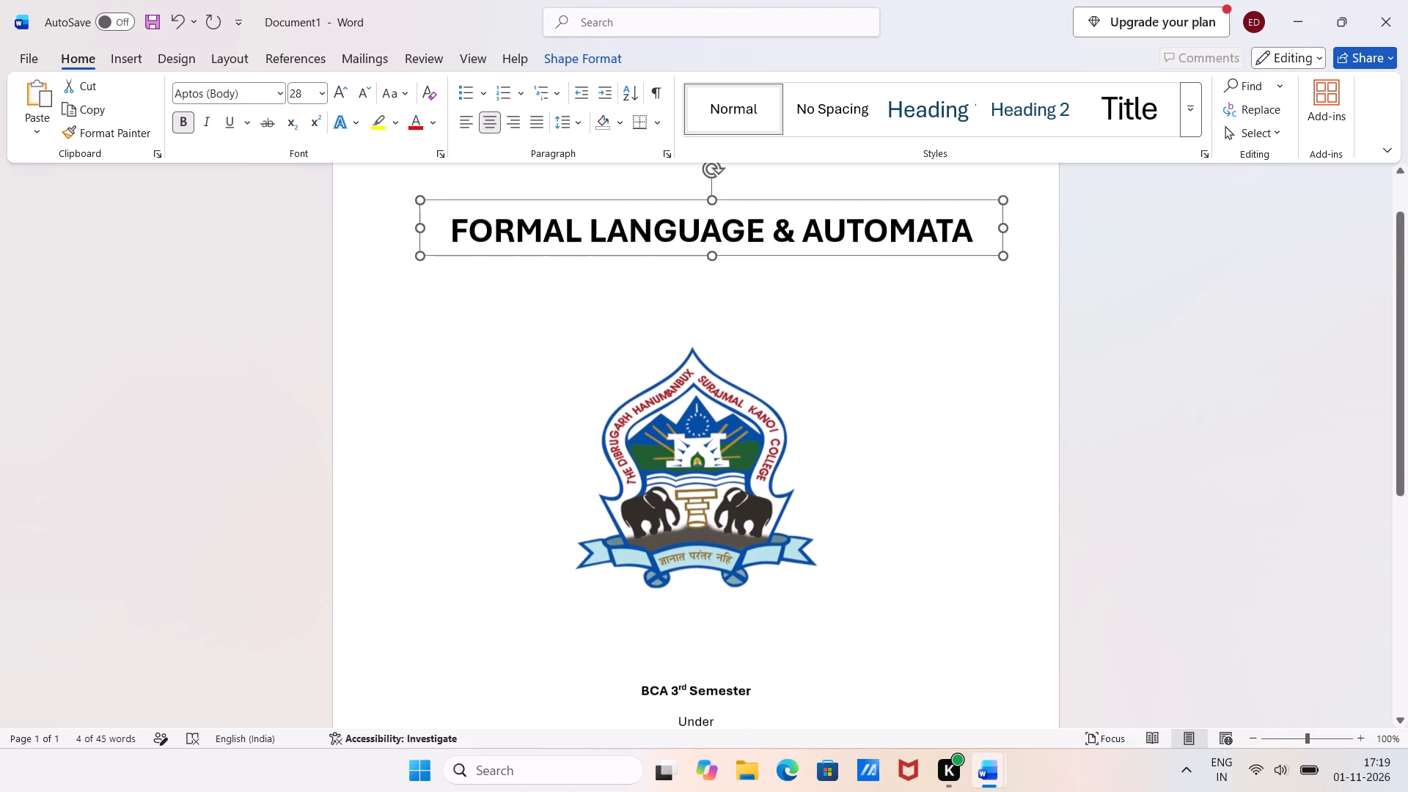
scroll(980, 375, down, 6)
scroll(980, 375, up, 4)
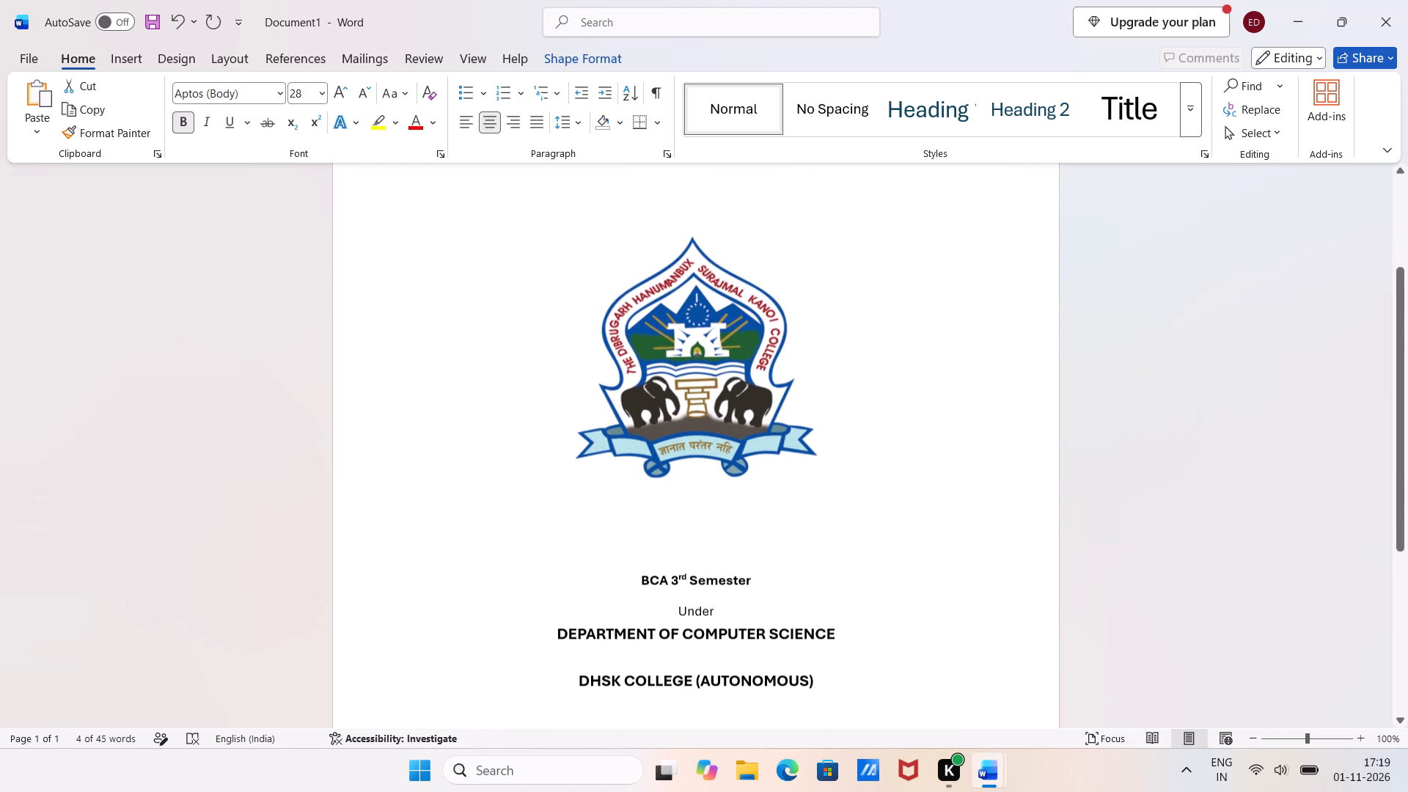
scroll(971, 340, down, 5)
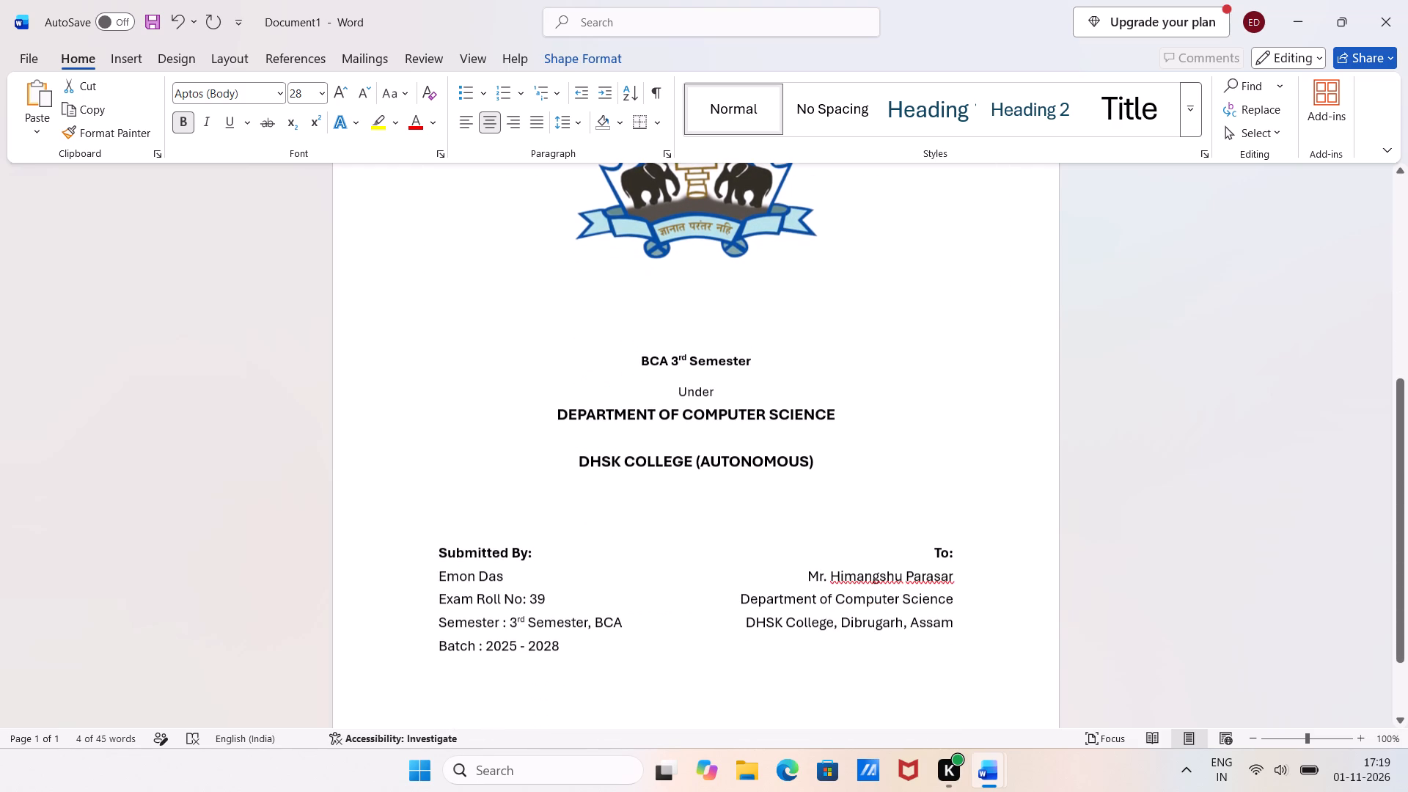
drag(639, 356, 649, 356)
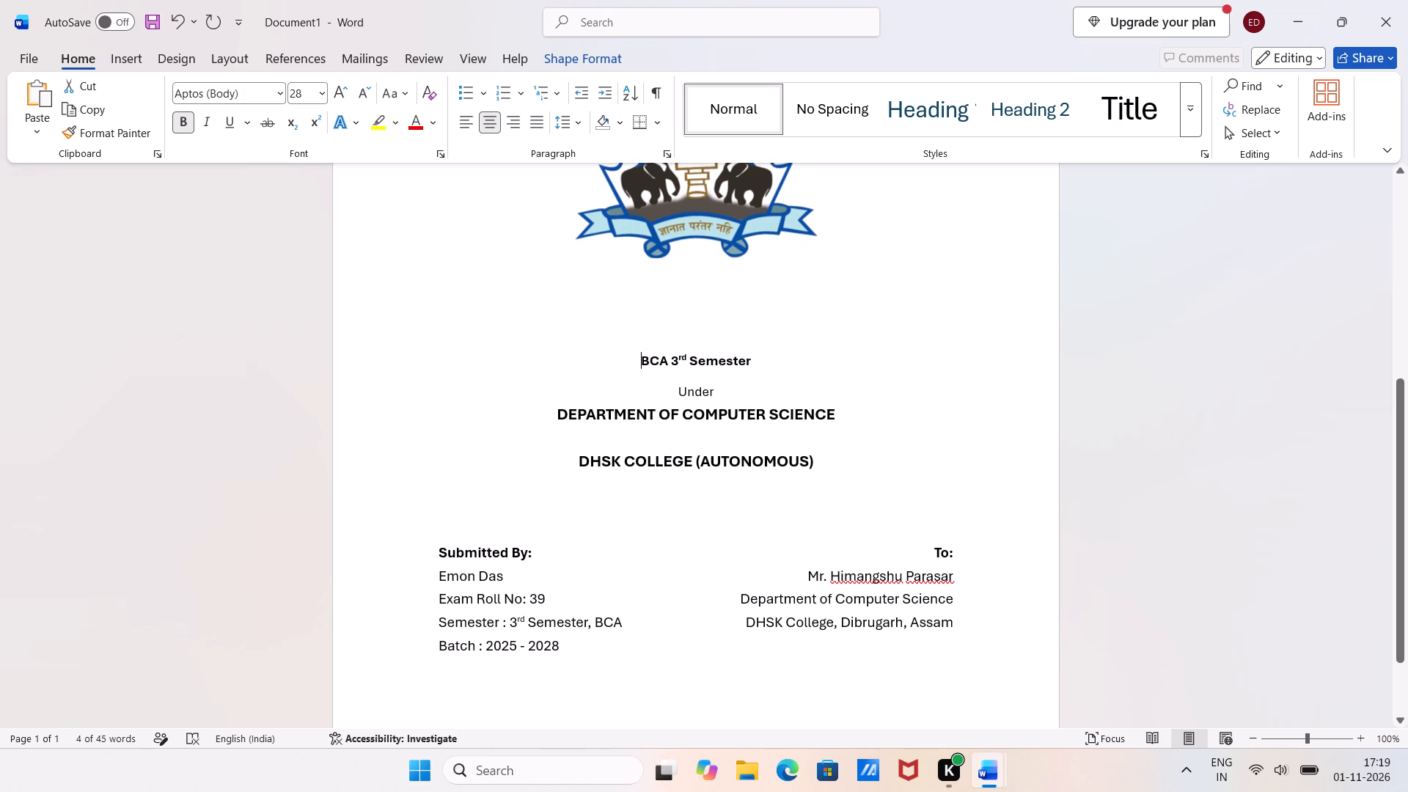
drag(649, 356, 731, 363)
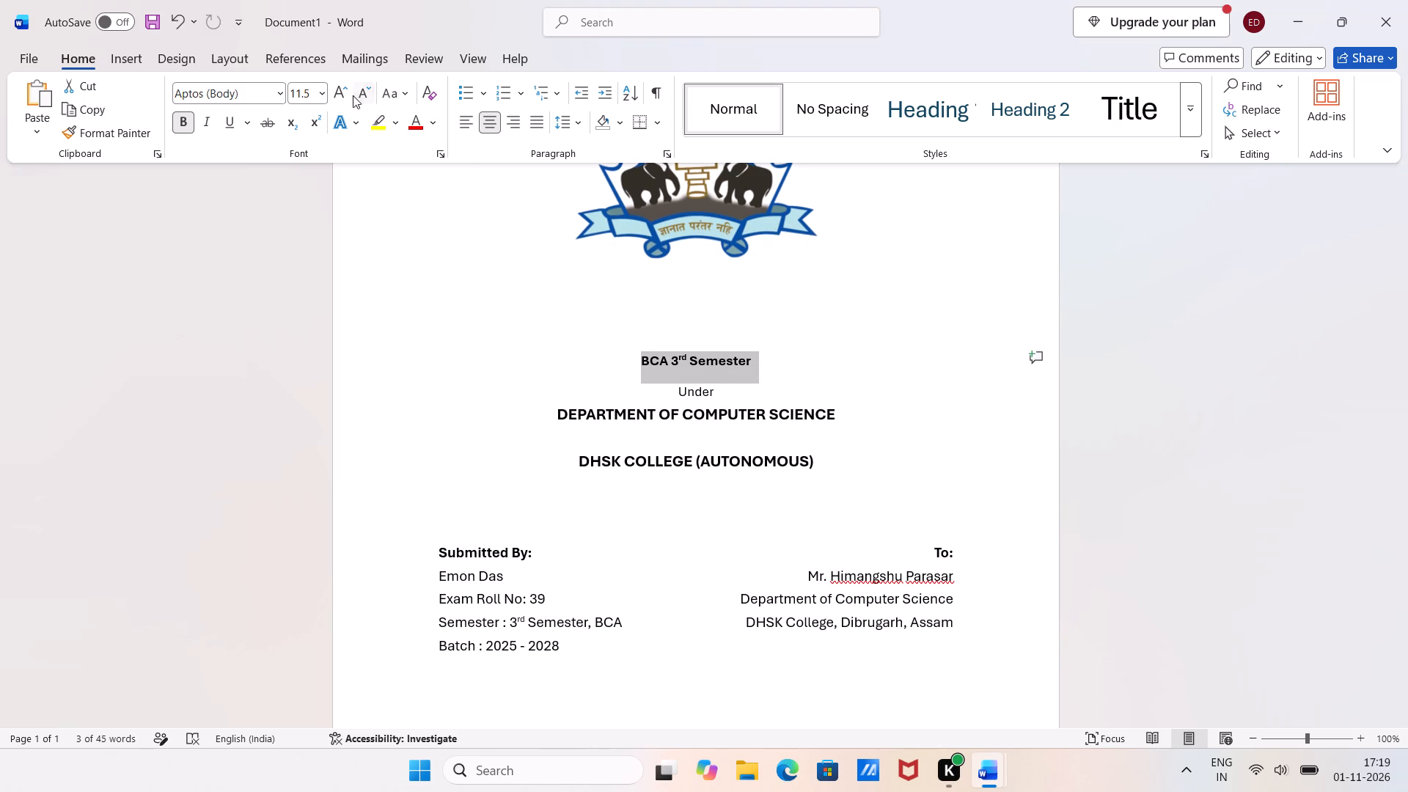
click(324, 93)
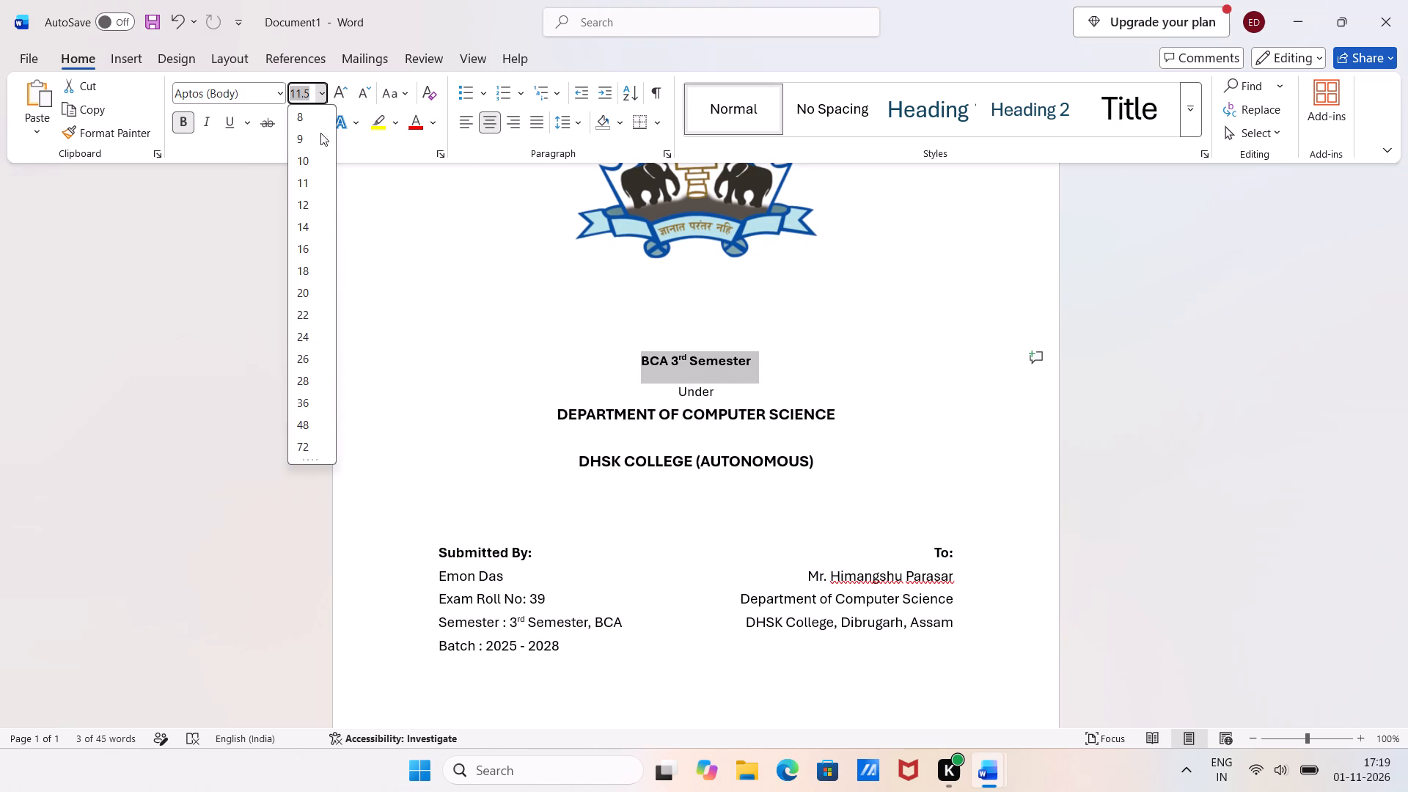
click(304, 254)
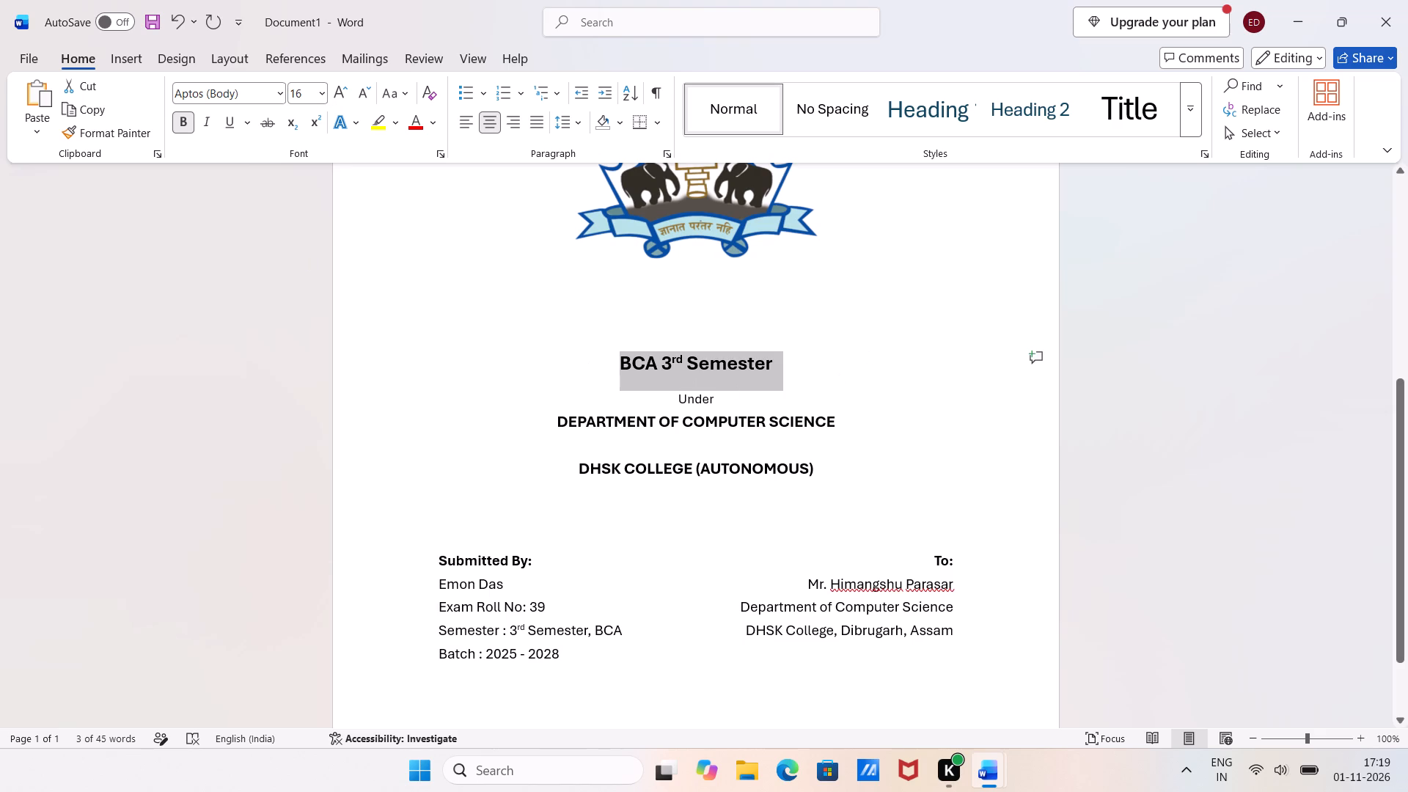
Review the cover page layout, comparing the title, the college logo and the semester and department lines.
scroll(895, 316, down, 3)
scroll(894, 315, up, 10)
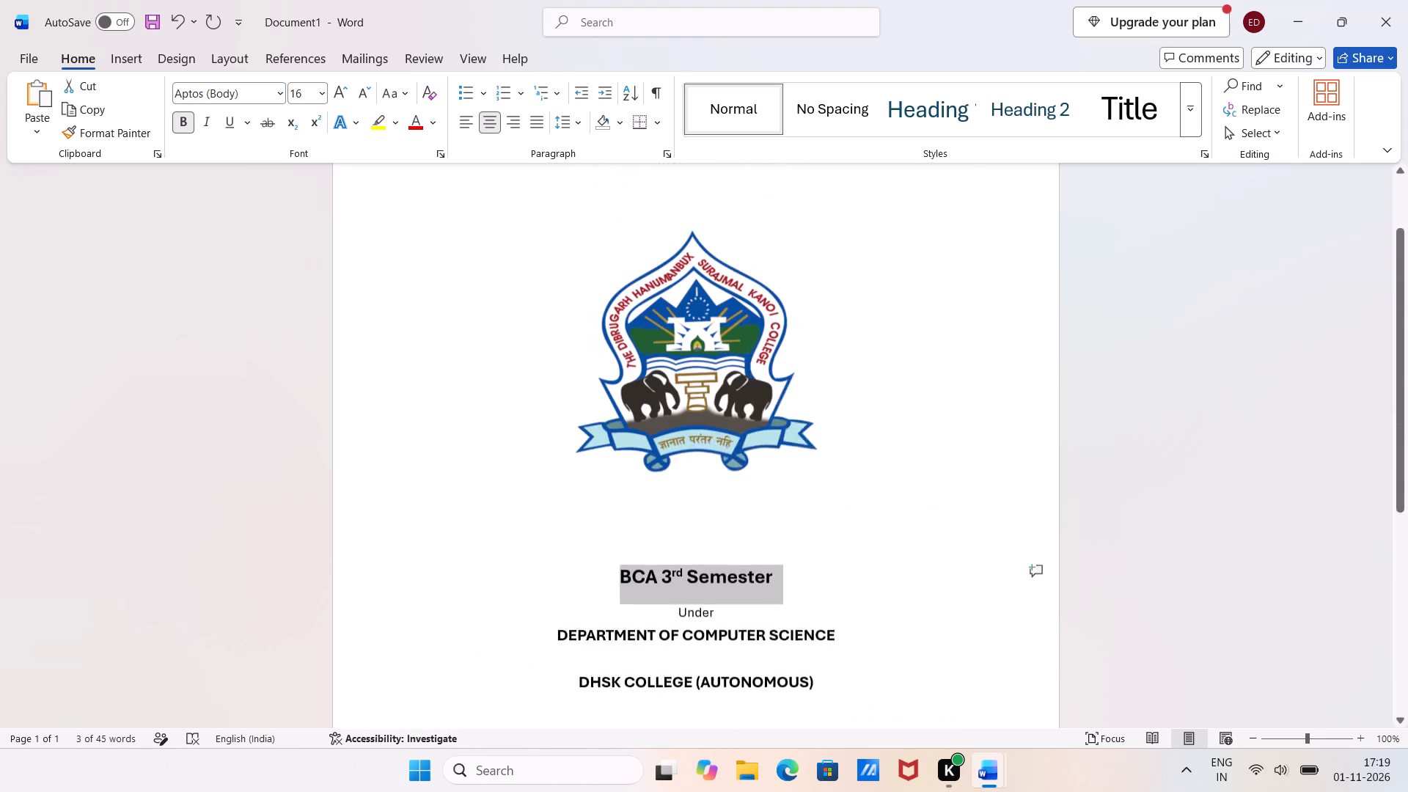
scroll(890, 302, up, 1)
scroll(890, 302, down, 2)
scroll(890, 302, up, 4)
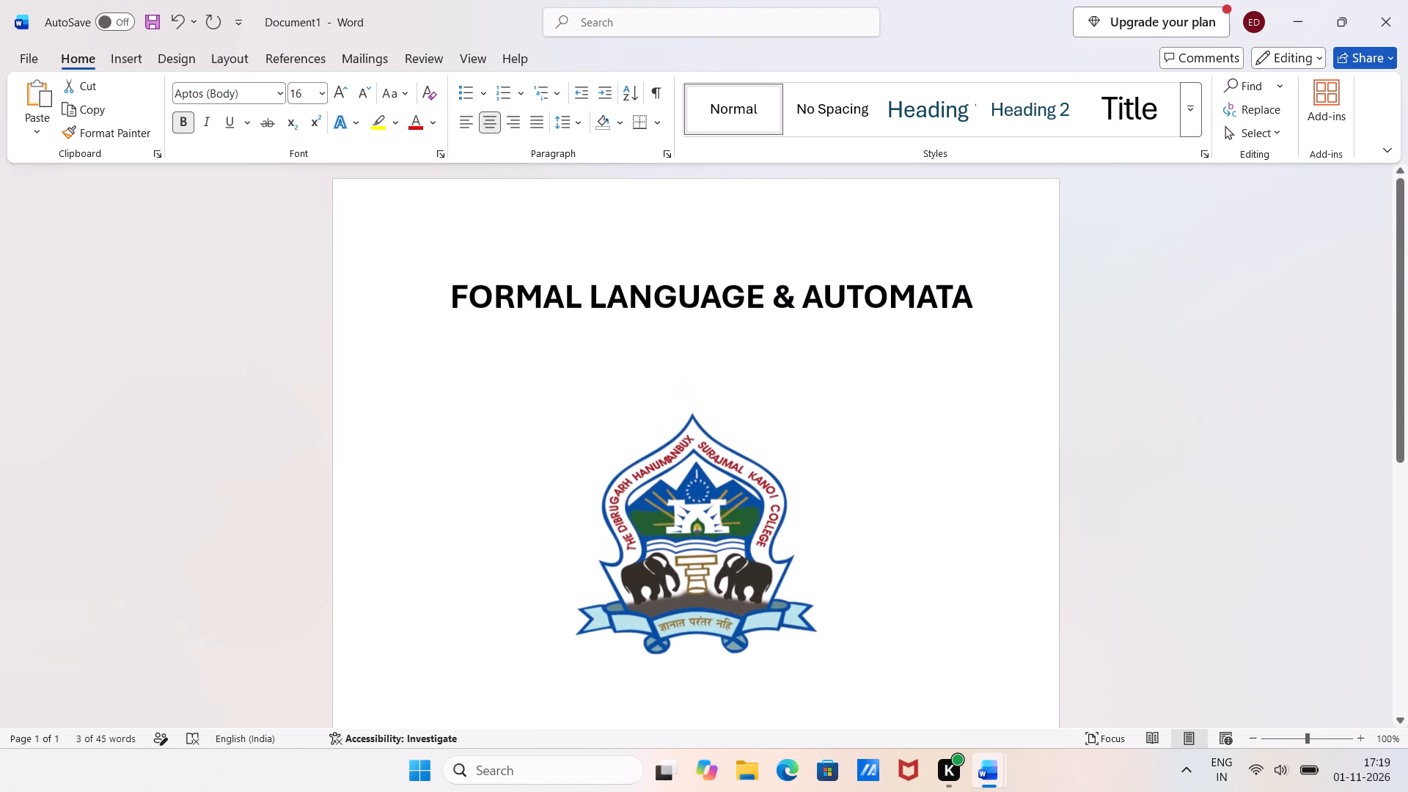
scroll(890, 302, down, 12)
scroll(890, 302, up, 9)
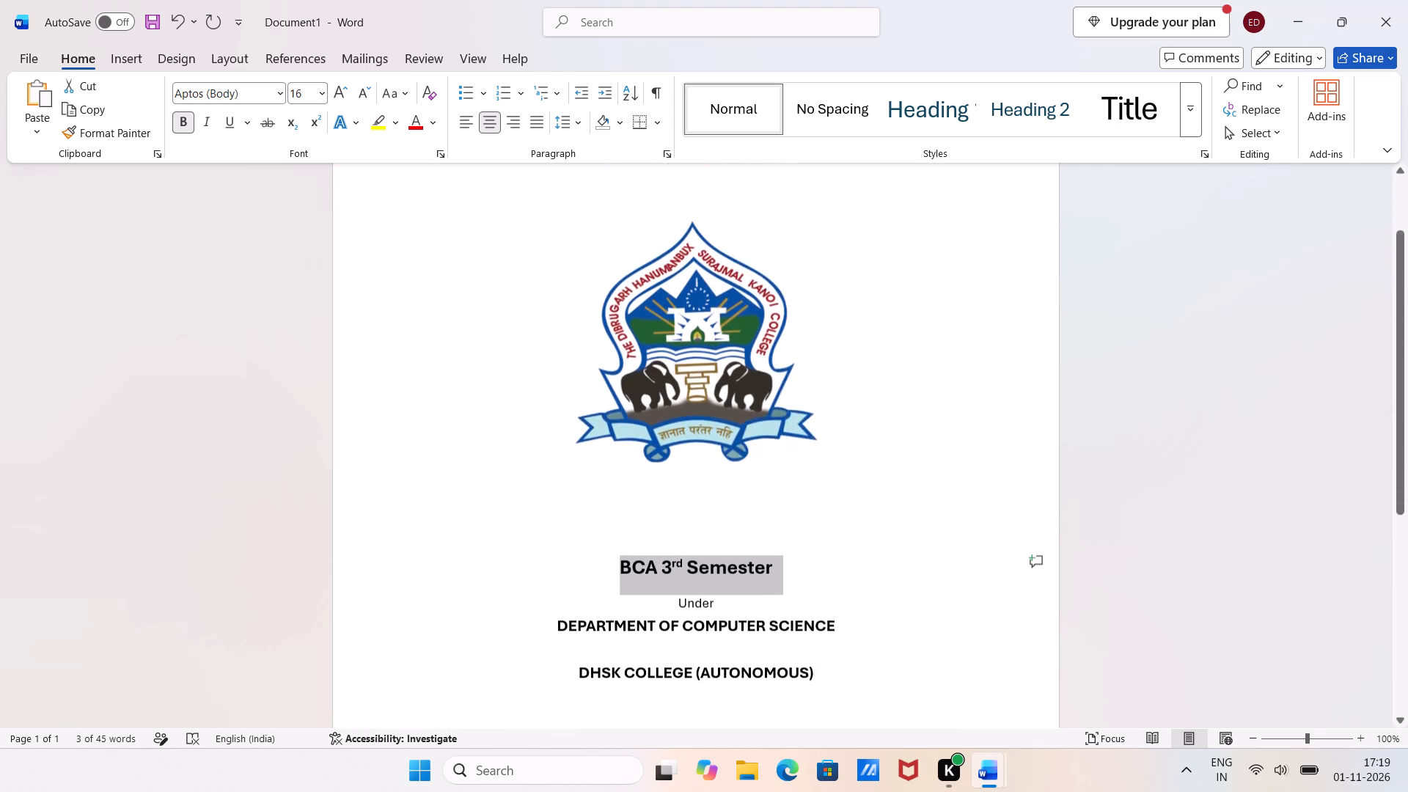
scroll(890, 302, up, 5)
scroll(890, 302, down, 4)
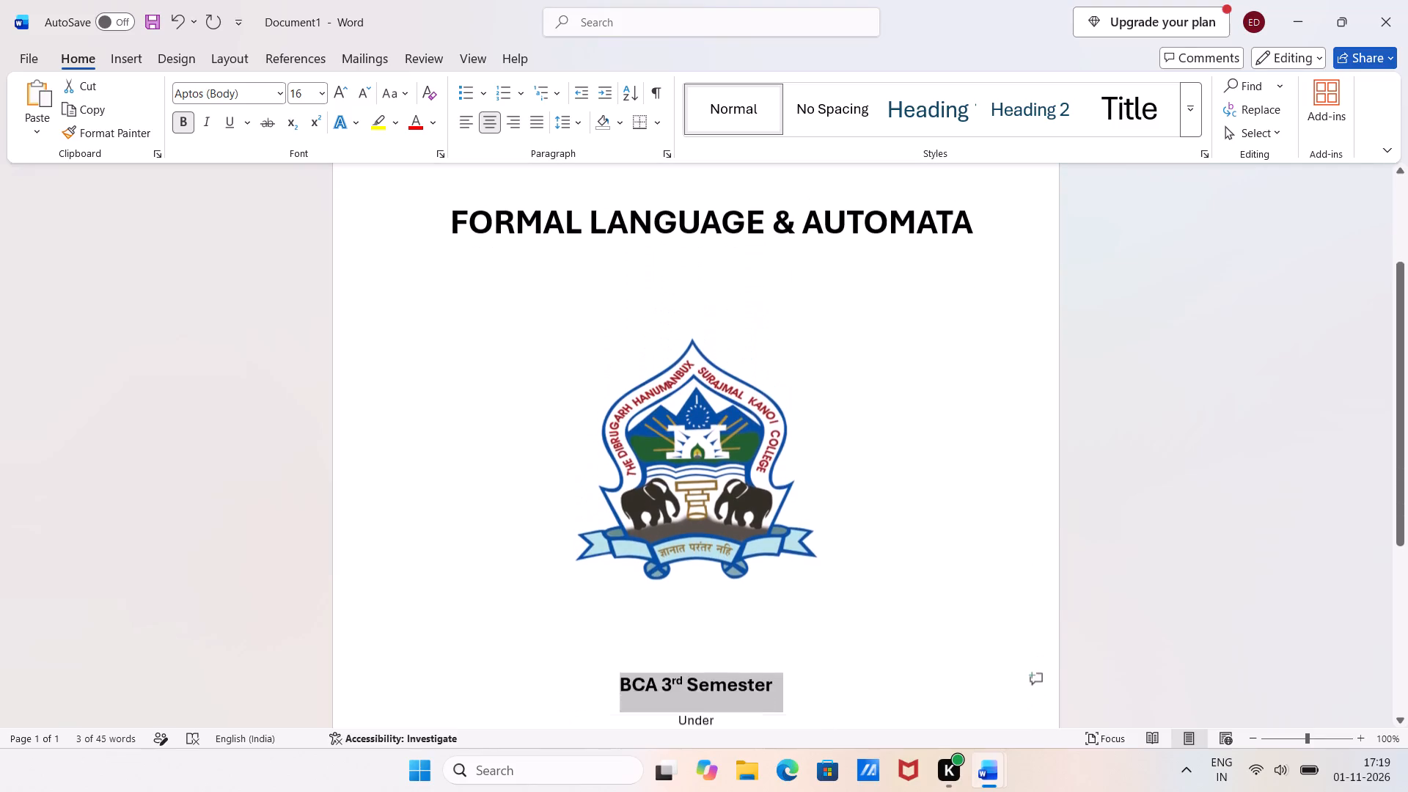
scroll(890, 304, down, 3)
click(914, 362)
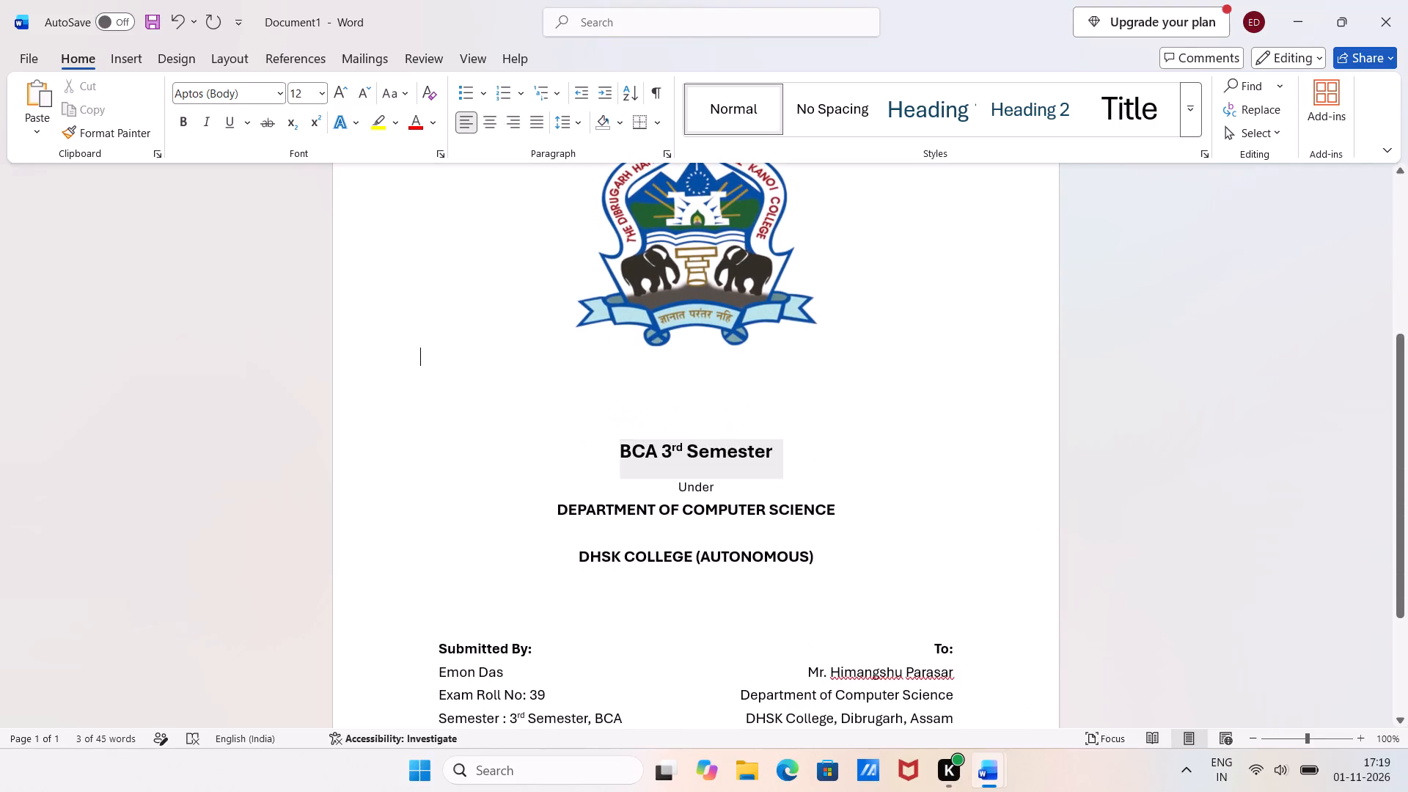
Open the Save As options for the cover page document.
click(40, 54)
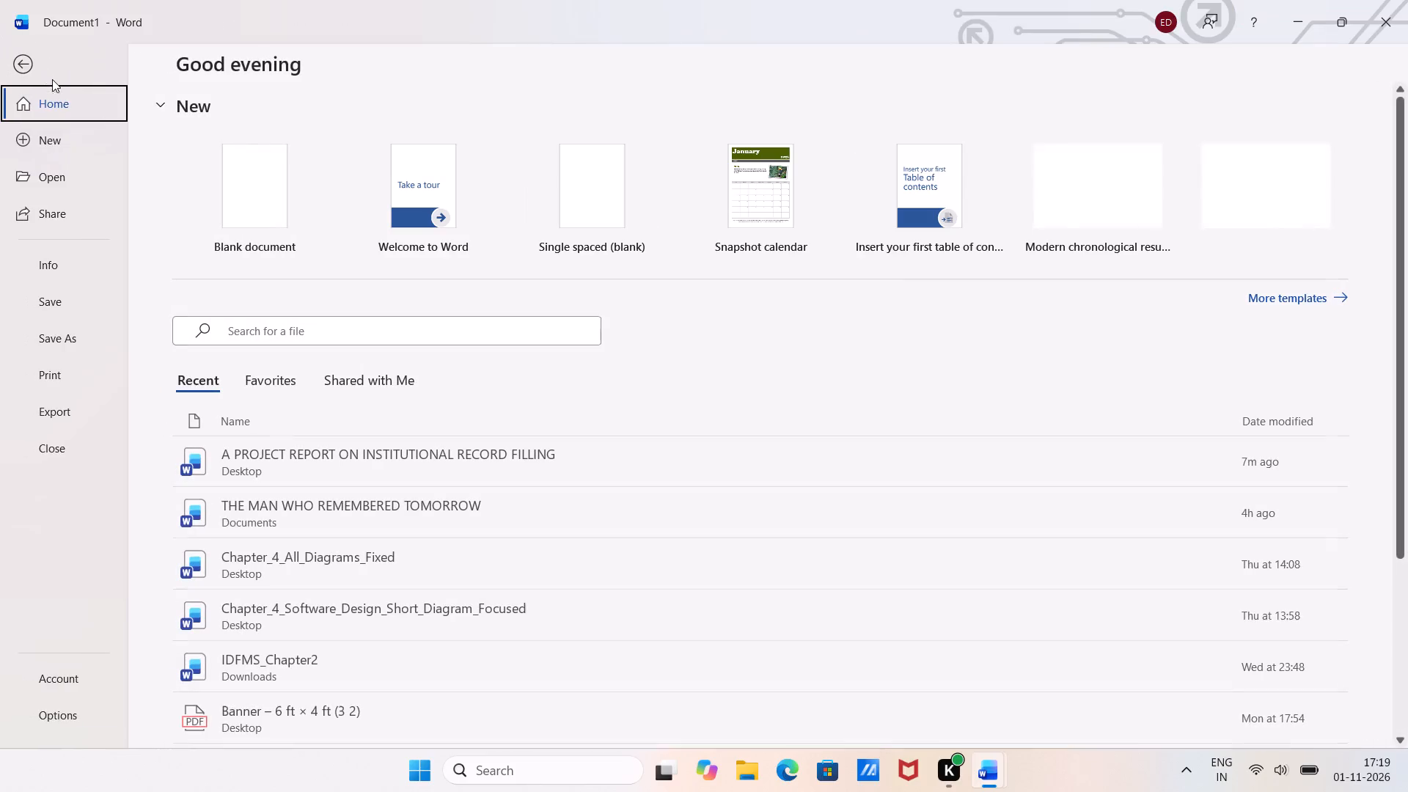
click(65, 344)
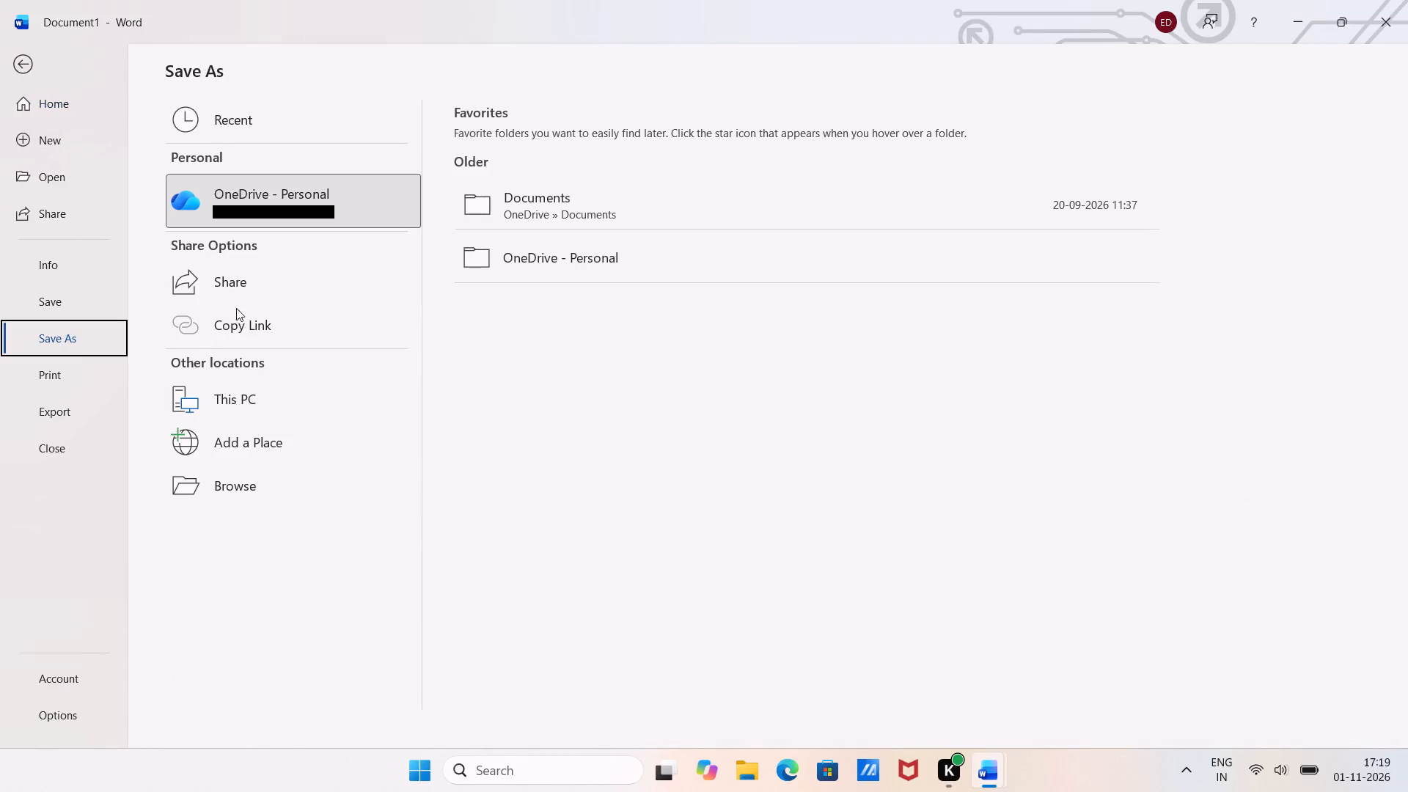
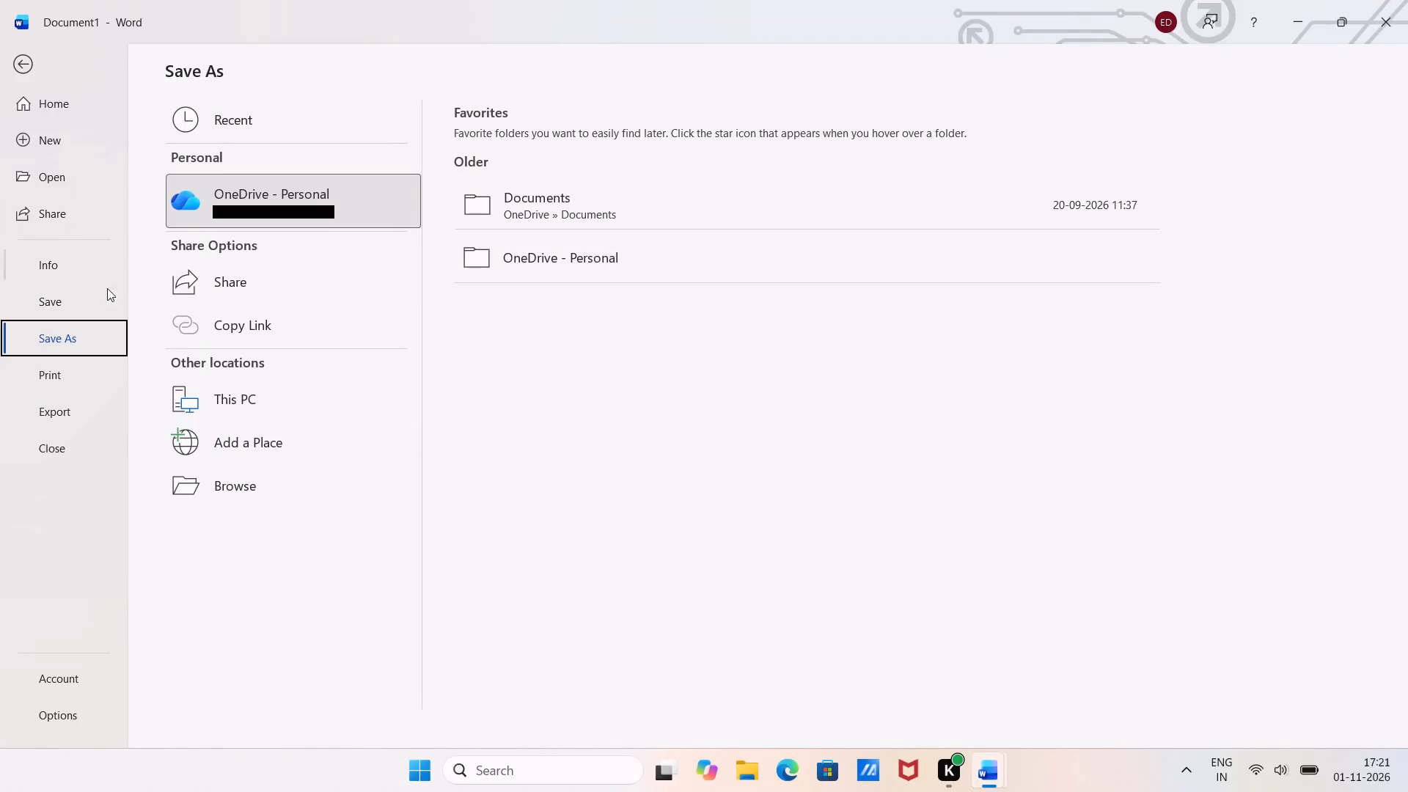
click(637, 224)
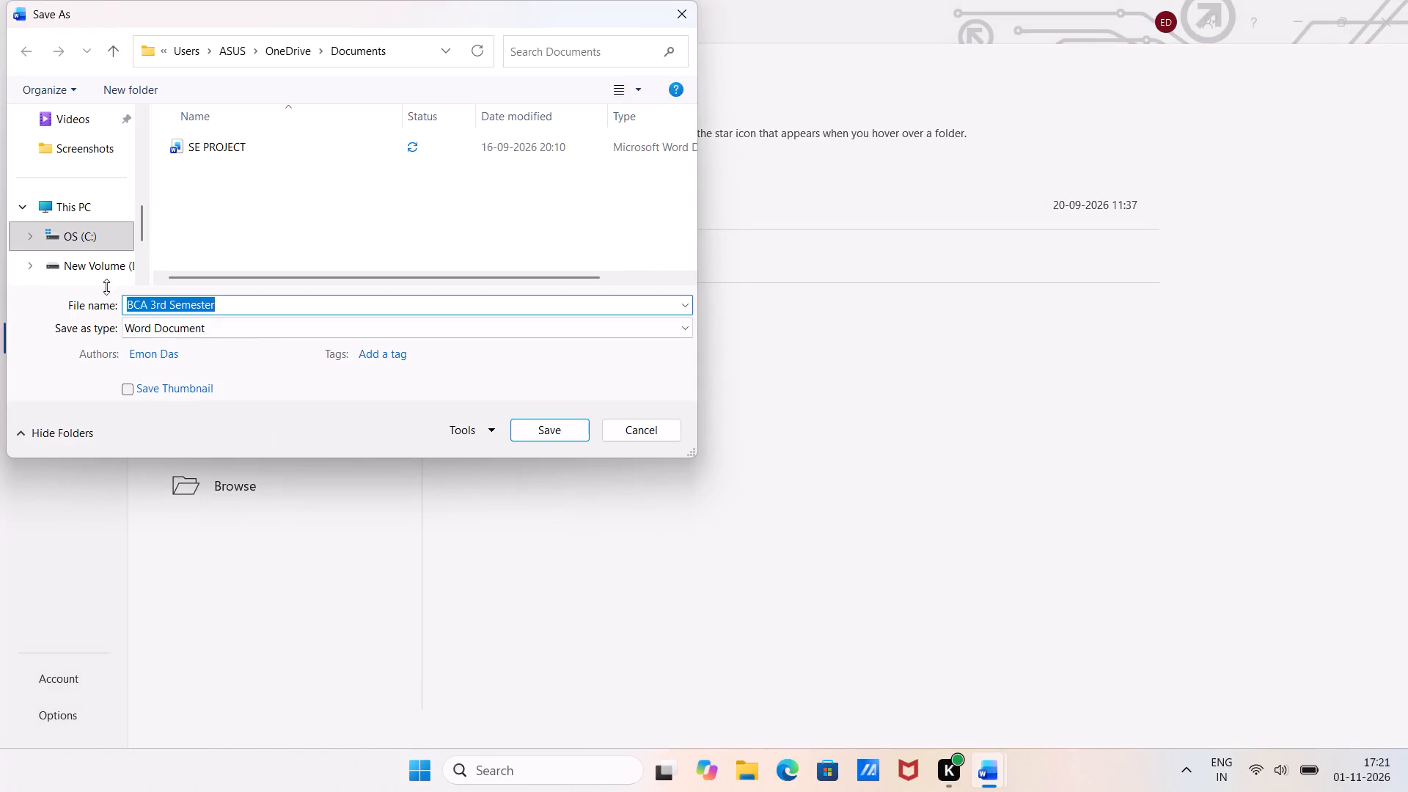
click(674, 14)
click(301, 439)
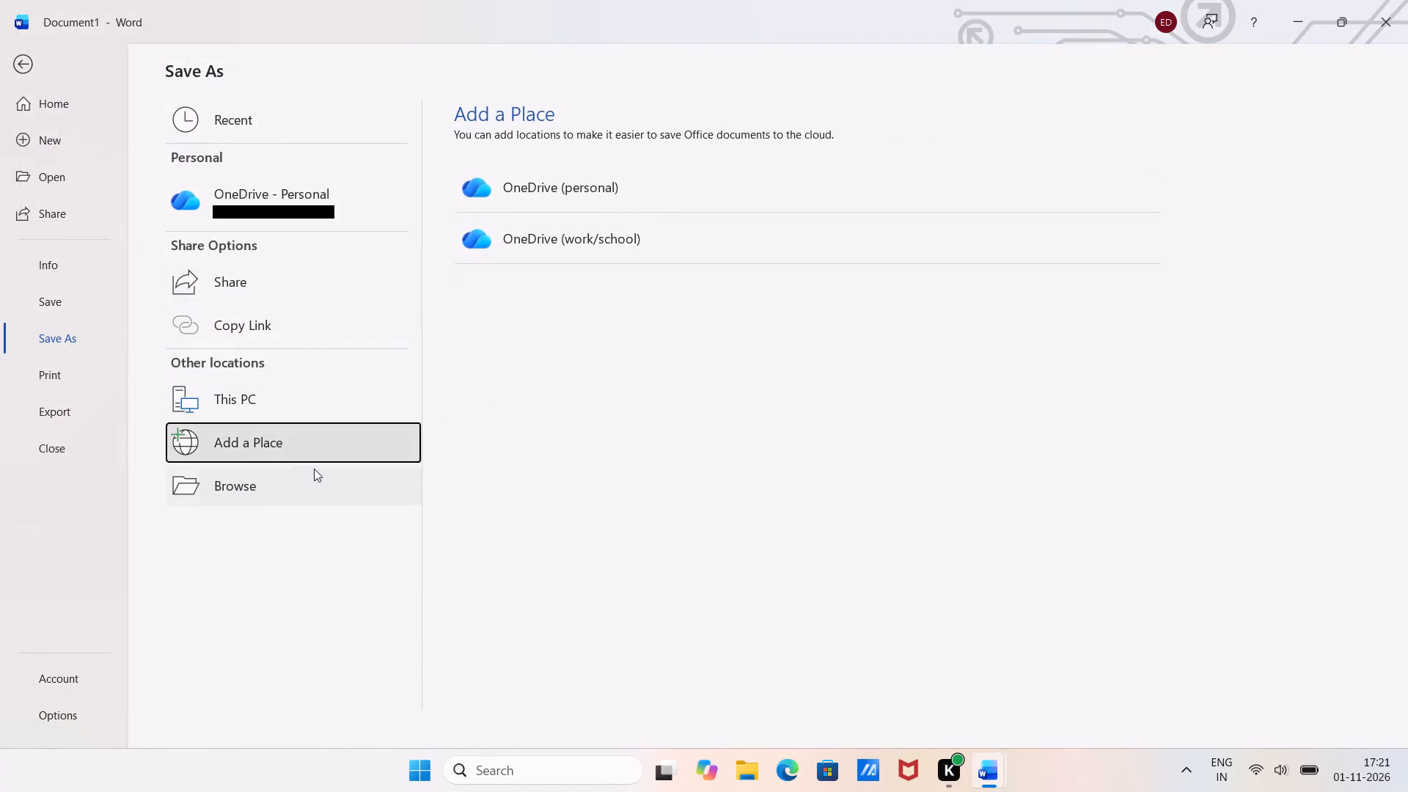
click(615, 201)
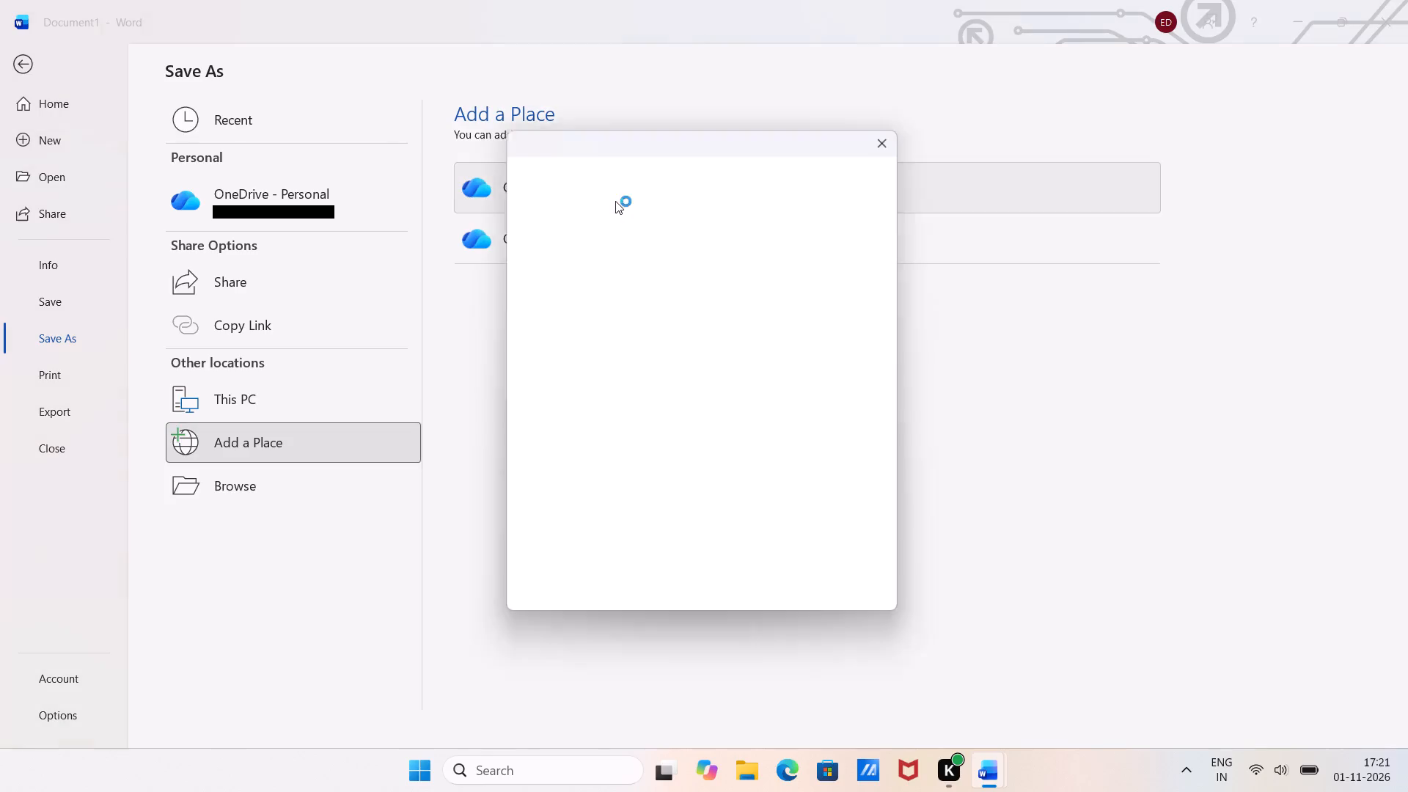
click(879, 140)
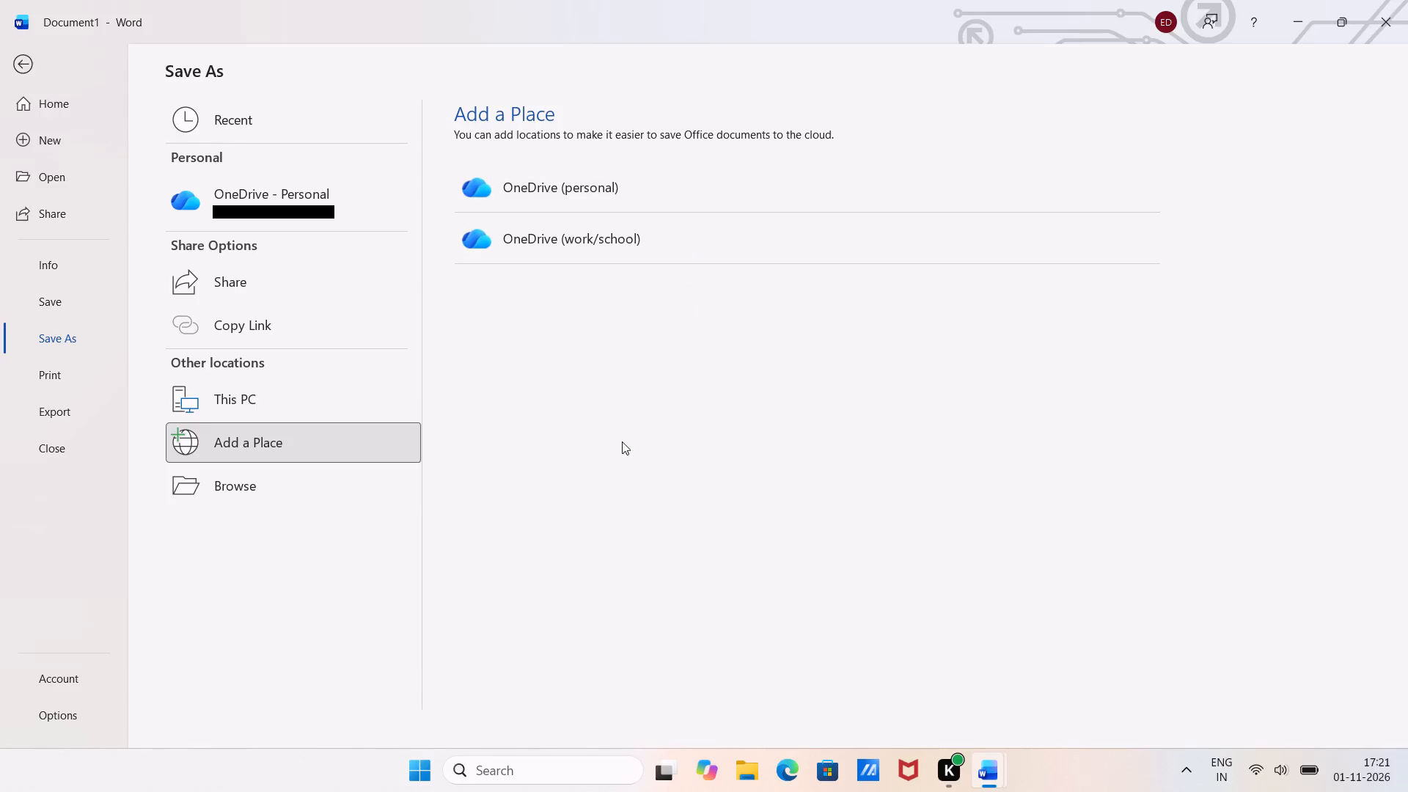
Save the cover page as a Word document named "BCA 3rd Semester" in this PC's Desktop folder.
click(104, 345)
click(319, 407)
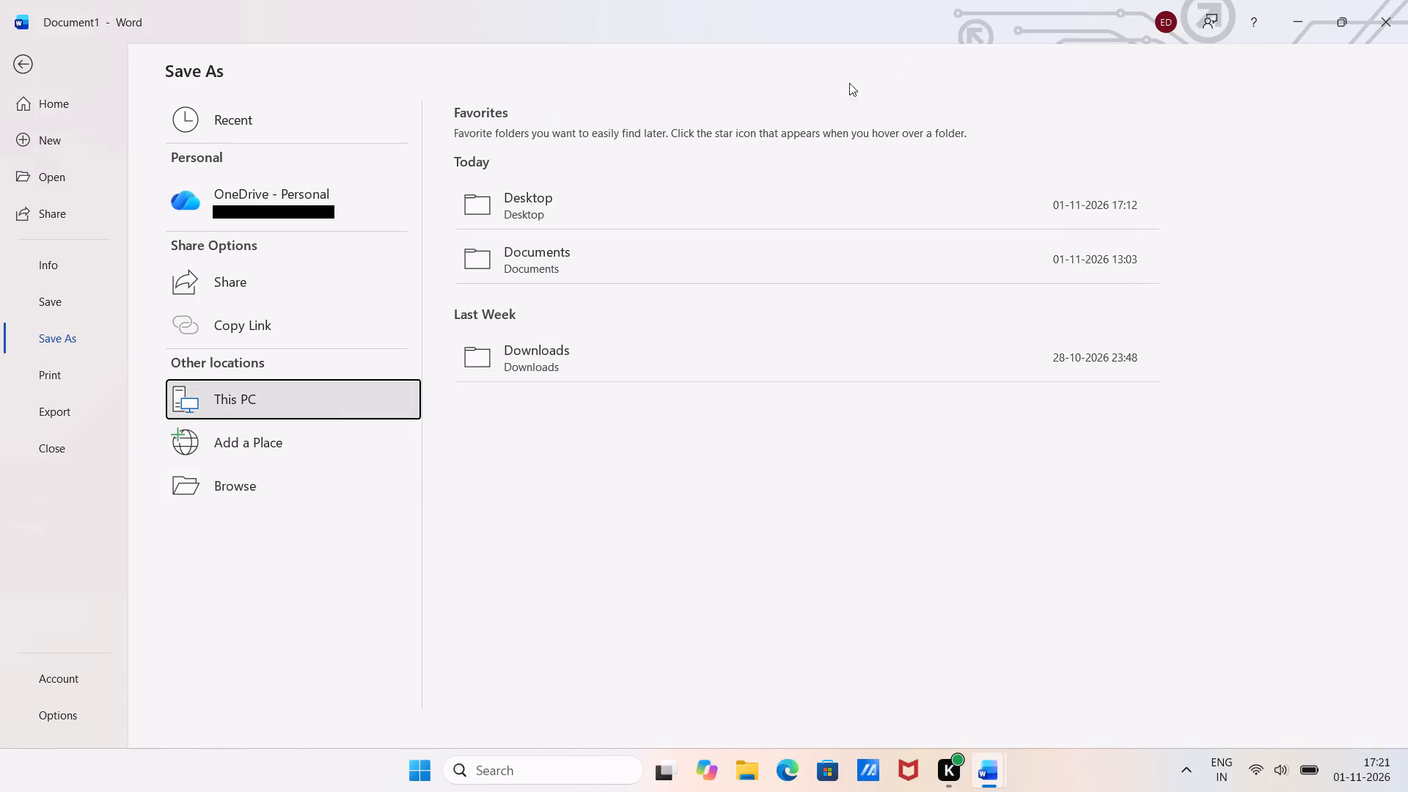
click(745, 205)
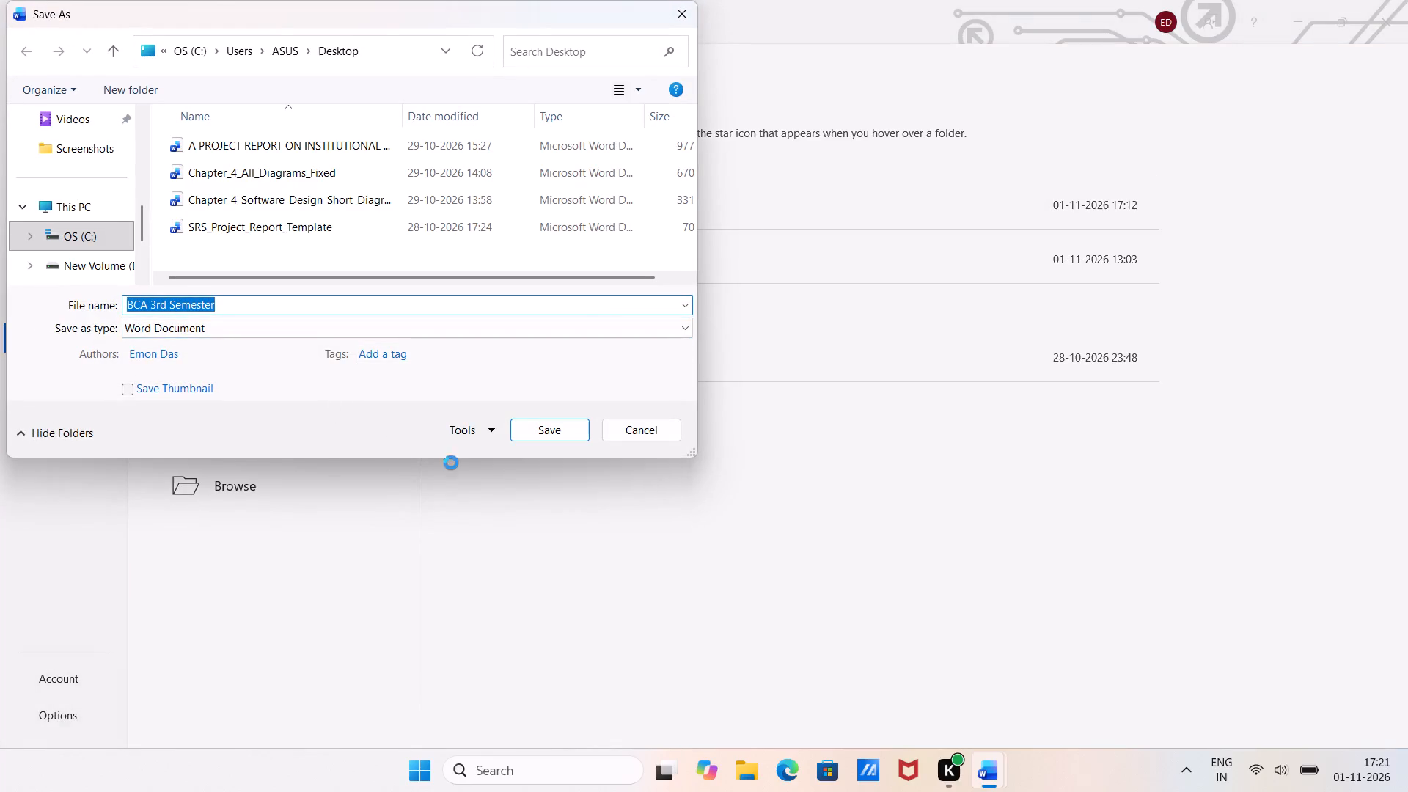
click(546, 443)
click(551, 430)
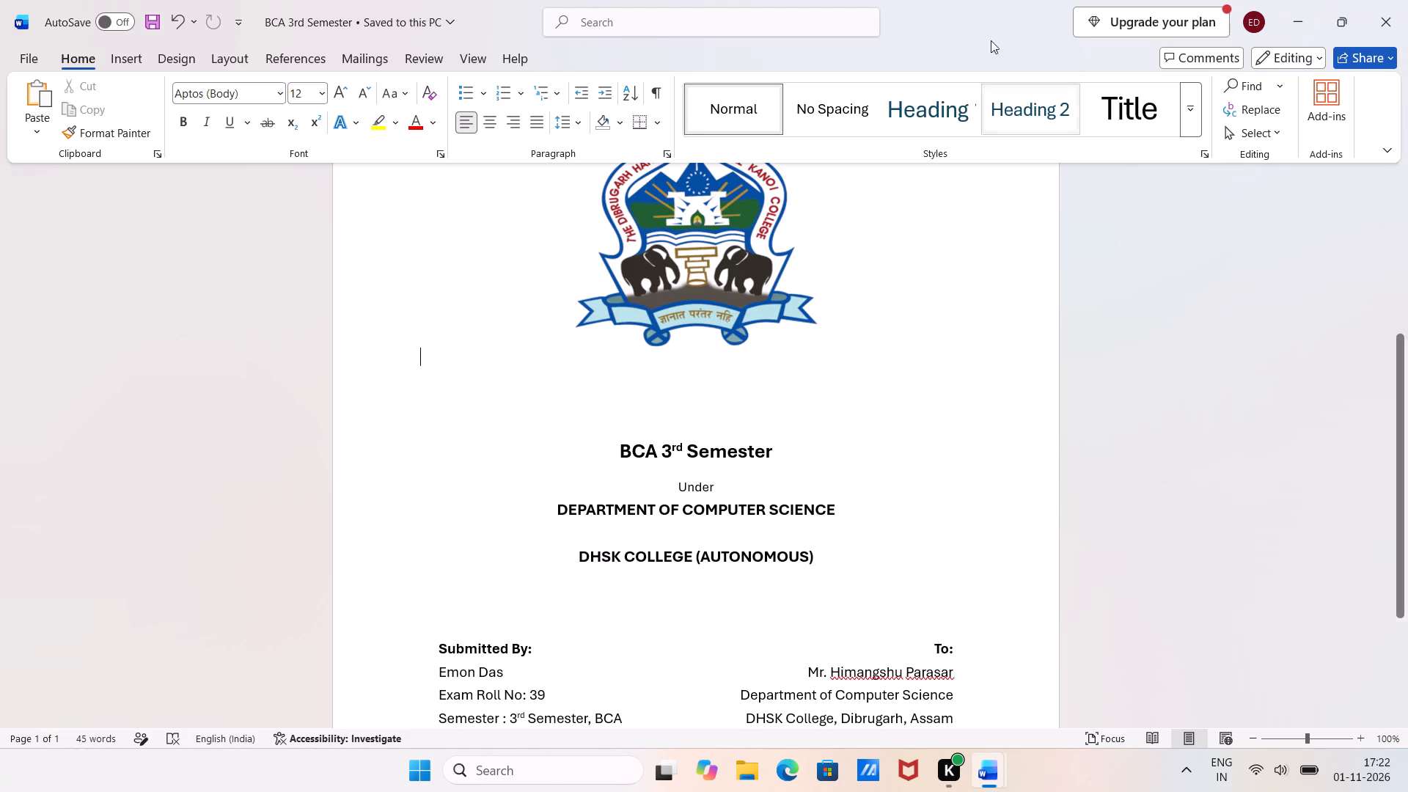
Close the saved "BCA 3rd Semester" document.
click(1407, 16)
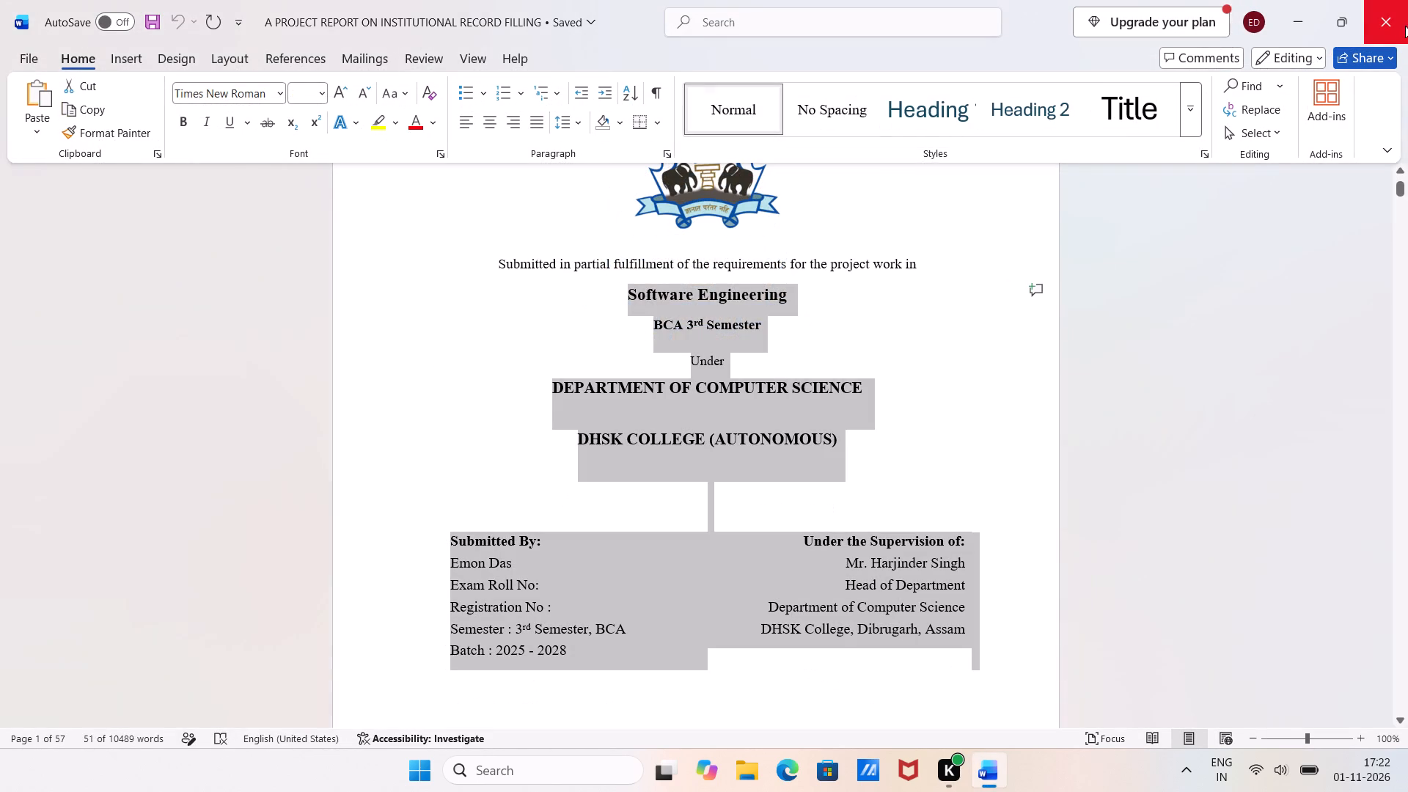